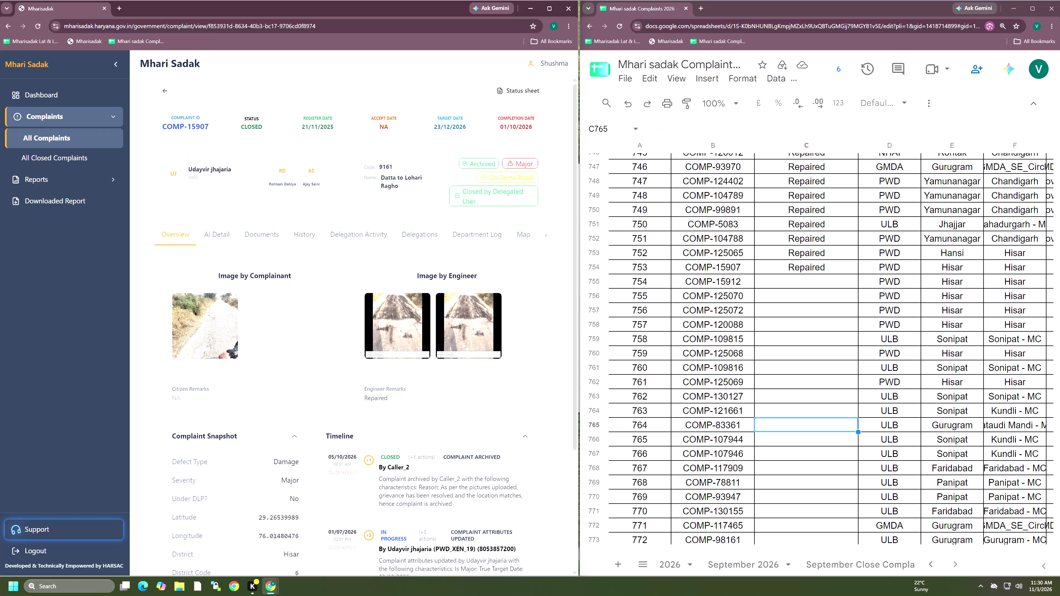
left_click(728, 285)
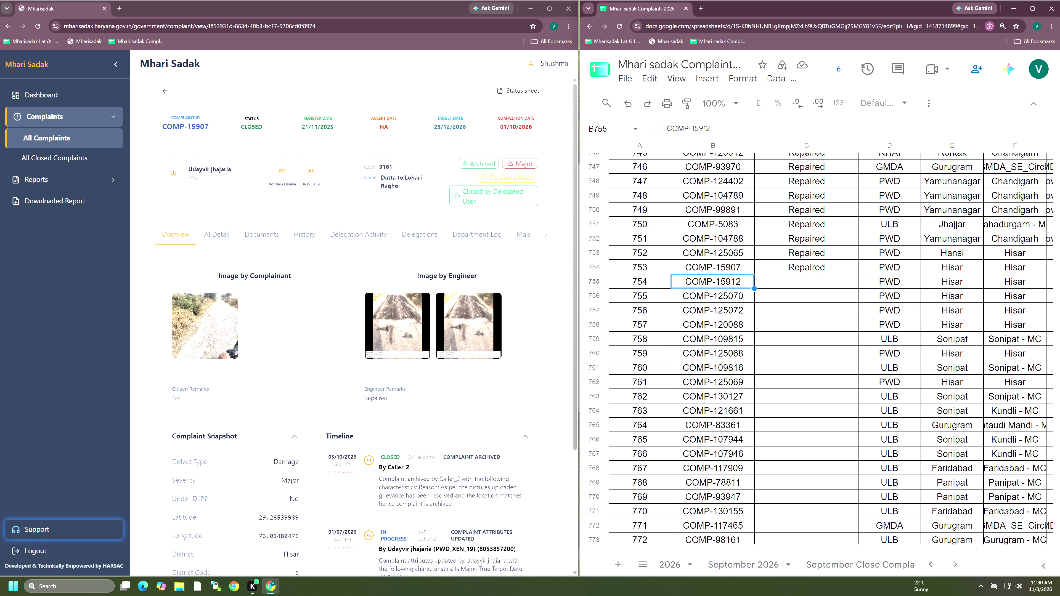
key("ctrl+c")
left_click(163, 94)
scroll(201, 105, "up", 1)
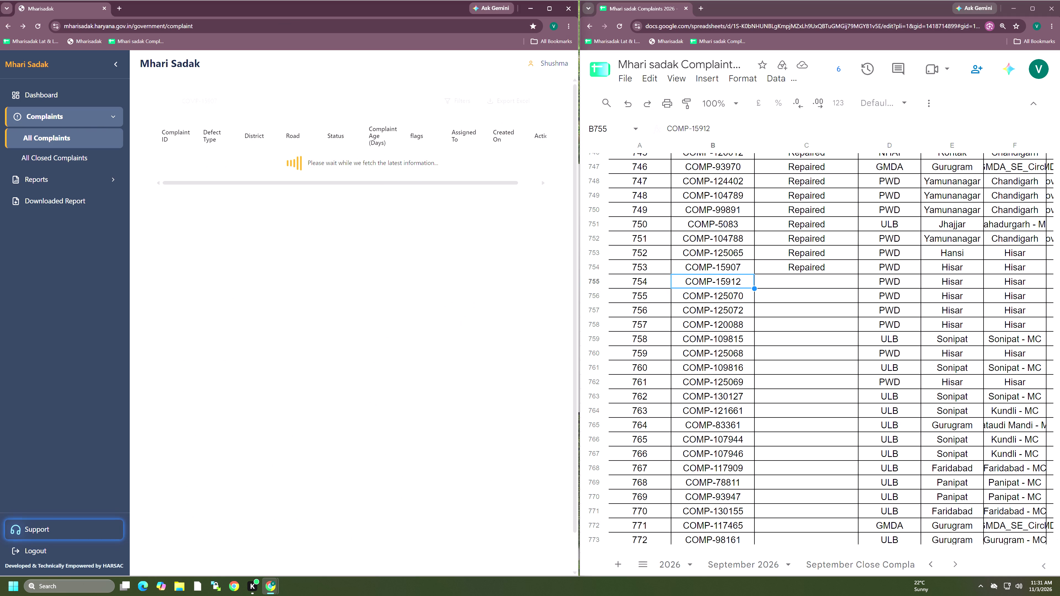
left_click_drag(227, 102, 74, 150)
key("ctrl+v")
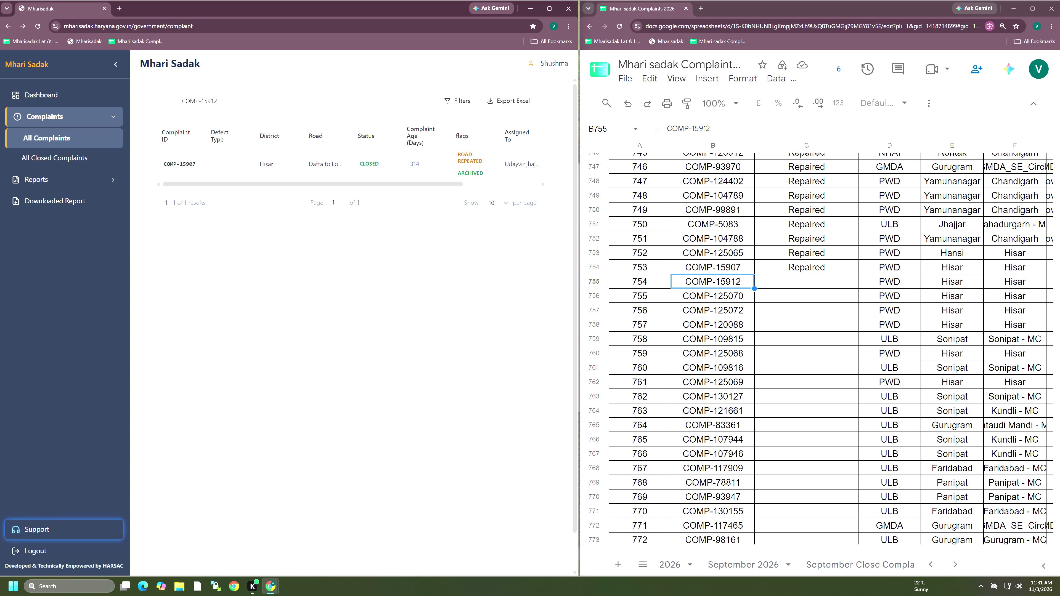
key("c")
left_click(314, 171)
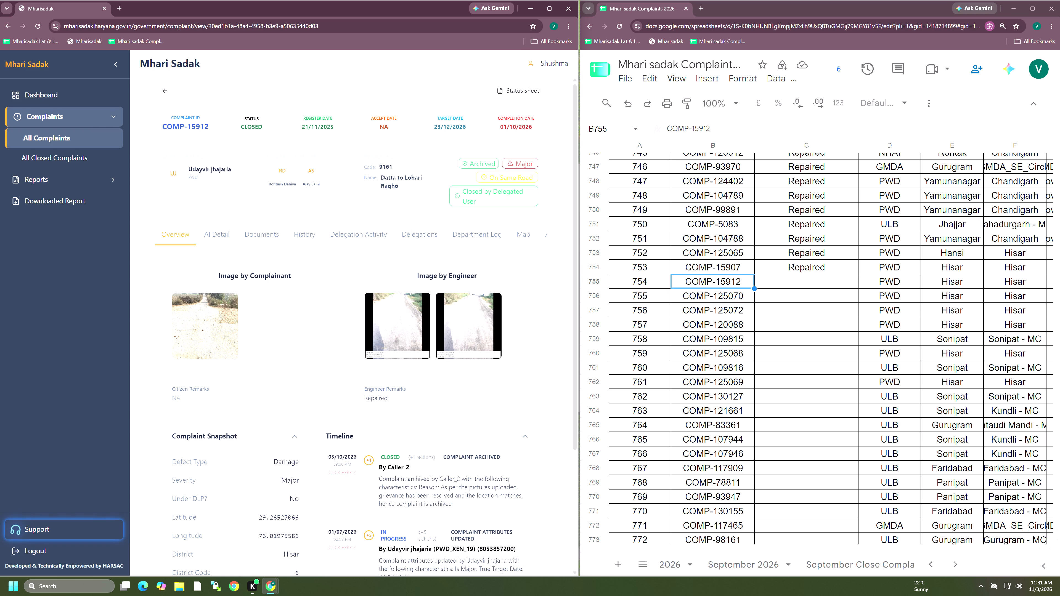
left_click(792, 285)
key("ctrl+d")
left_click(727, 295)
key("ctrl+c")
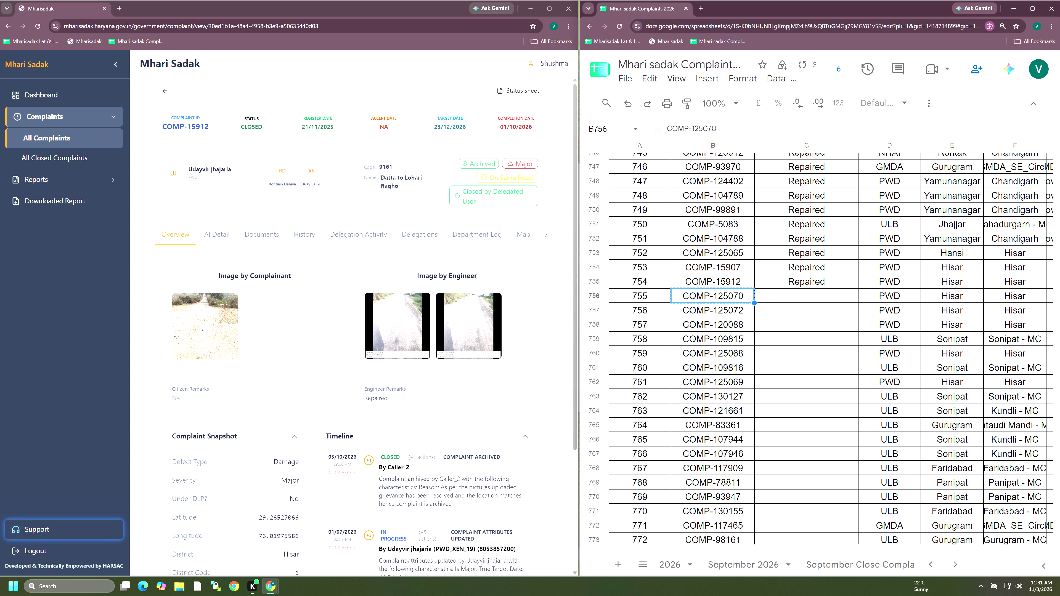
left_click(166, 93)
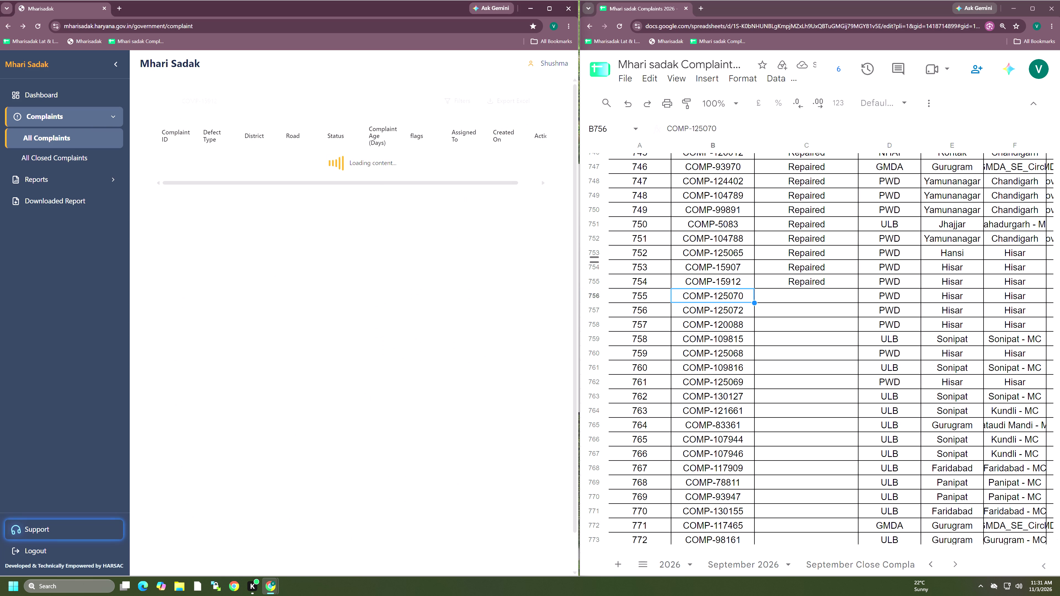
left_click_drag(224, 100, 141, 134)
key("ctrl+v")
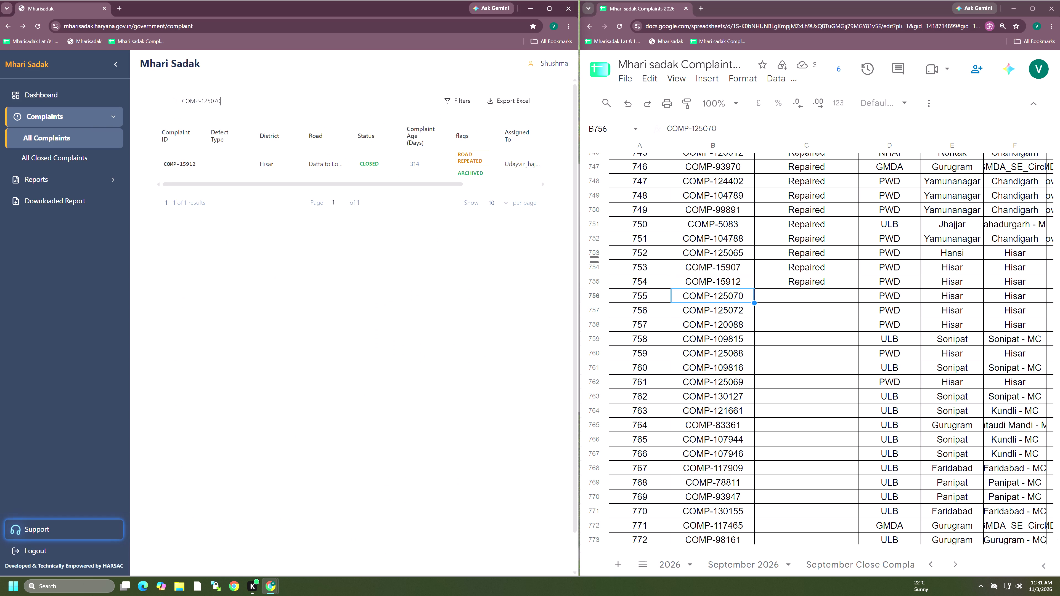
left_click(313, 173)
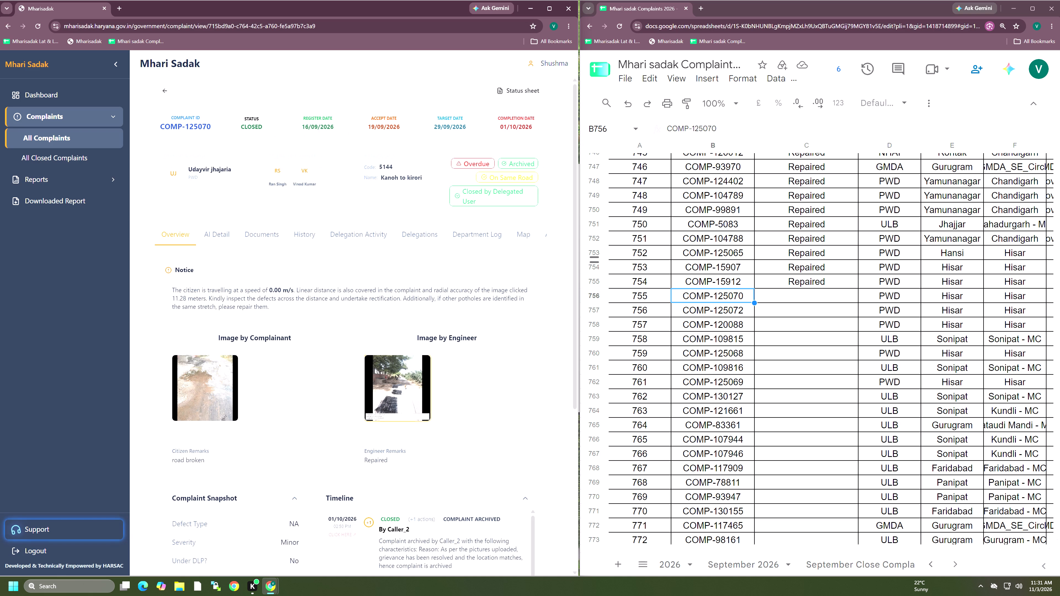
left_click(798, 301)
key("ctrl+d")
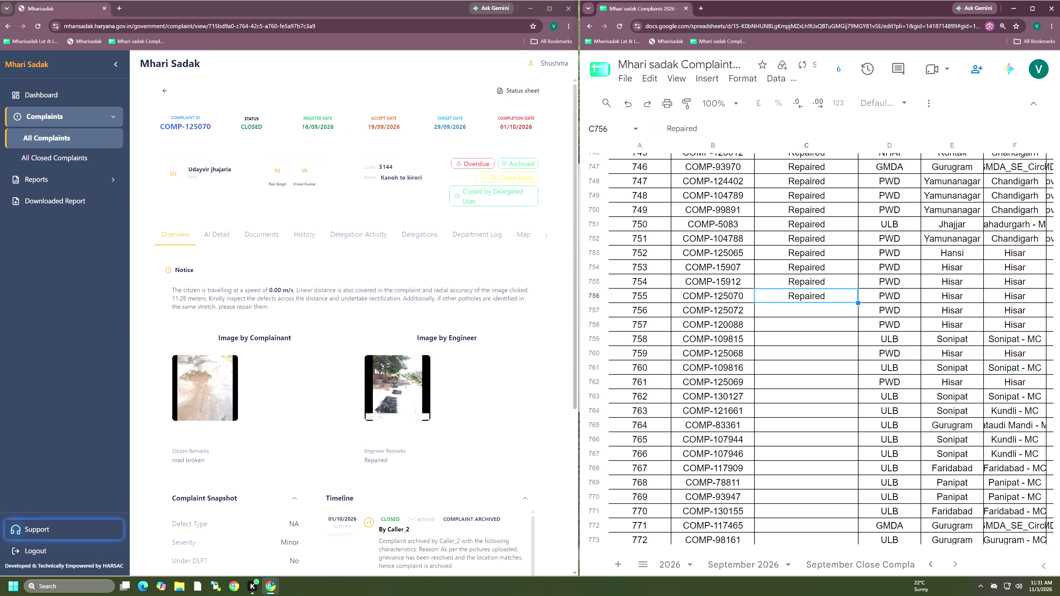
left_click(725, 313)
key("ctrl+c")
left_click(159, 94)
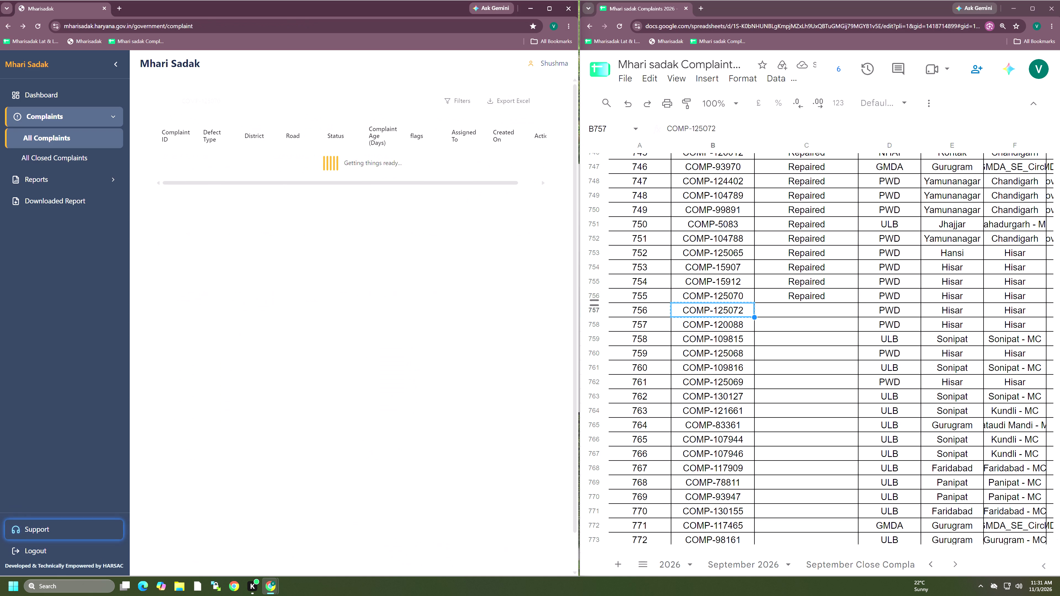
scroll(743, 218, "down", 4)
scroll(744, 218, "up", 2)
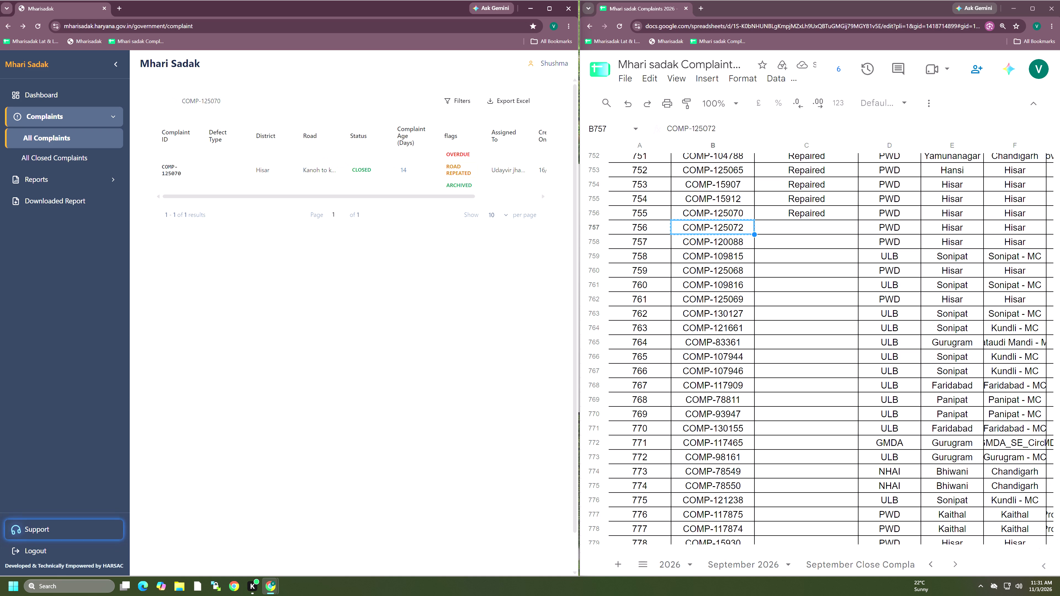
left_click_drag(228, 101, 144, 127)
key("ctrl+v")
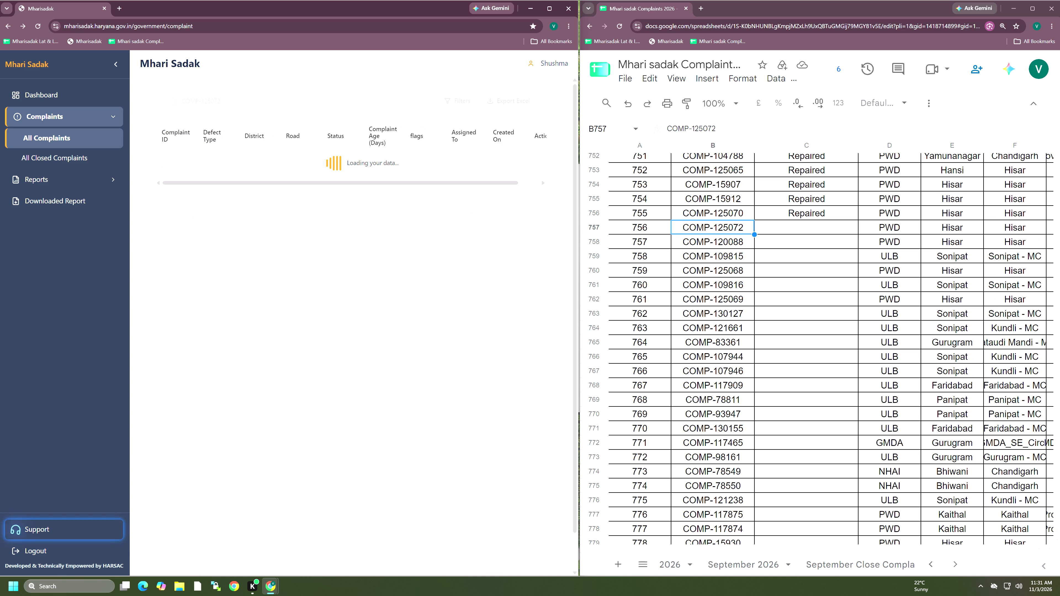
left_click(294, 183)
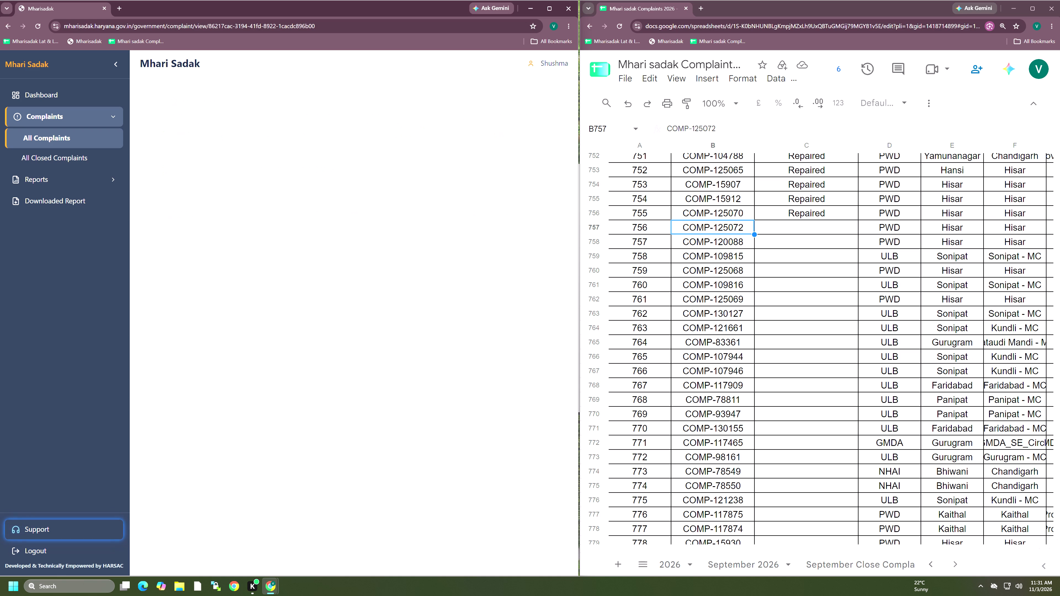
left_click(796, 230)
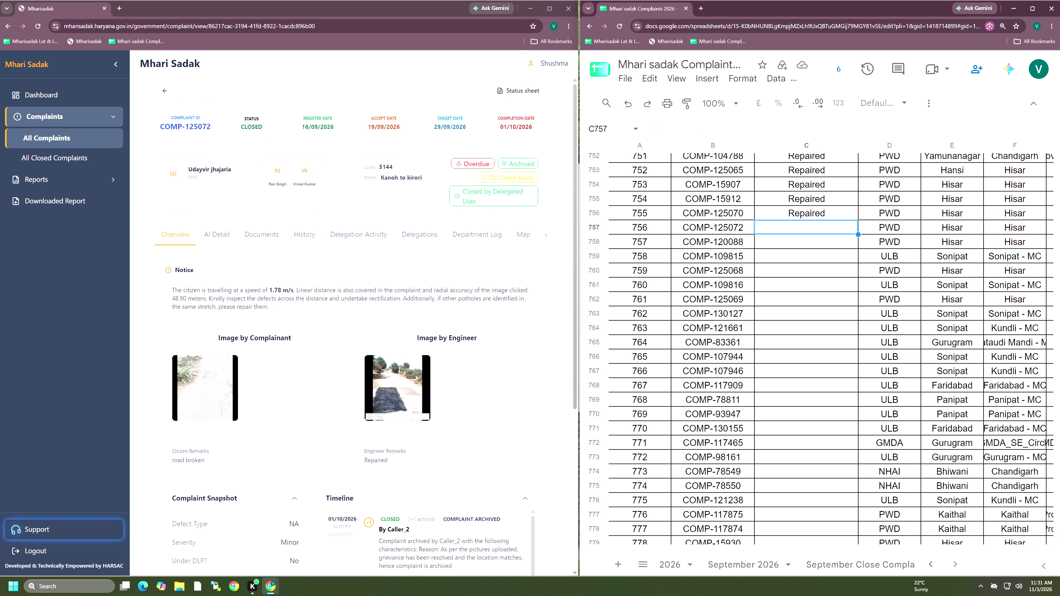
key("ctrl+d")
Copy the ID COMP-120088 and fill that complaint's column C cell in the sheet with Repaired.
left_click(727, 245)
key("ctrl+c")
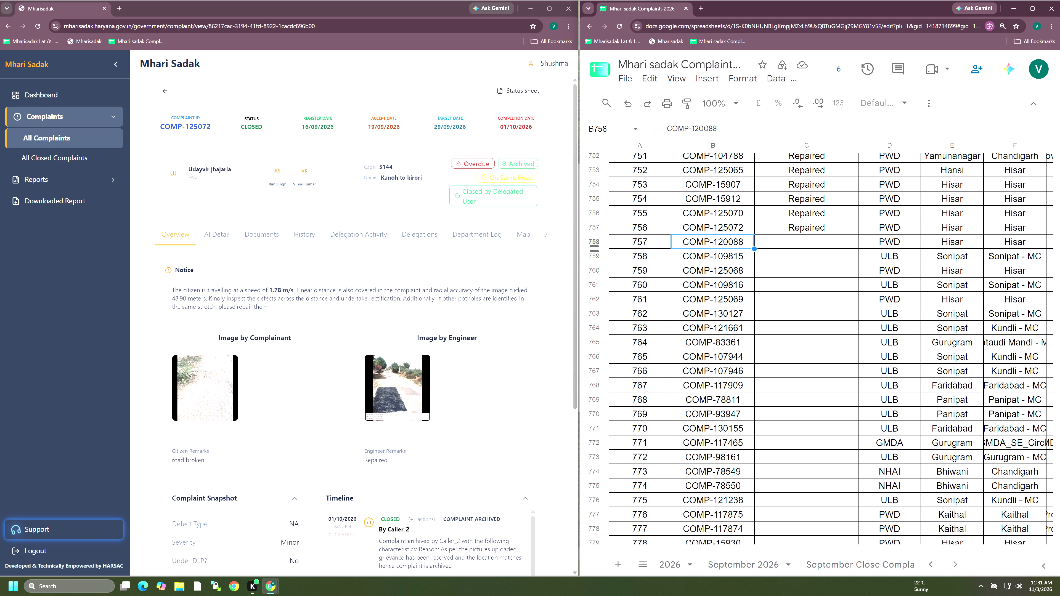
left_click(791, 242)
key("ctrl+d")
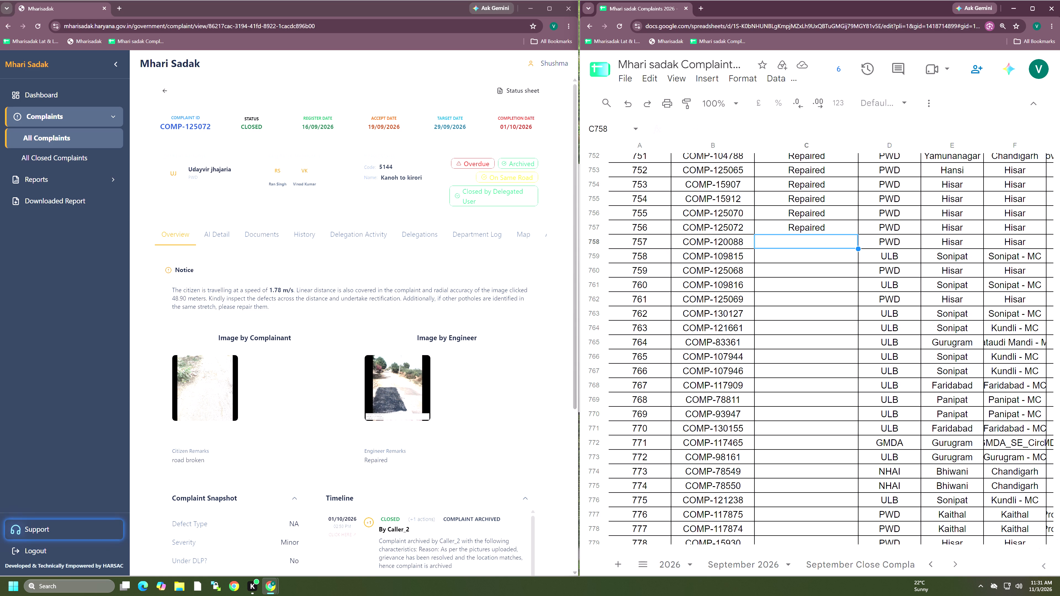
left_click(739, 256)
key("ctrl+c")
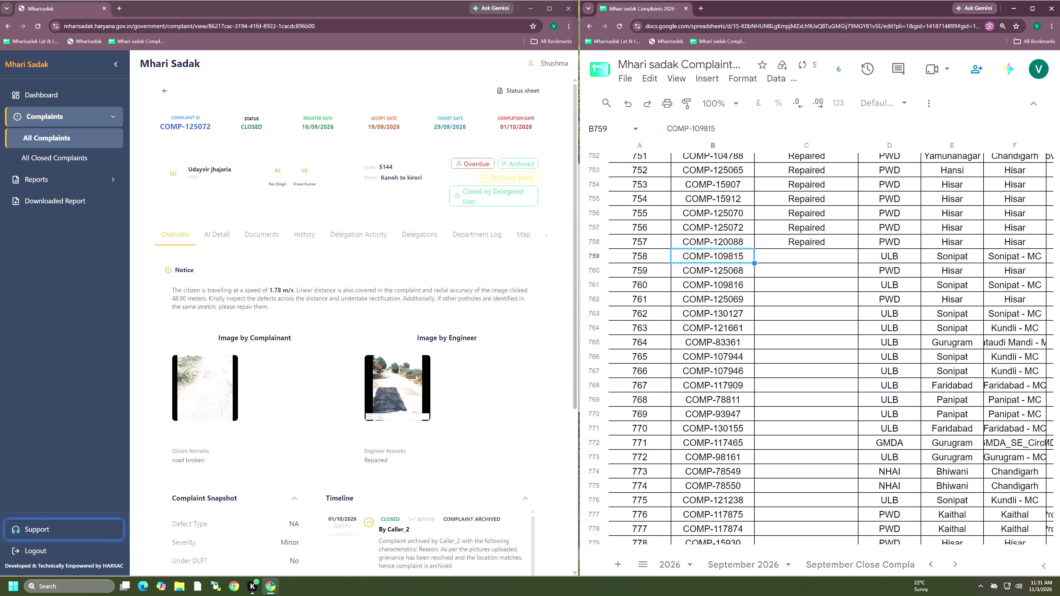
left_click(164, 89)
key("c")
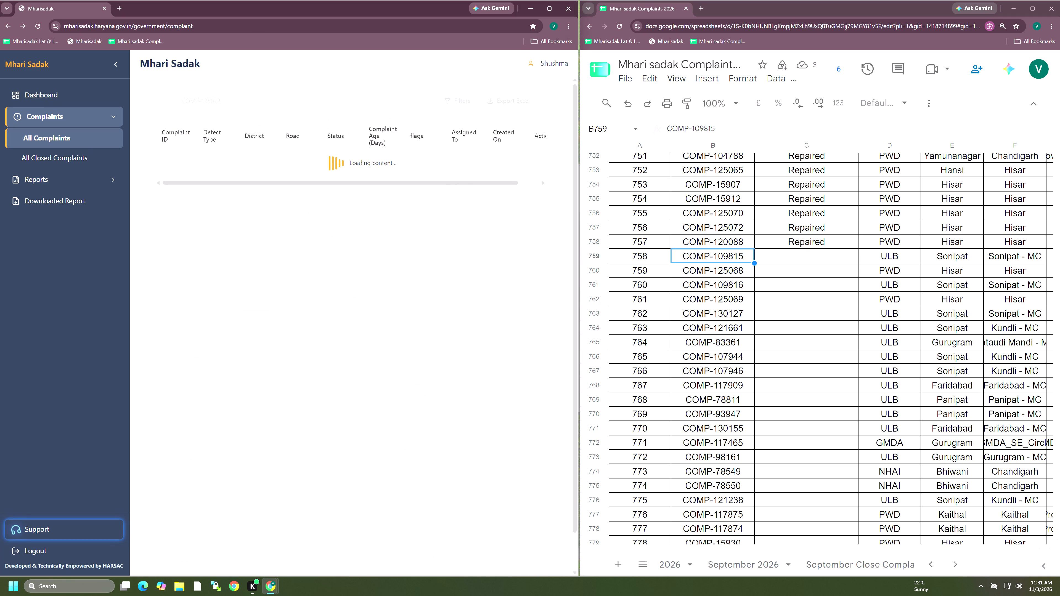
left_click_drag(224, 102, 150, 130)
key("ctrl+v")
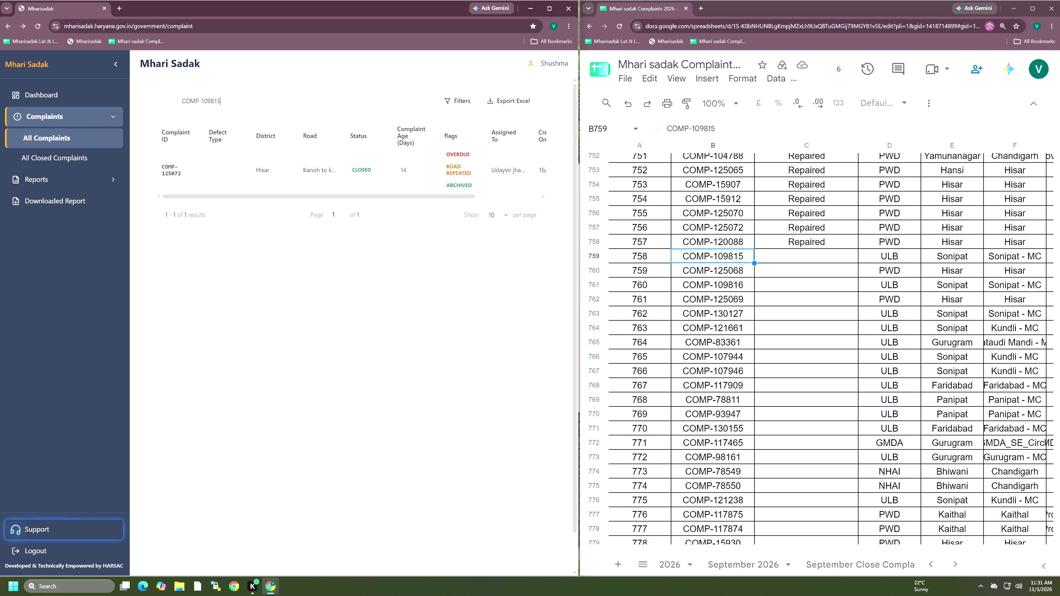
left_click(308, 172)
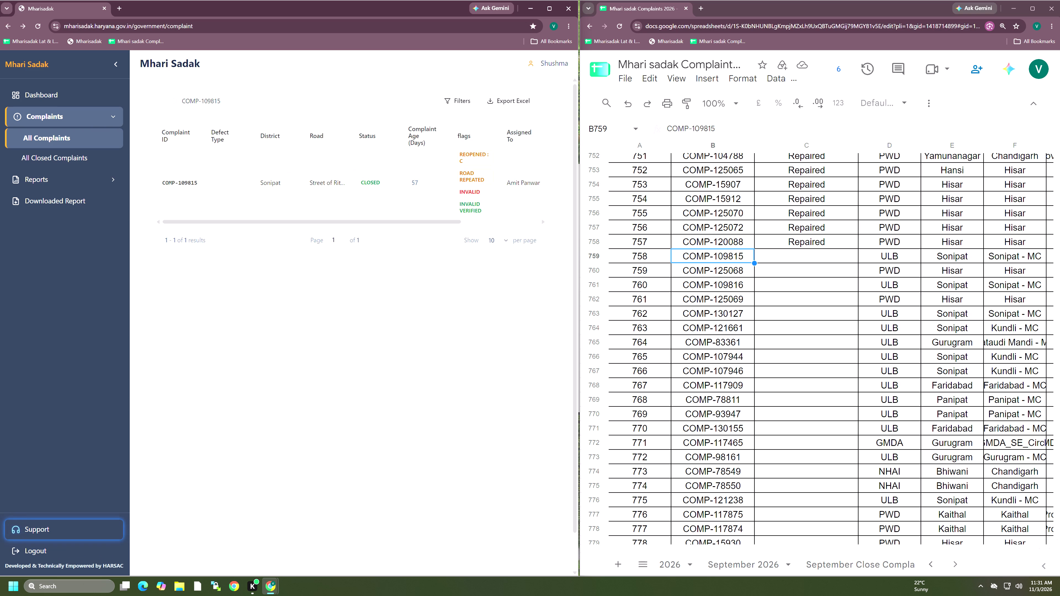
Copy the full Engineer Remarks text of COMP-109815 into its column C cell in the sheet.
scroll(363, 481, "down", 1)
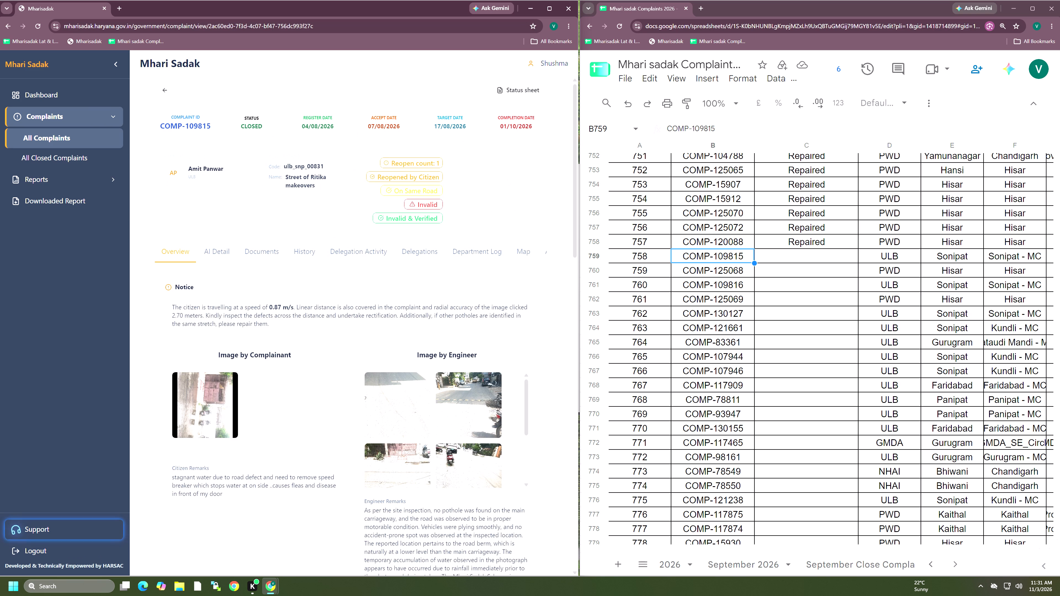
scroll(365, 470, "down", 2)
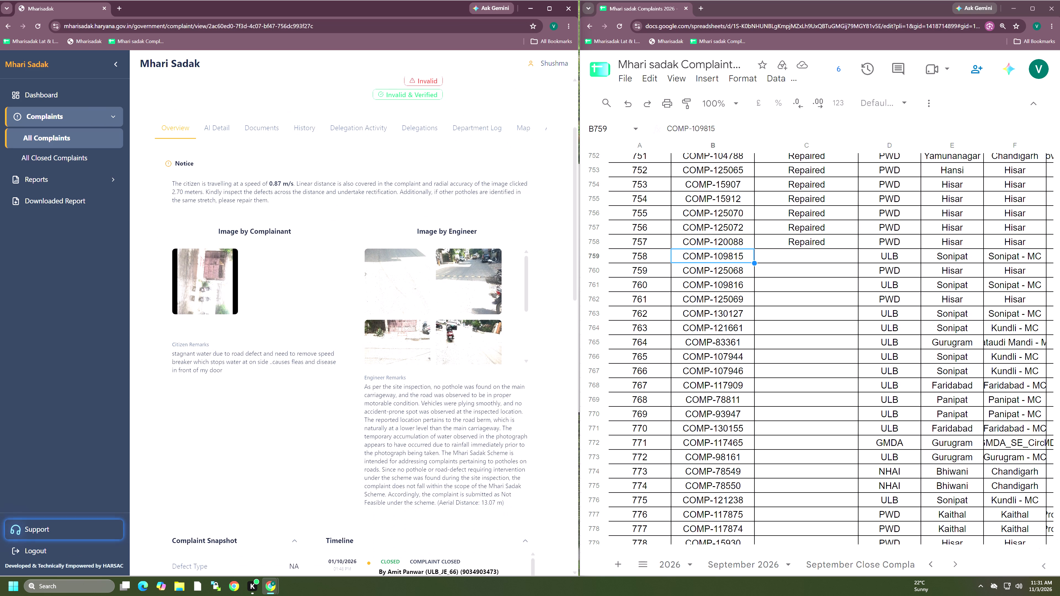
left_click_drag(365, 387, 519, 522)
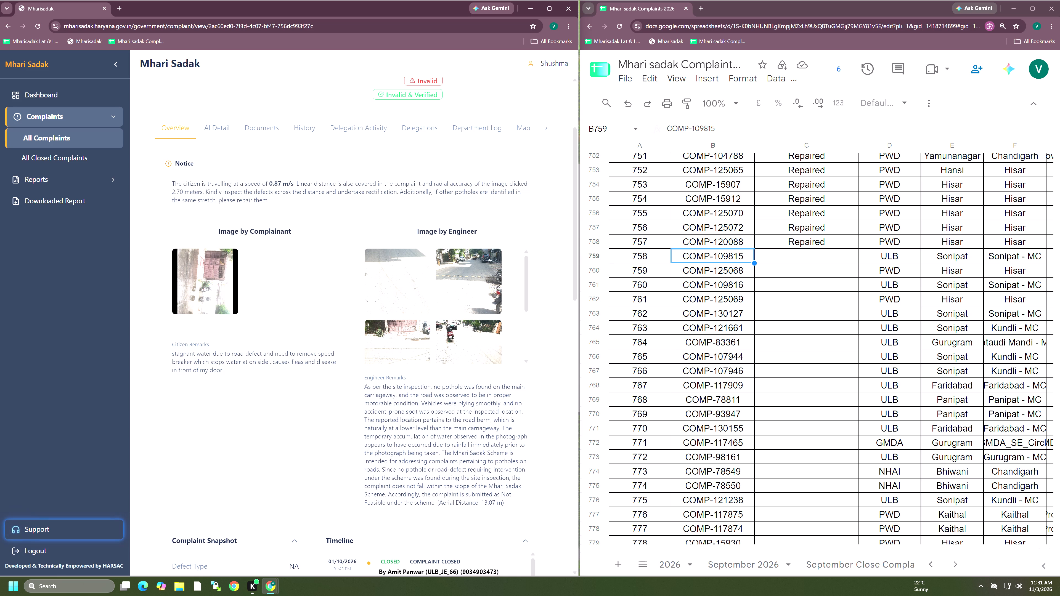
left_click_drag(519, 522, 524, 507)
key("ctrl+c")
left_click(800, 259)
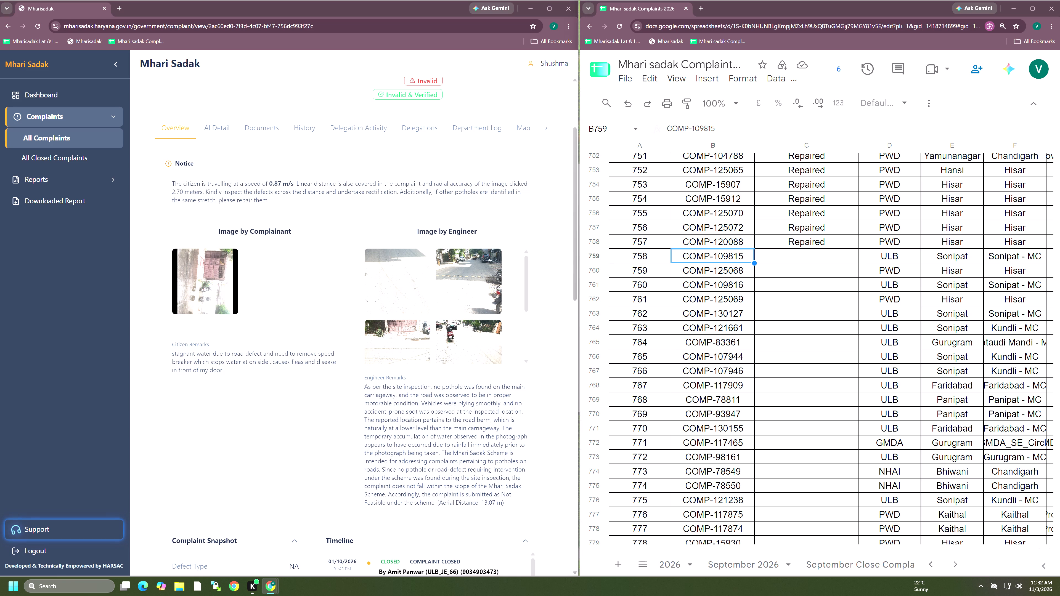
key("ctrl+v")
Look up complaint COMP-125068 in the portal and enter Repaired in its column C cell, copied from the COMP-120088 row.
left_click(738, 271)
key("ctrl+c")
scroll(388, 290, "up", 8)
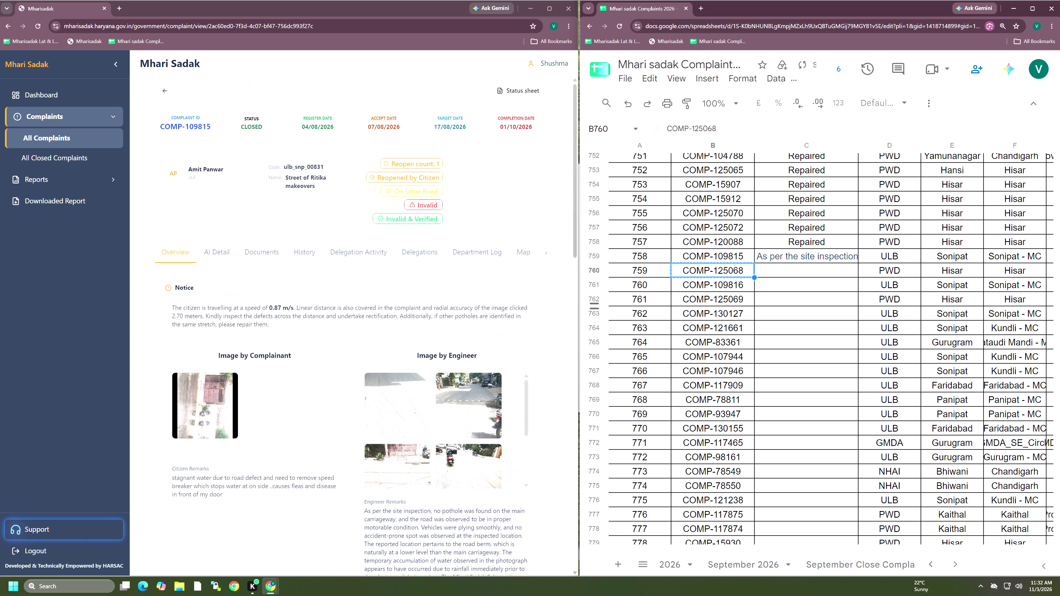
left_click(168, 91)
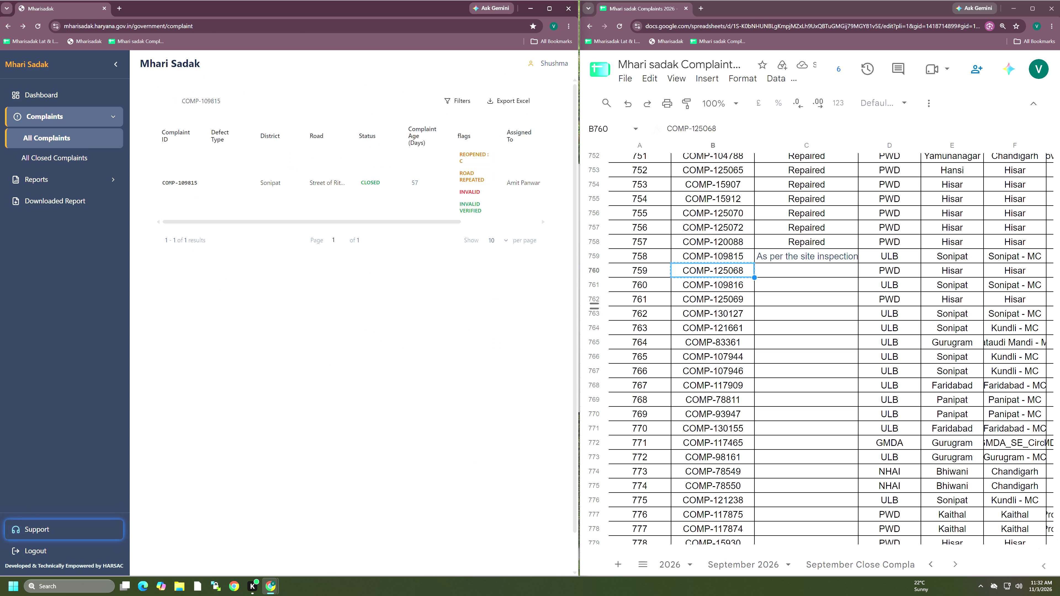
left_click_drag(229, 101, 134, 137)
key("ctrl+v")
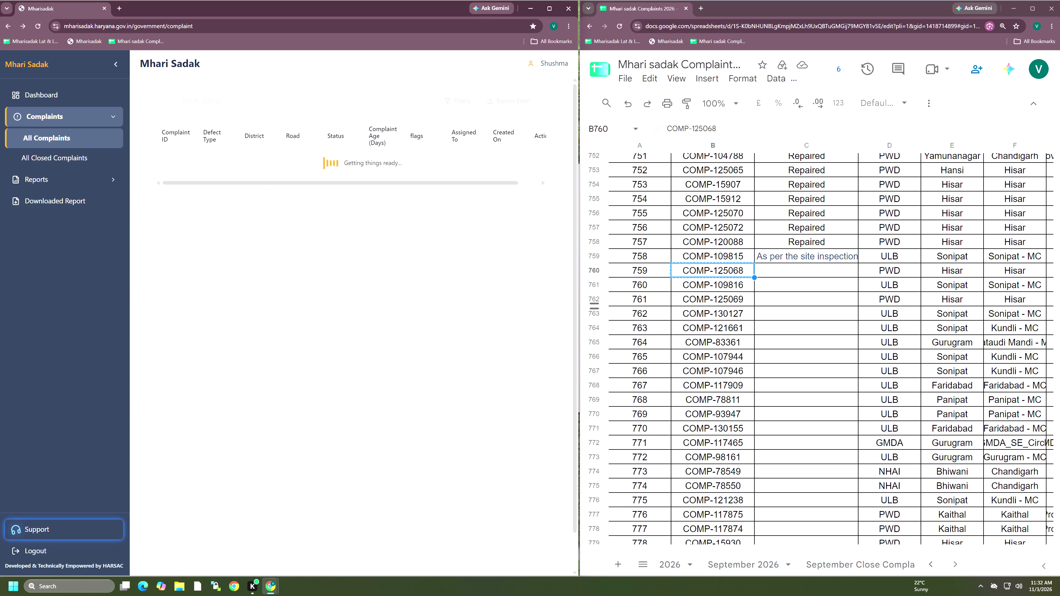
left_click(304, 173)
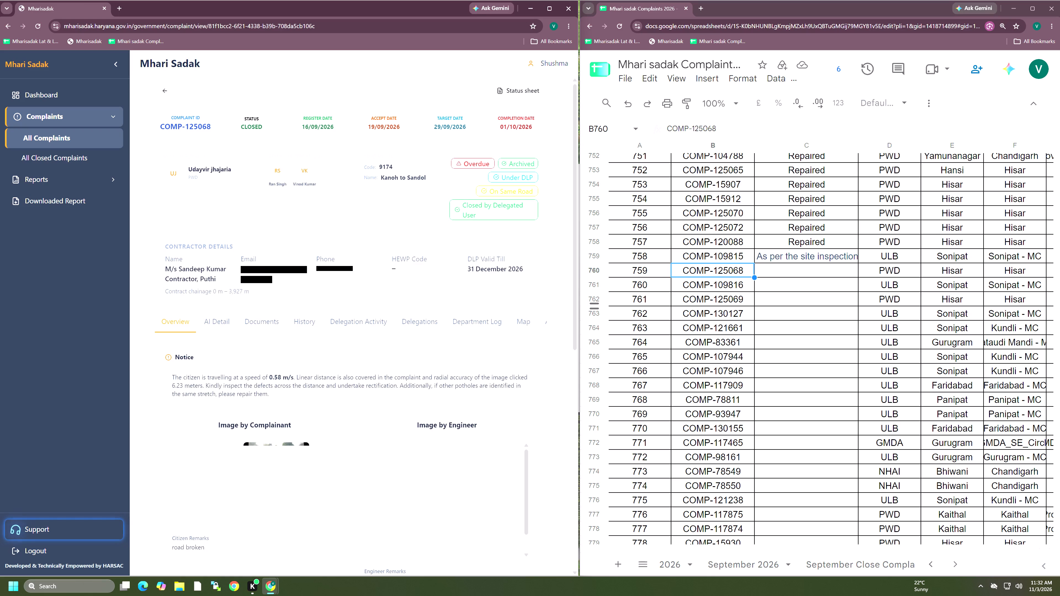
scroll(341, 356, "down", 4)
scroll(341, 356, "up", 6)
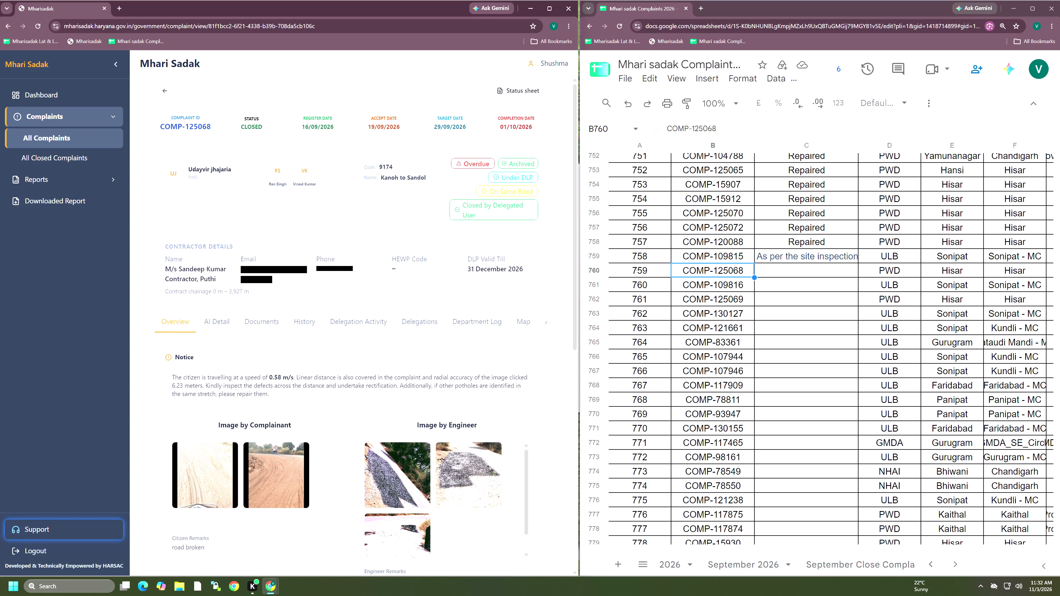
left_click(812, 240)
key("ctrl+c")
left_click(796, 274)
key("ctrl+v")
left_click(739, 283)
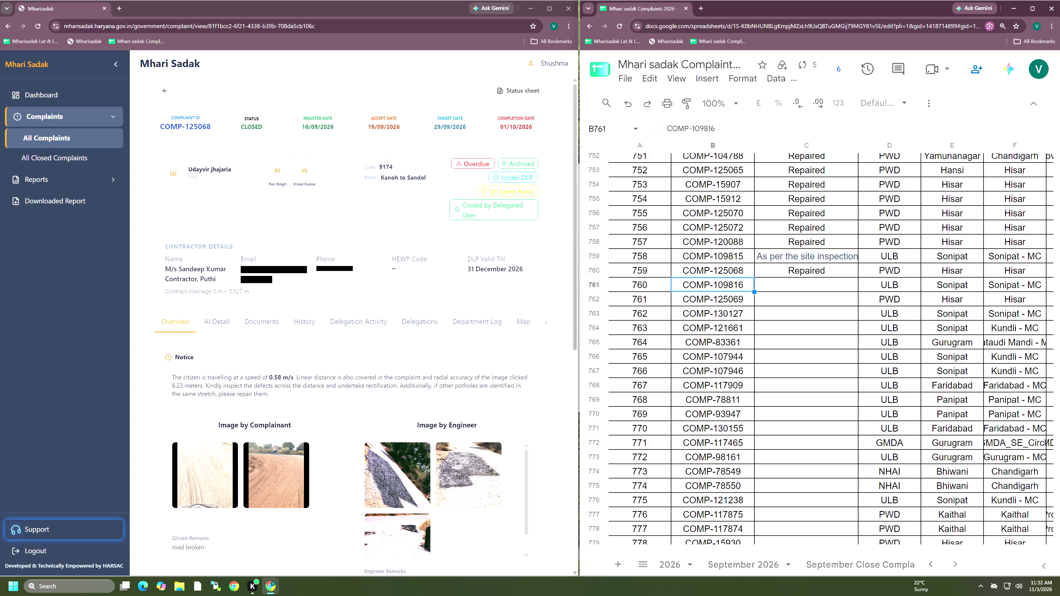
key("ctrl+c")
left_click(167, 86)
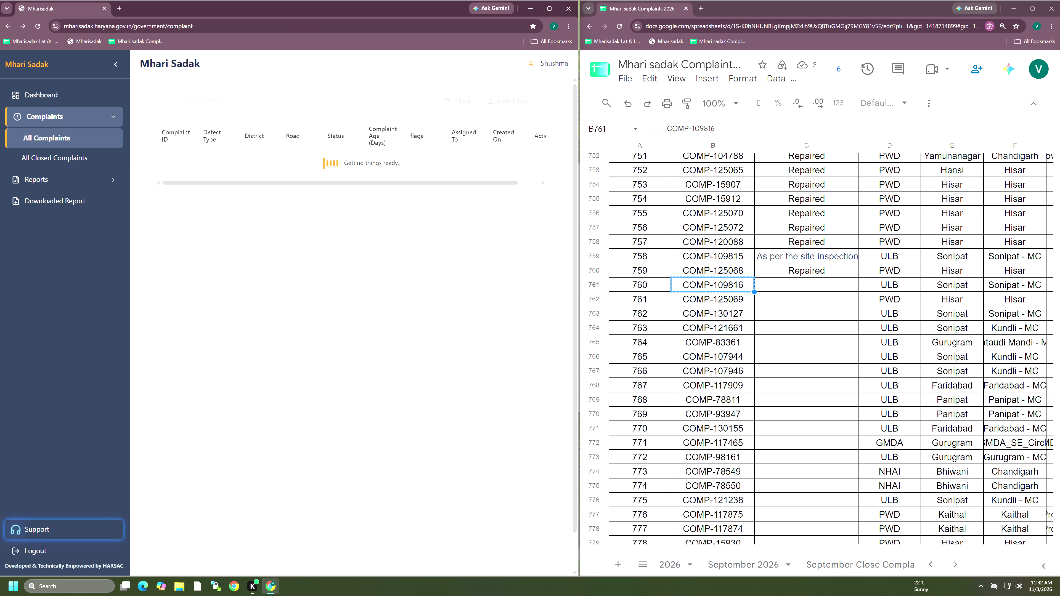
left_click_drag(225, 102, 176, 126)
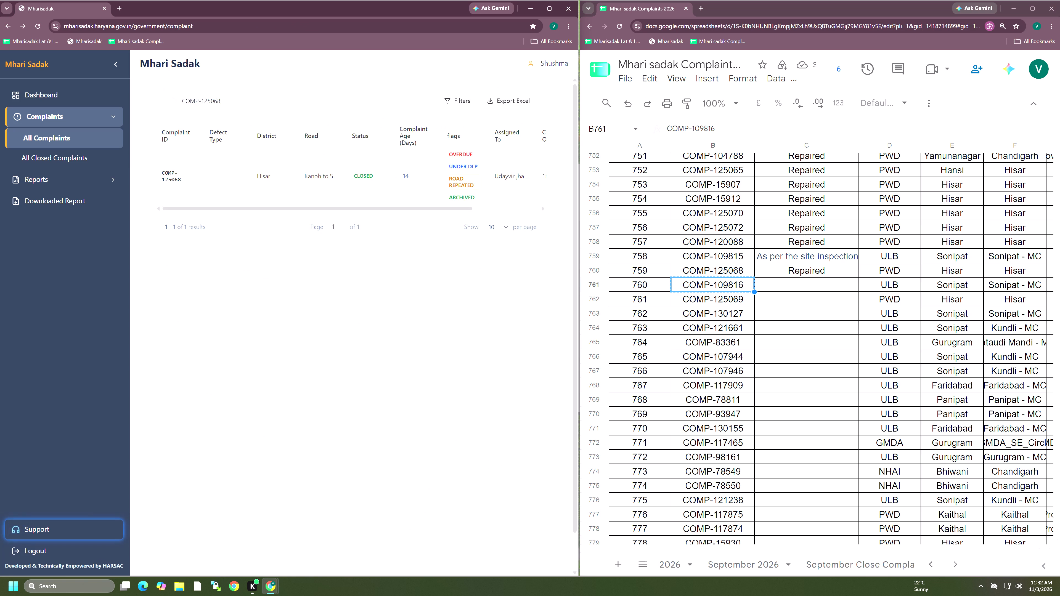
left_click_drag(176, 126, 176, 126)
key("ctrl+v")
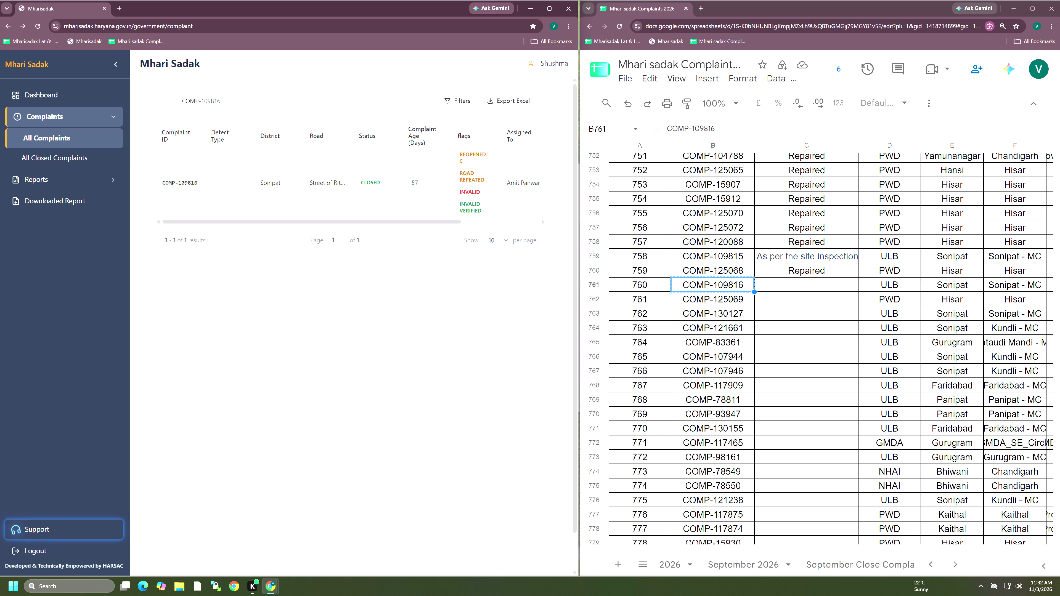
left_click_drag(305, 184, 307, 187)
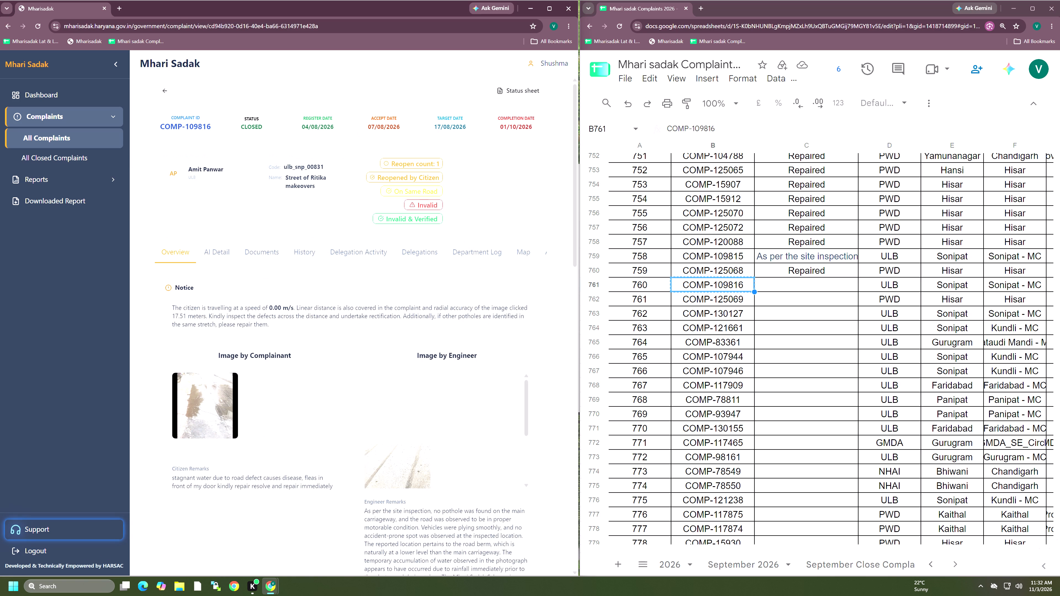
Copy the full Engineer Remarks text of COMP-109816 into its column C cell in the sheet.
scroll(366, 459, "down", 7)
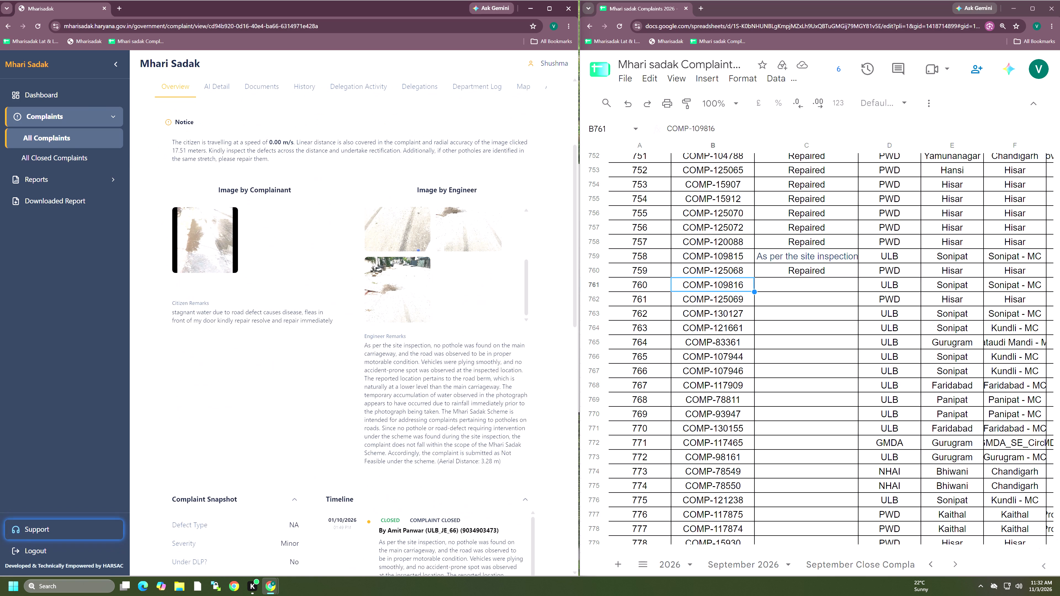
left_click_drag(363, 345, 386, 393)
left_click_drag(386, 393, 530, 464)
key("ctrl+c")
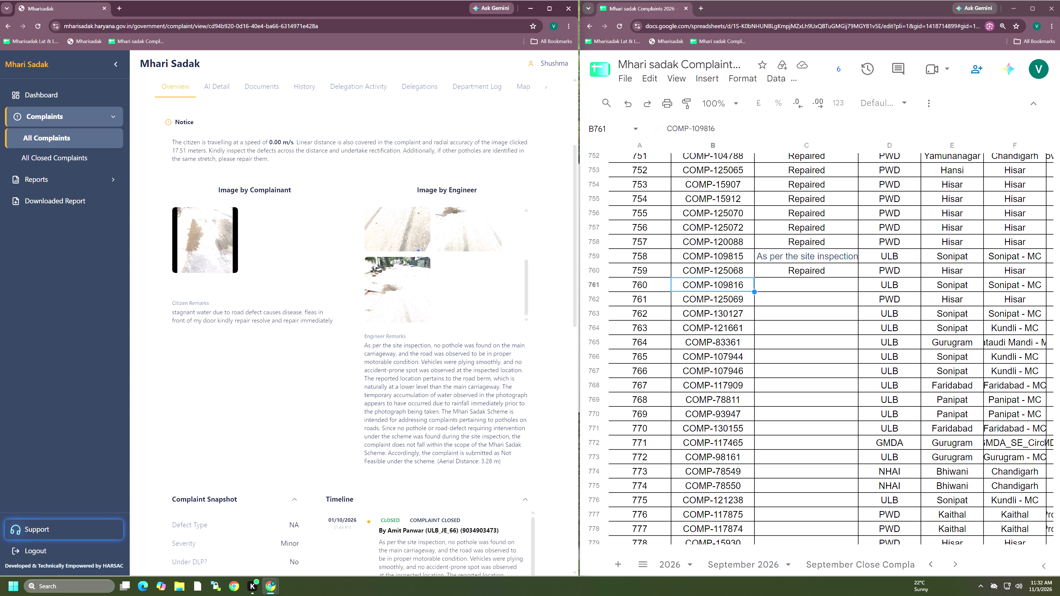
left_click(802, 284)
key("ctrl+v")
left_click(728, 300)
key("ctrl+c")
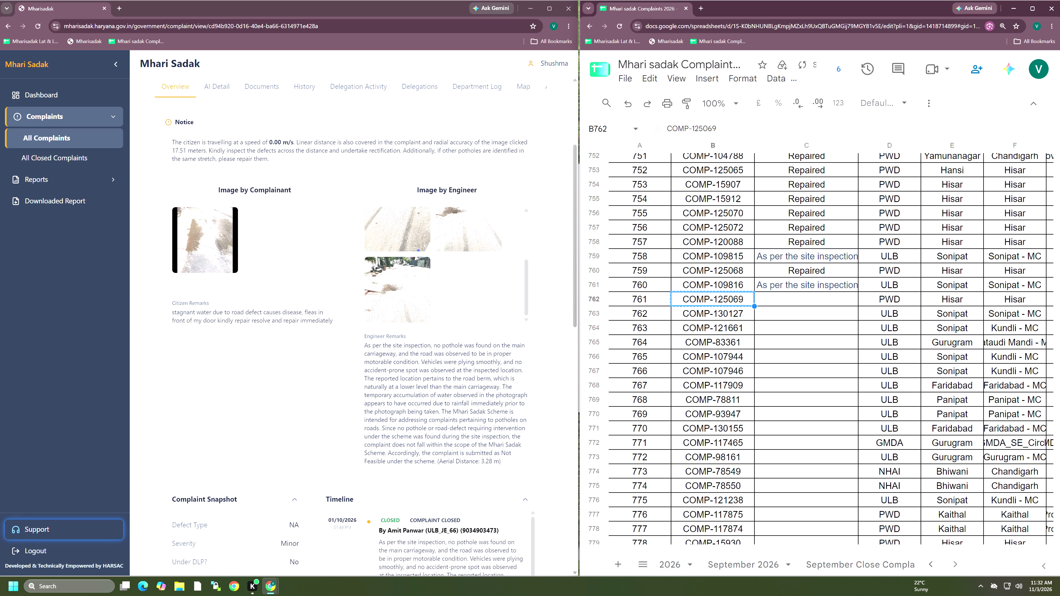
left_click(335, 288)
scroll(335, 262, "up", 8)
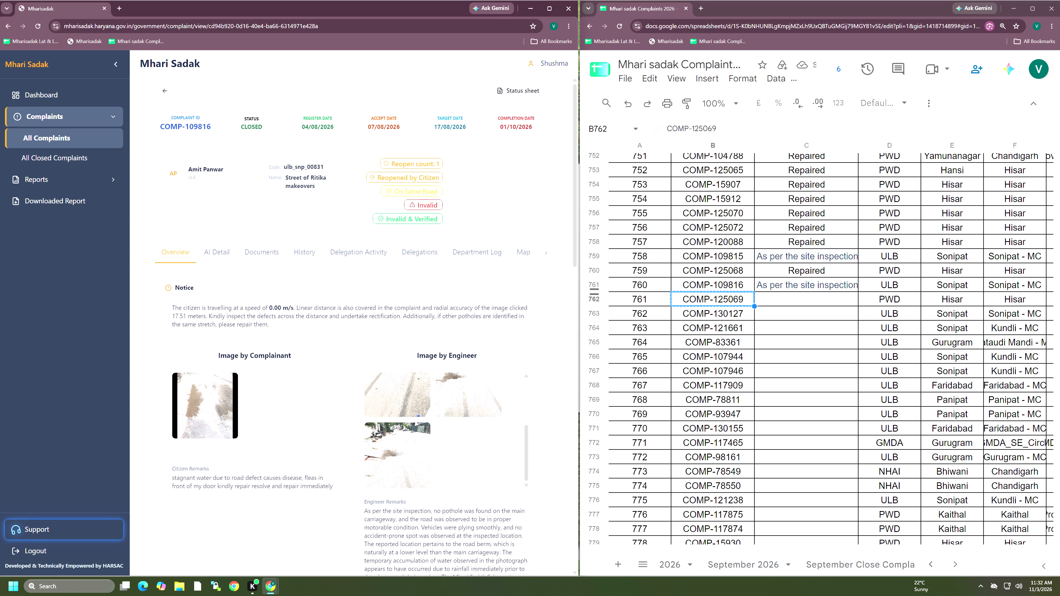
left_click(165, 92)
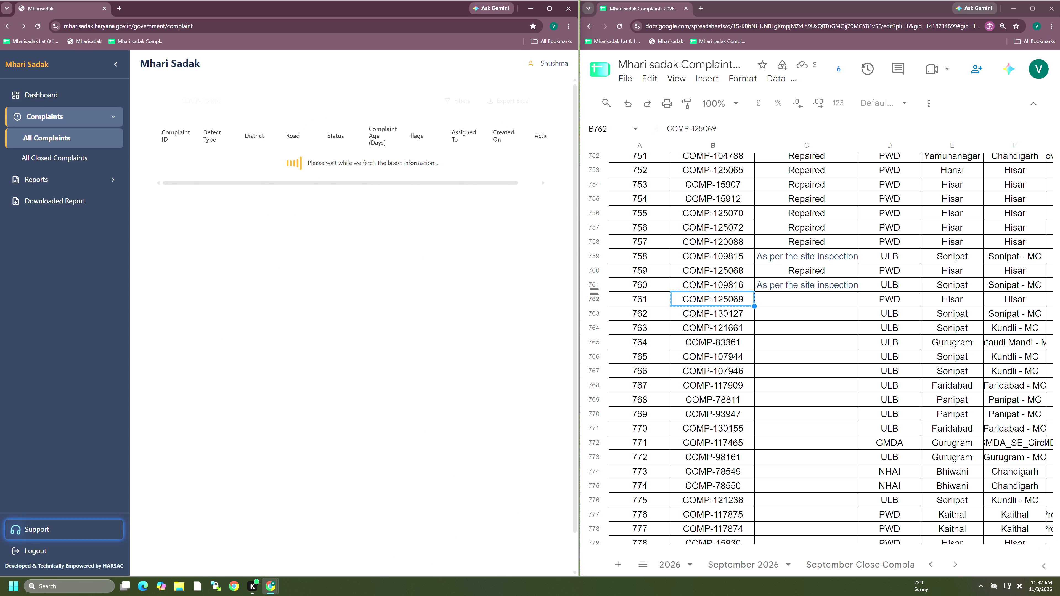
left_click_drag(224, 101, 149, 134)
key("ctrl+v")
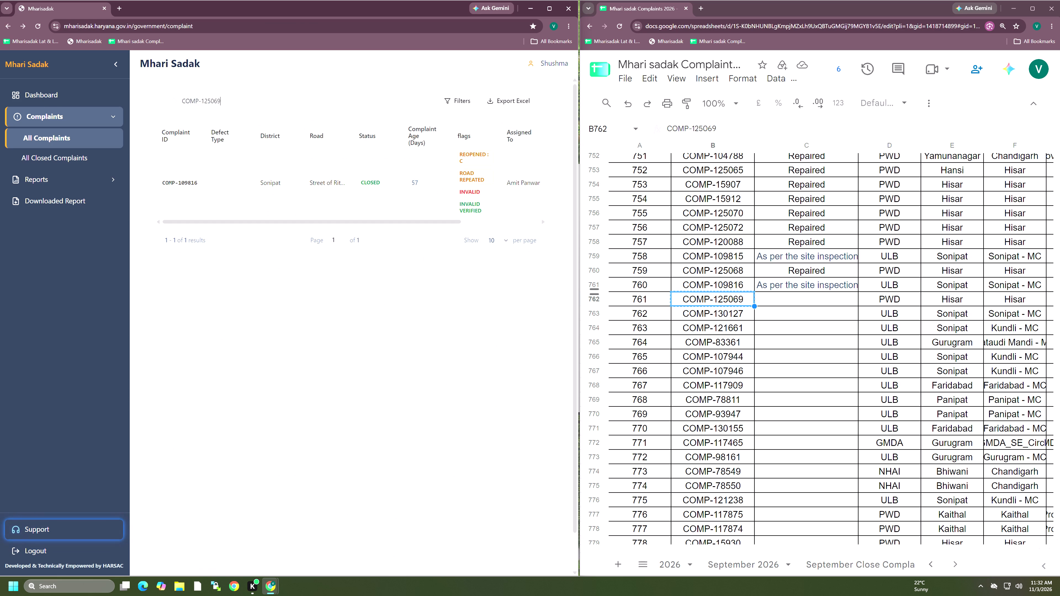
left_click(309, 184)
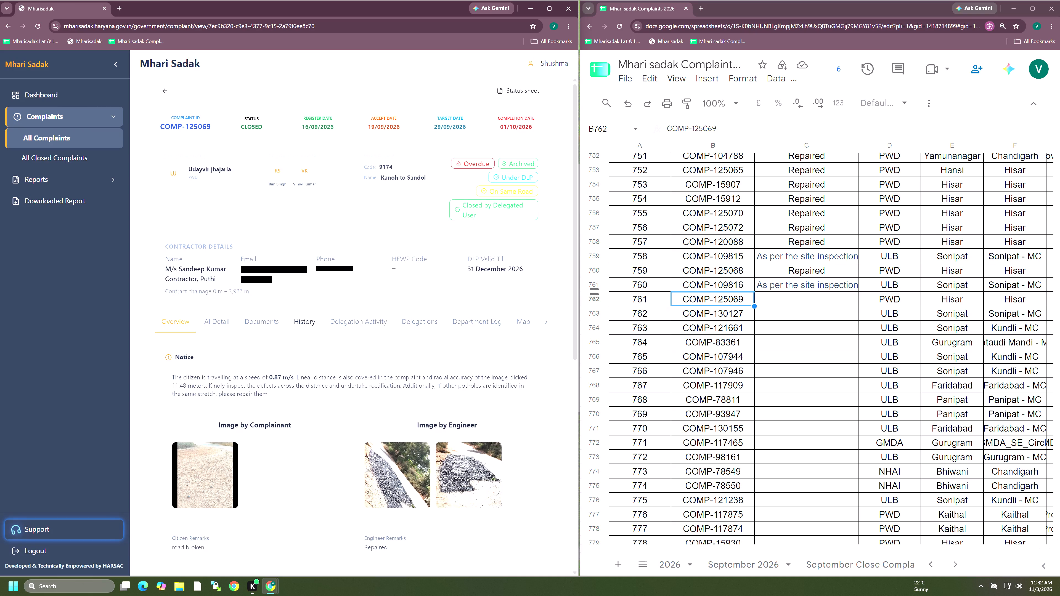
Enter Repaired in the column C cell of COMP-125069, copied from the COMP-125068 row.
left_click(802, 271)
key("ctrl+c")
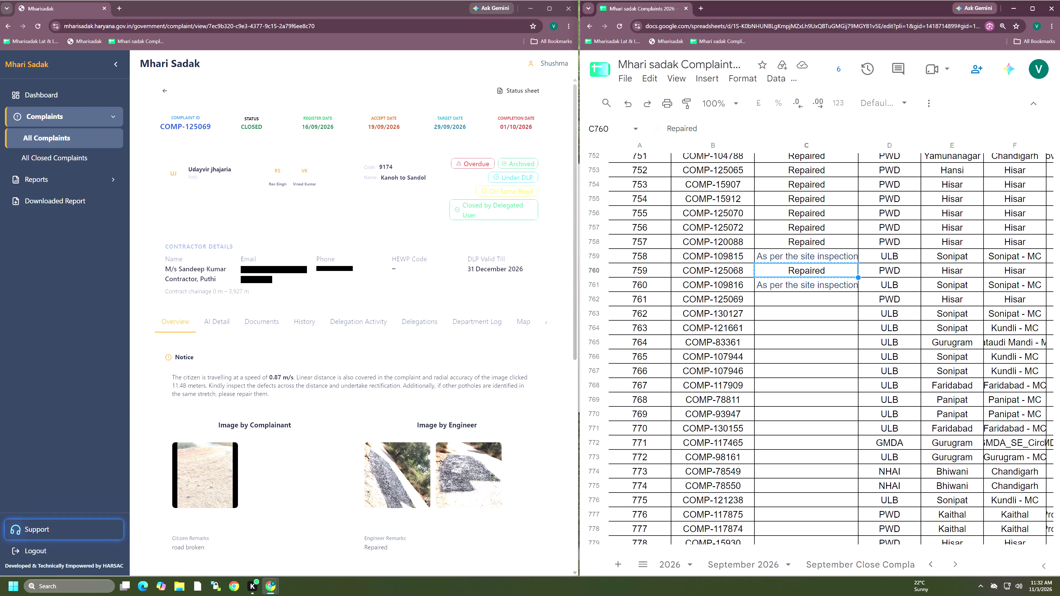
left_click(782, 298)
key("ctrl+v")
left_click(728, 316)
key("ctrl+c")
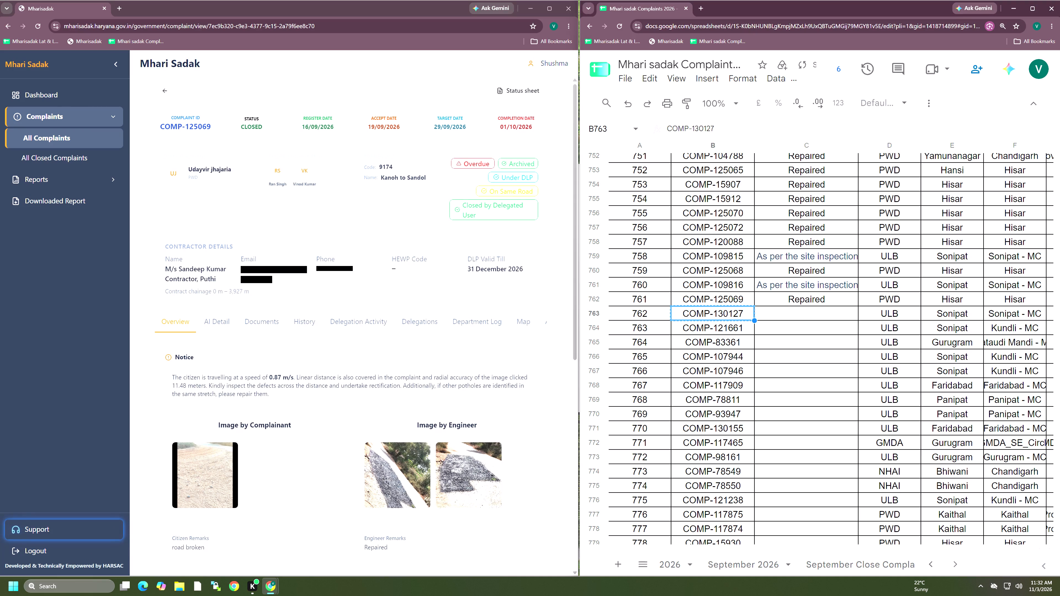
left_click(165, 92)
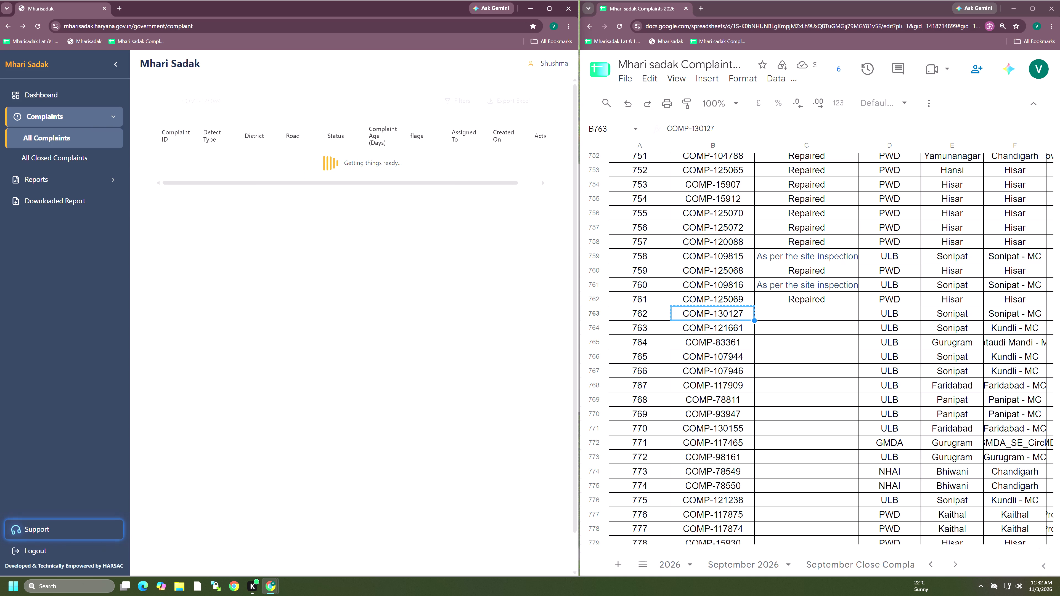
left_click_drag(227, 102, 163, 128)
key("ctrl+v")
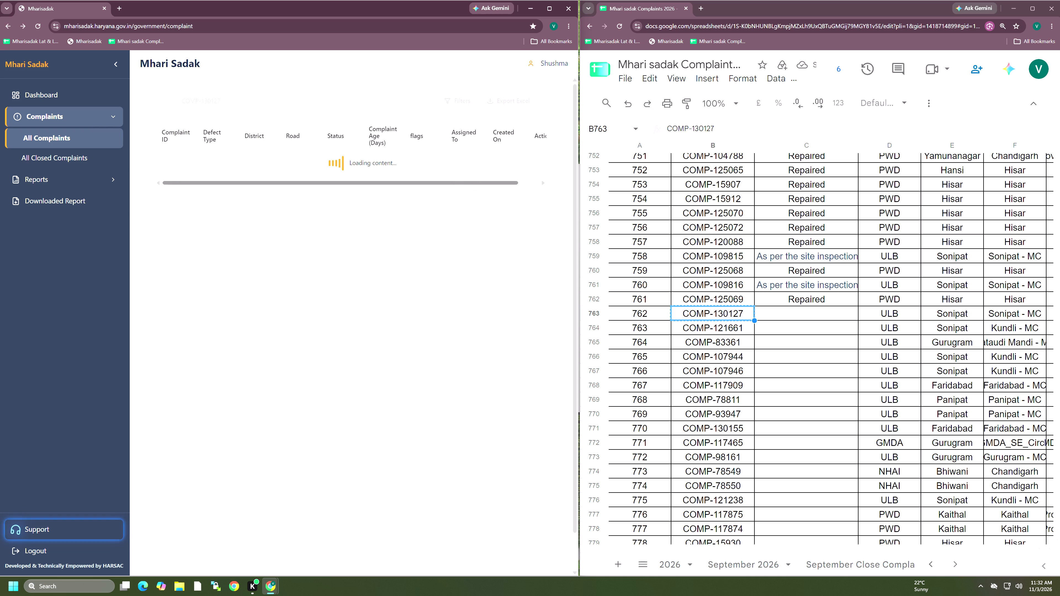
left_click(278, 206)
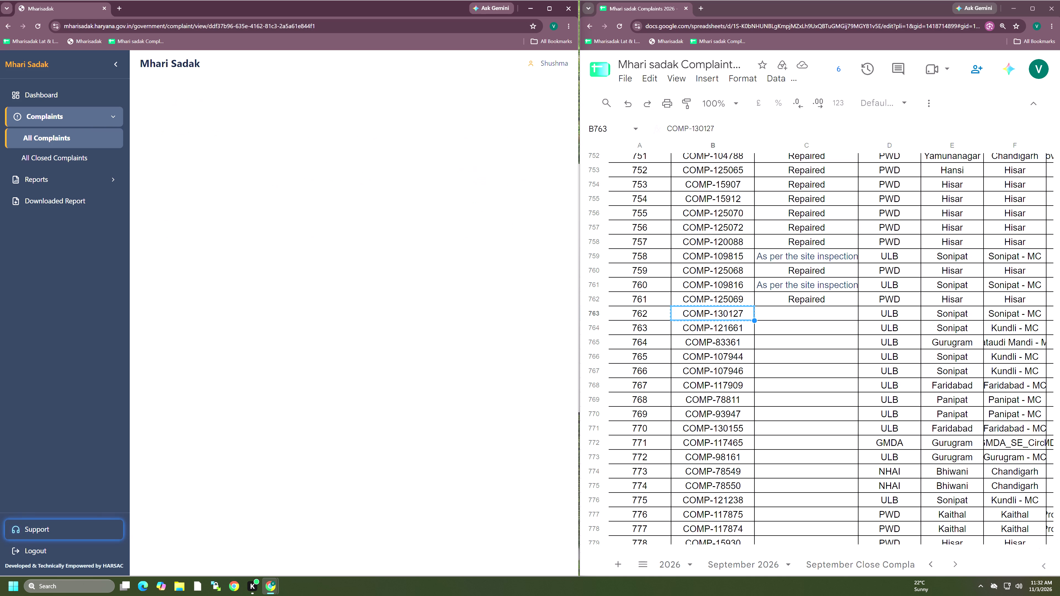
Copy the full Engineer Remarks text of COMP-130127 into its column C cell in the sheet.
scroll(373, 446, "down", 4)
scroll(371, 471, "down", 4)
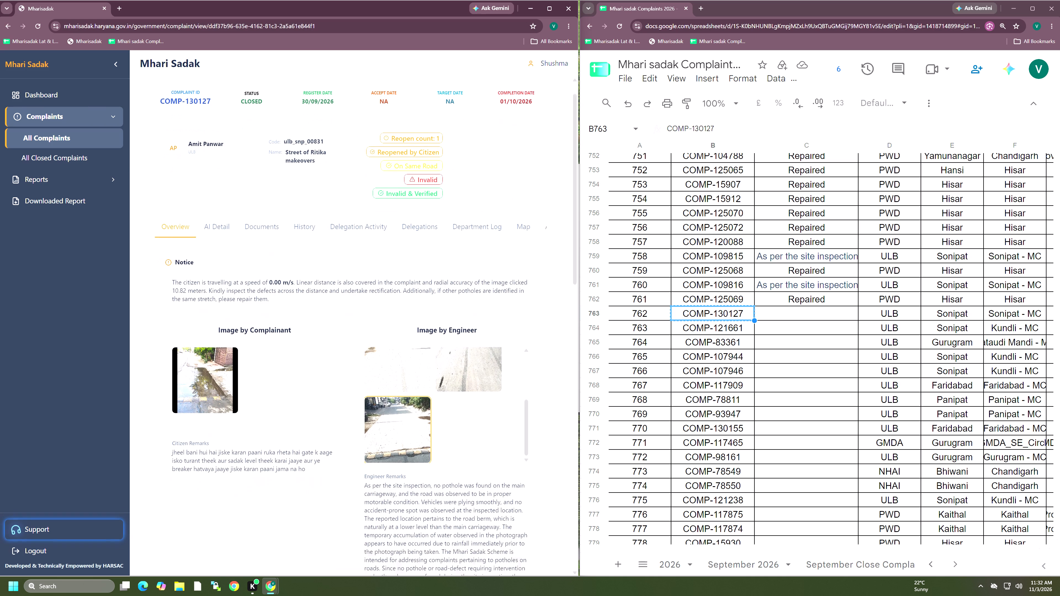
left_click_drag(362, 345, 437, 423)
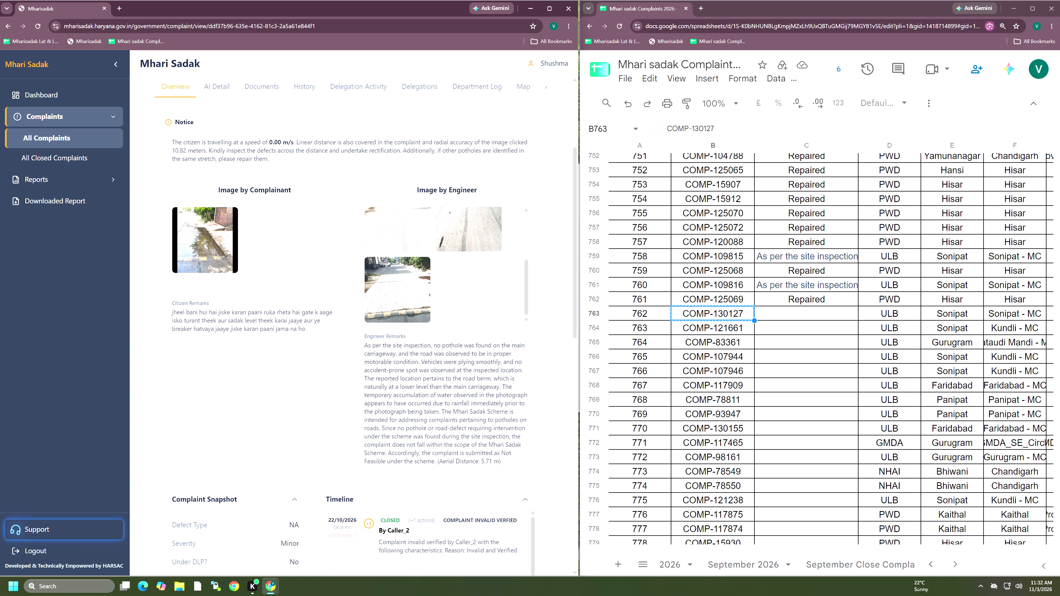
left_click_drag(437, 423, 505, 465)
key("ctrl+c")
left_click(791, 316)
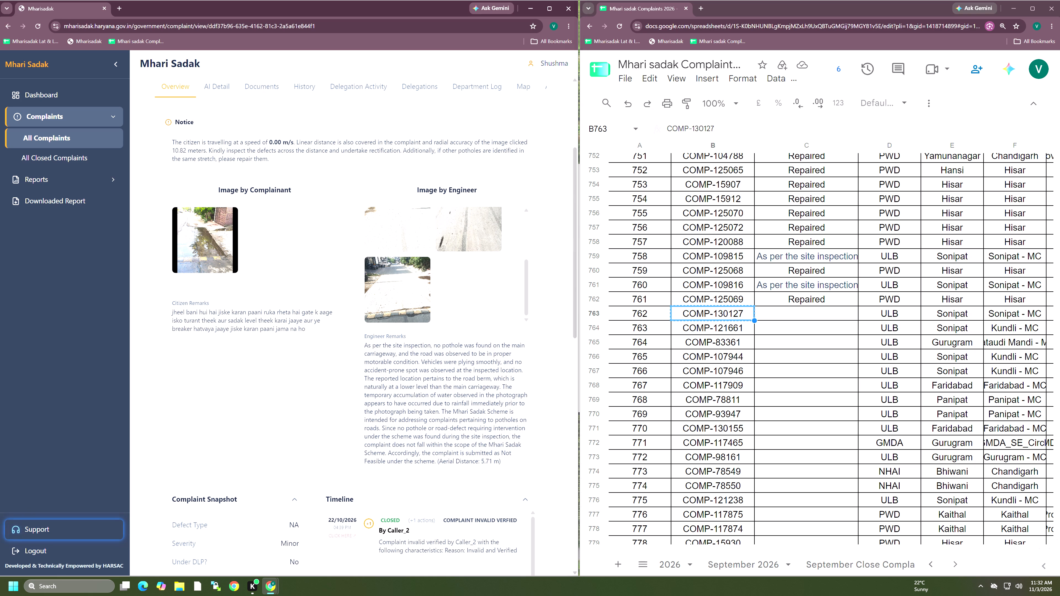
key("ctrl+v")
left_click(714, 332)
key("ctrl+c")
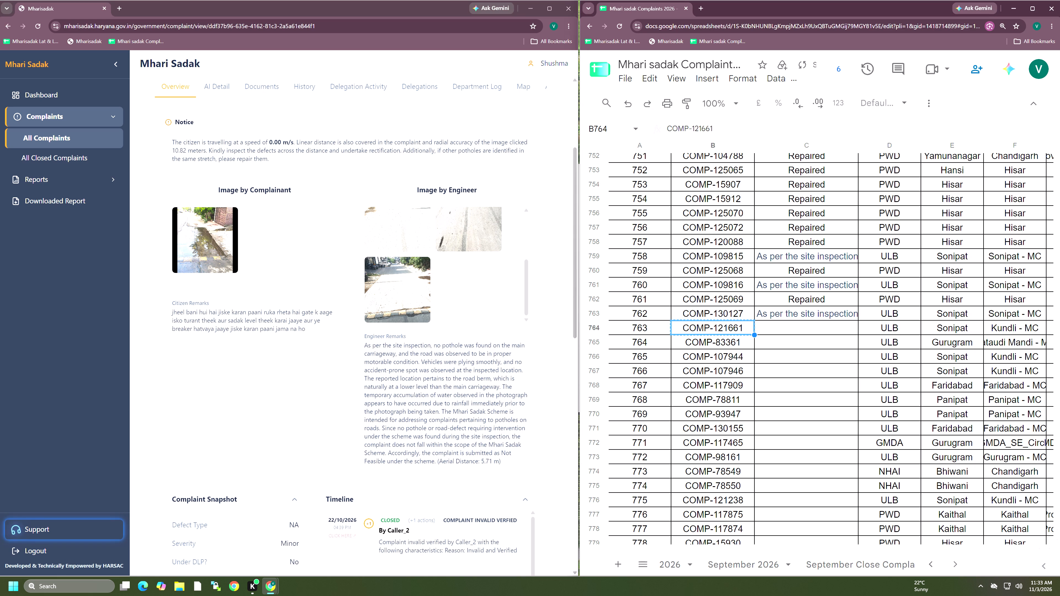
scroll(336, 270, "up", 8)
left_click(167, 88)
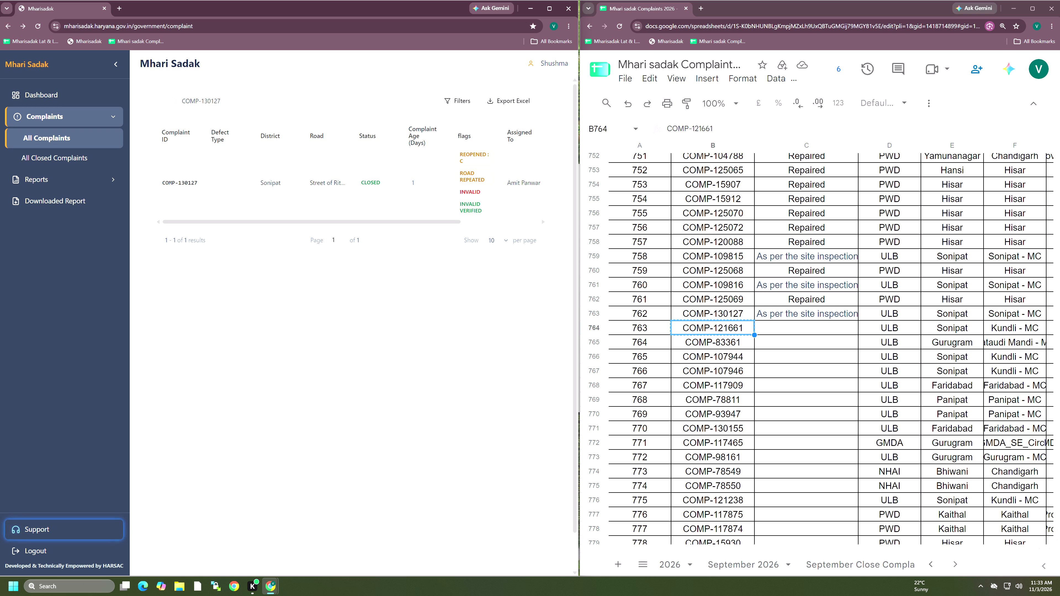
left_click_drag(223, 99, 93, 148)
key("ctrl+v")
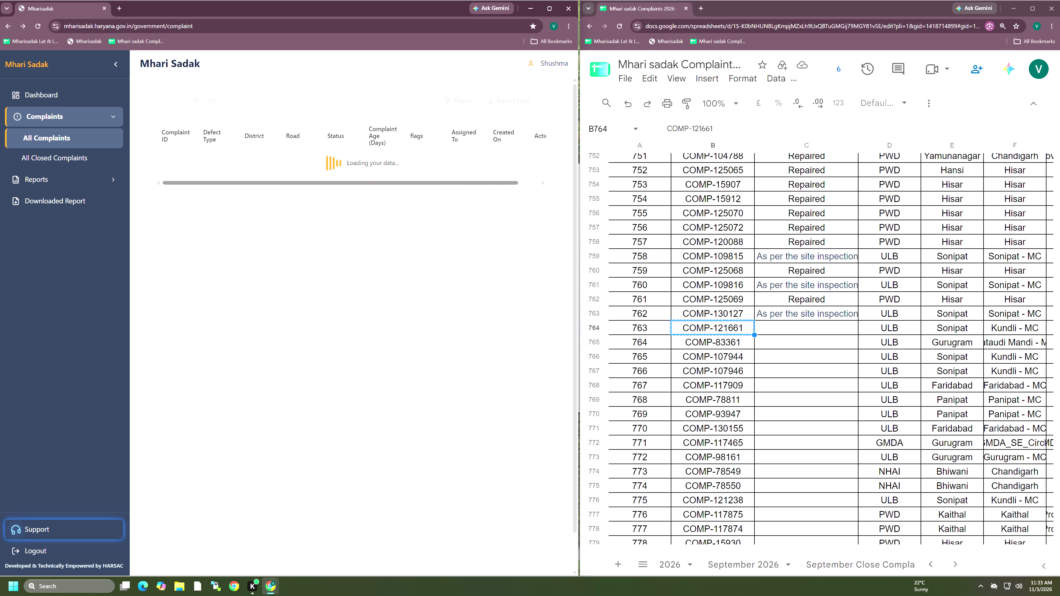
left_click_drag(307, 179, 255, 354)
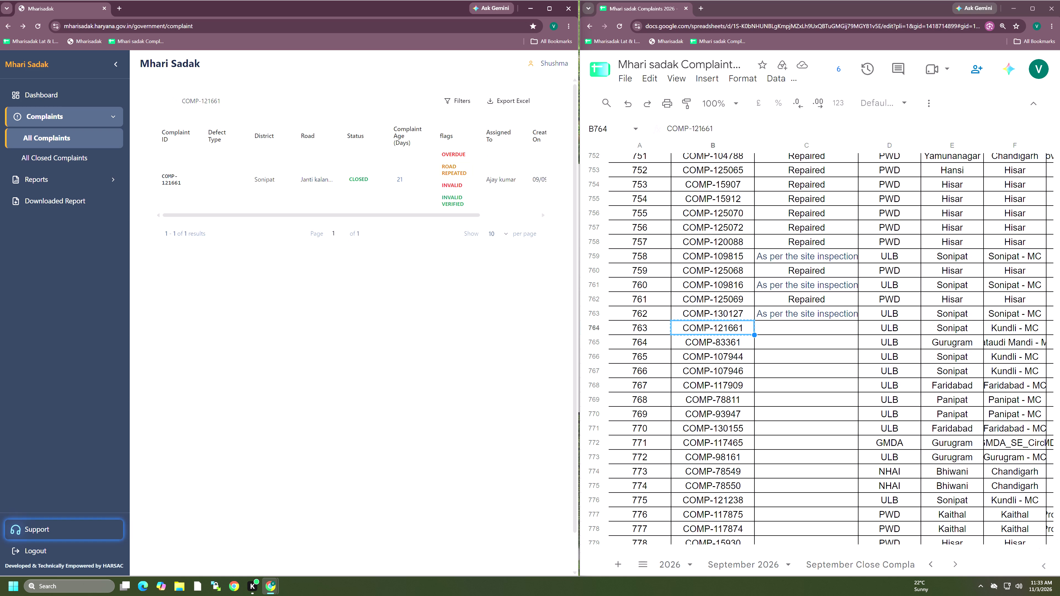
left_click(287, 201)
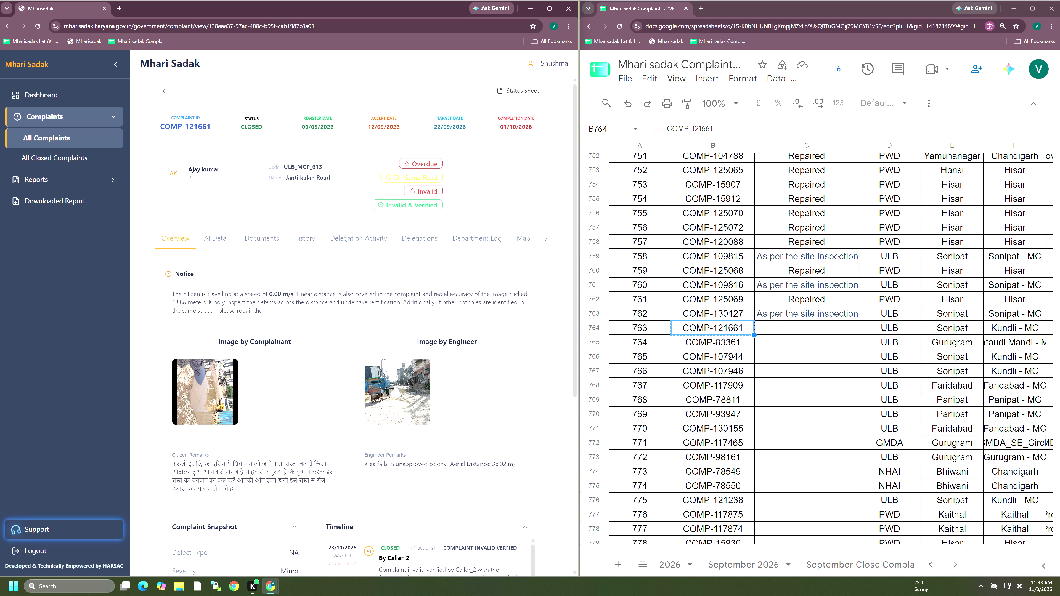
left_click_drag(363, 465, 511, 477)
left_click_drag(511, 477, 518, 476)
key("ctrl+c")
left_click(776, 331)
key("ctrl+v")
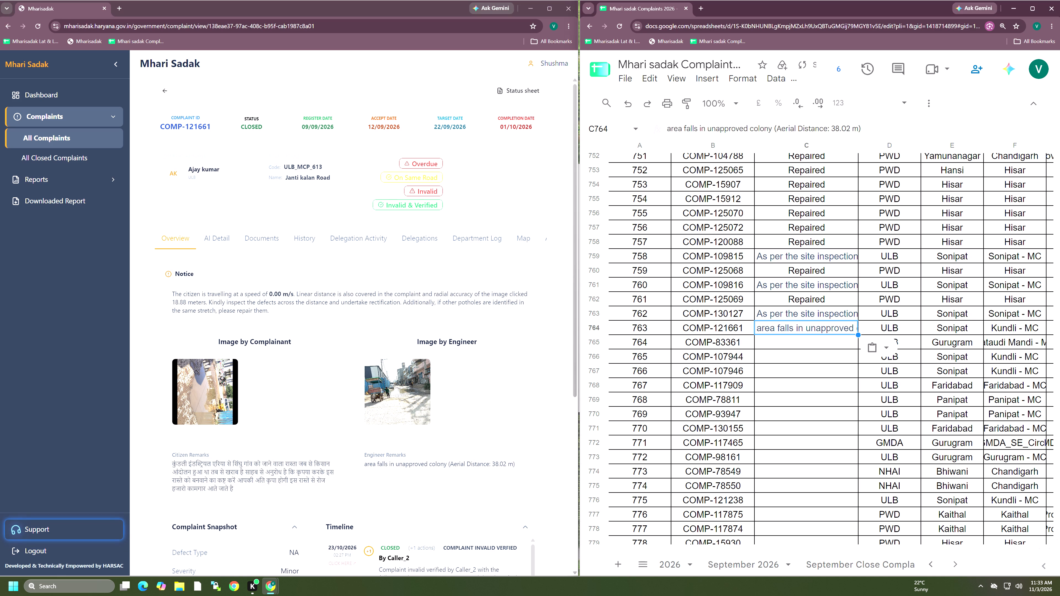
left_click(729, 343)
key("ctrl+c")
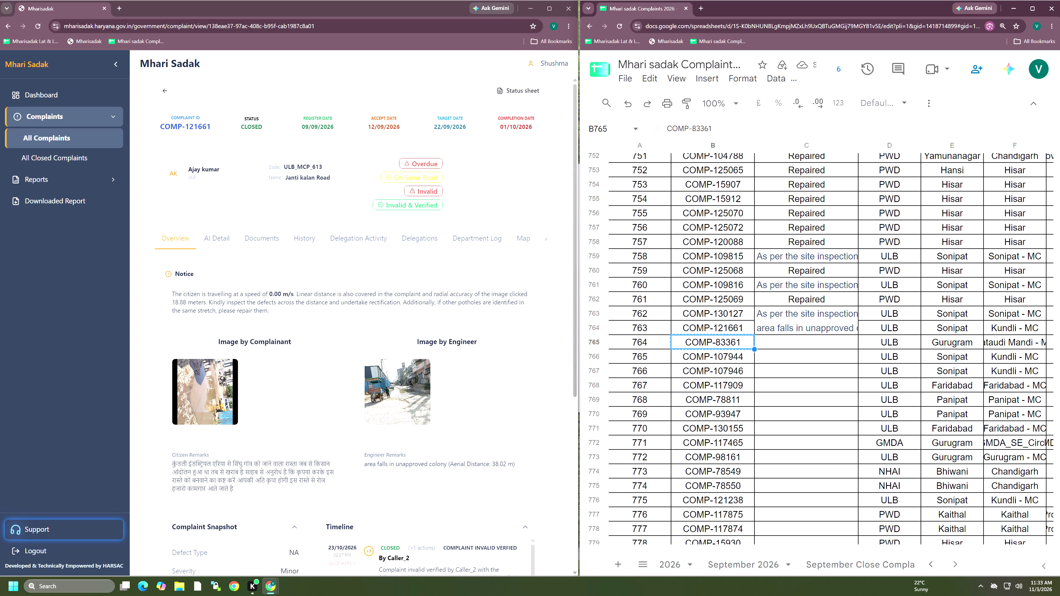
left_click(163, 94)
left_click_drag(227, 102, 152, 129)
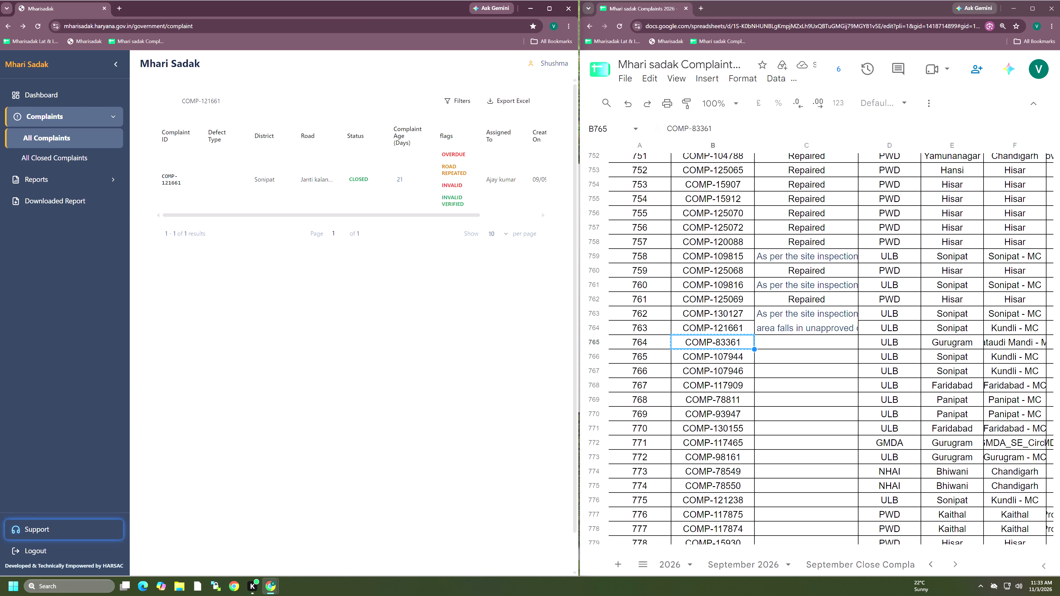
left_click_drag(152, 129, 151, 129)
key("ctrl+v")
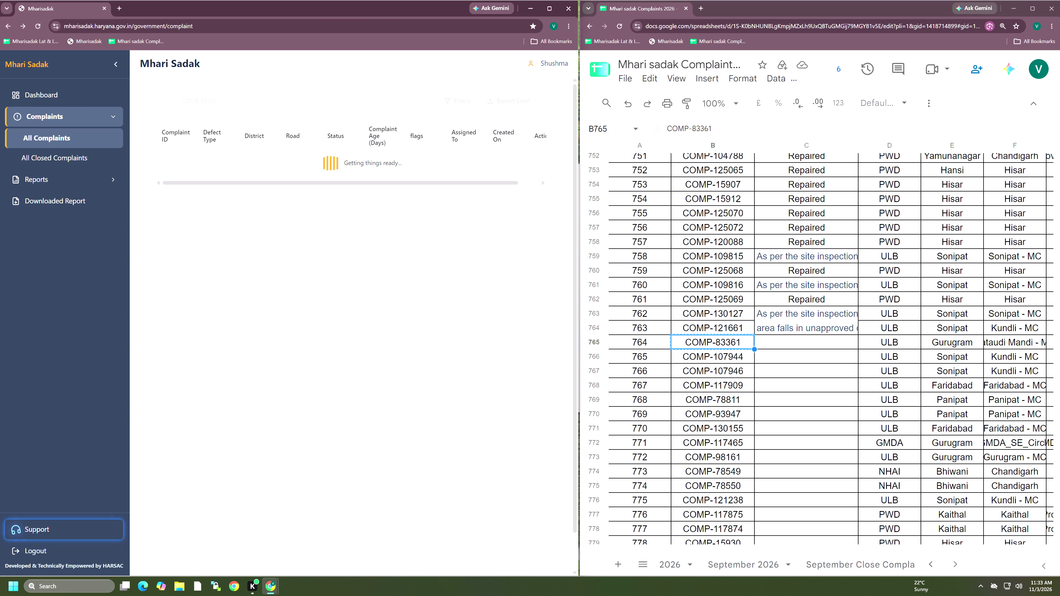
left_click(317, 172)
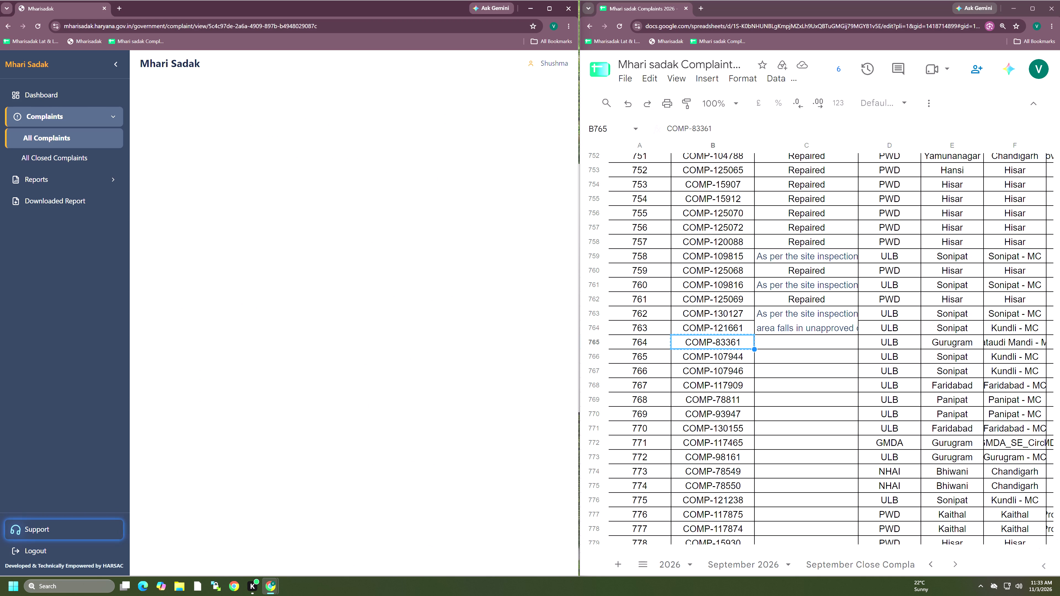
Check the engineer remarks of COMP-83361 and enter Repaired in its column C cell, copied from the COMP-125069 row.
scroll(353, 464, "down", 1)
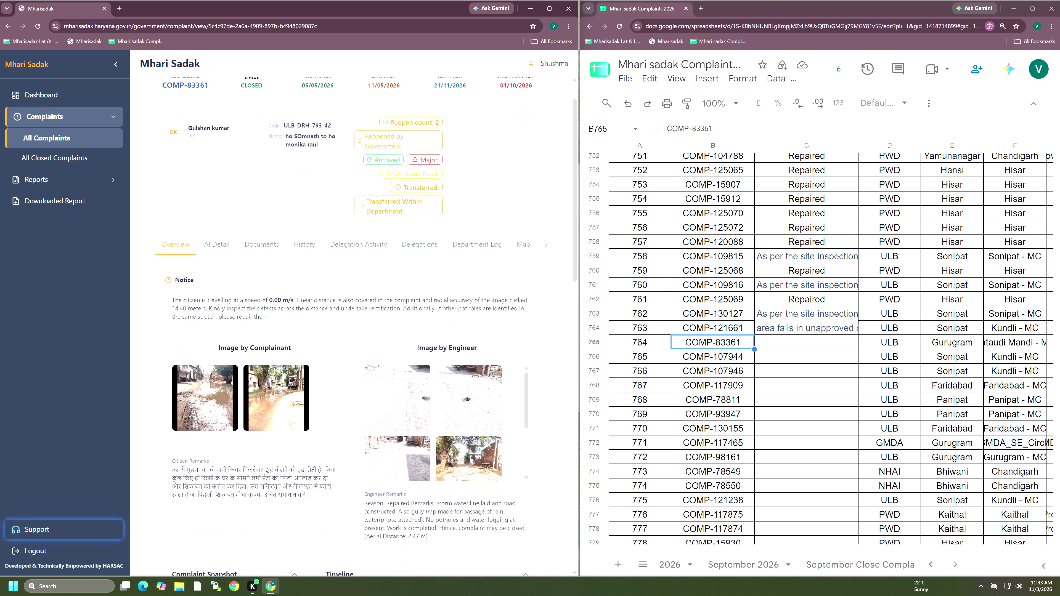
scroll(353, 464, "up", 2)
left_click(834, 300)
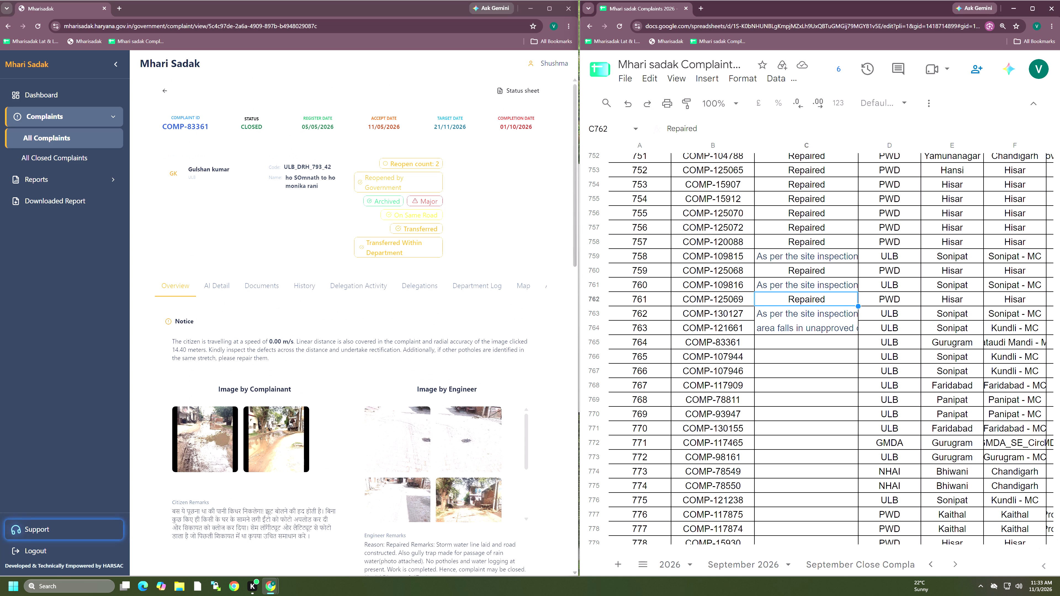
key("ctrl+c")
left_click(771, 342)
key("ctrl+v")
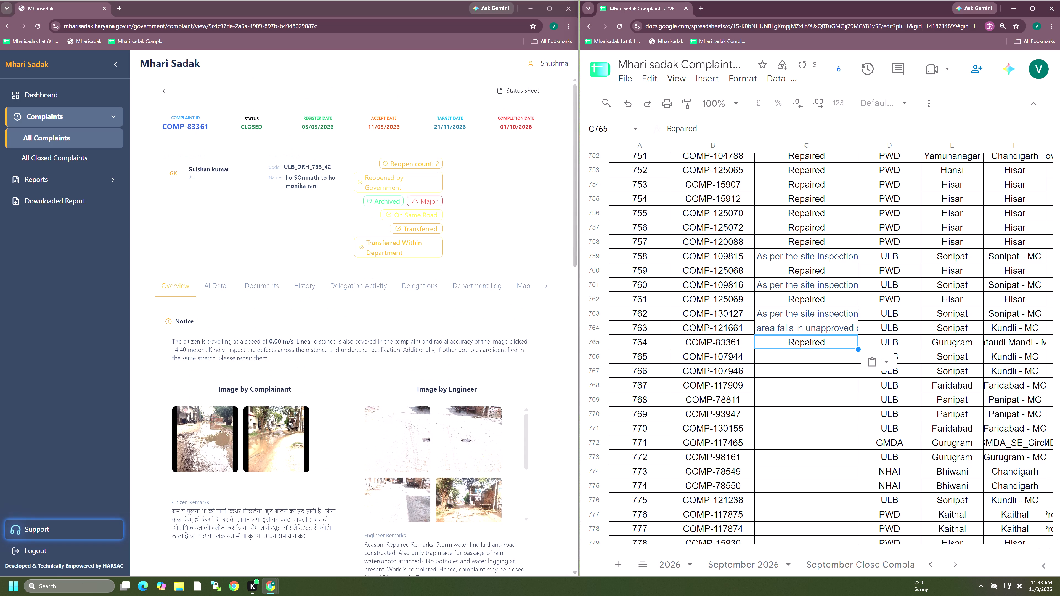
left_click(740, 357)
key("ctrl+c")
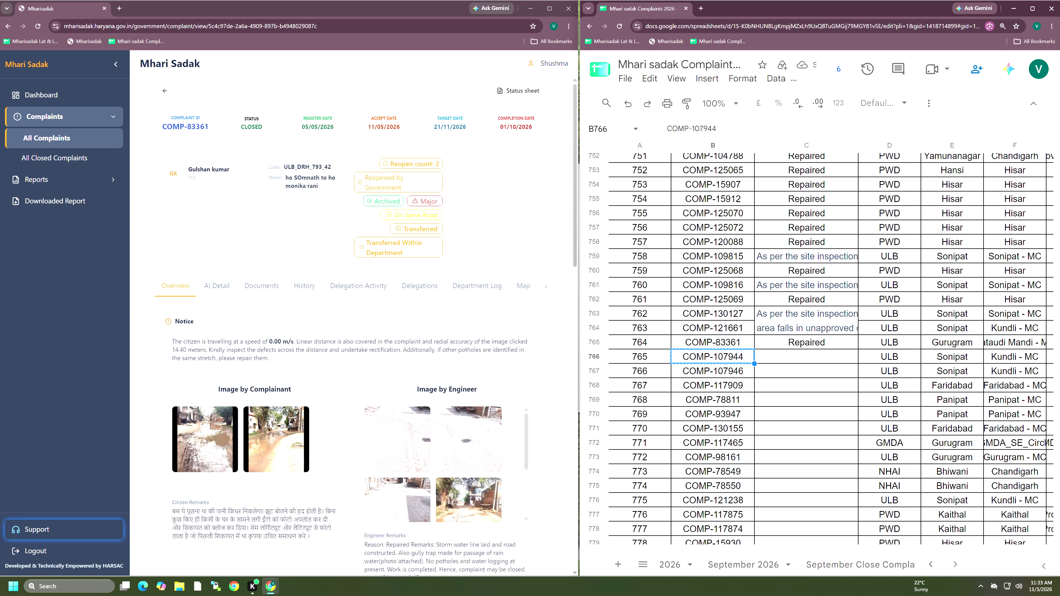
left_click(165, 91)
left_click_drag(222, 99, 105, 148)
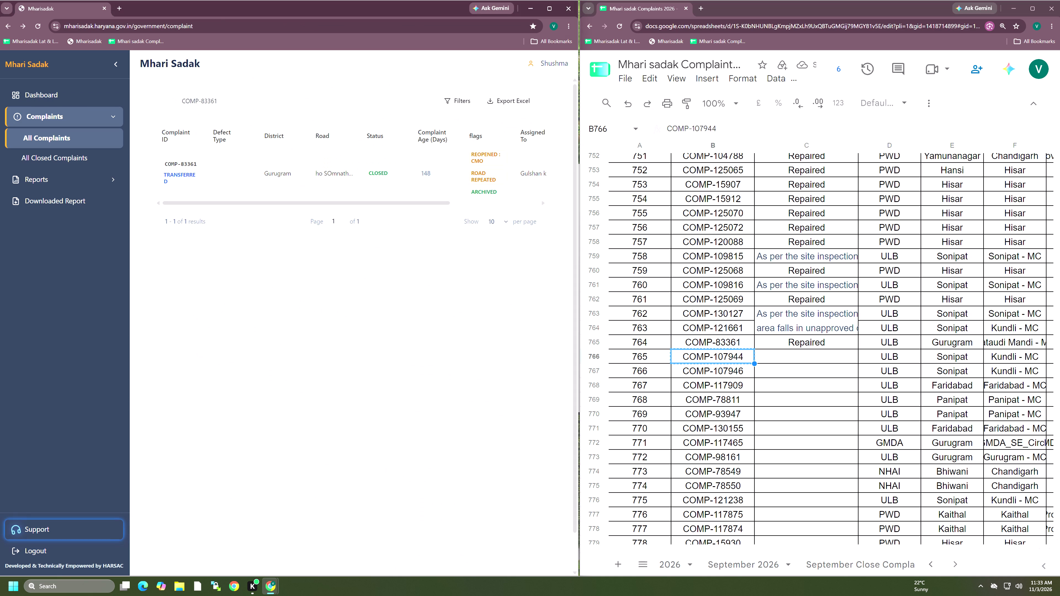
key("ctrl+v")
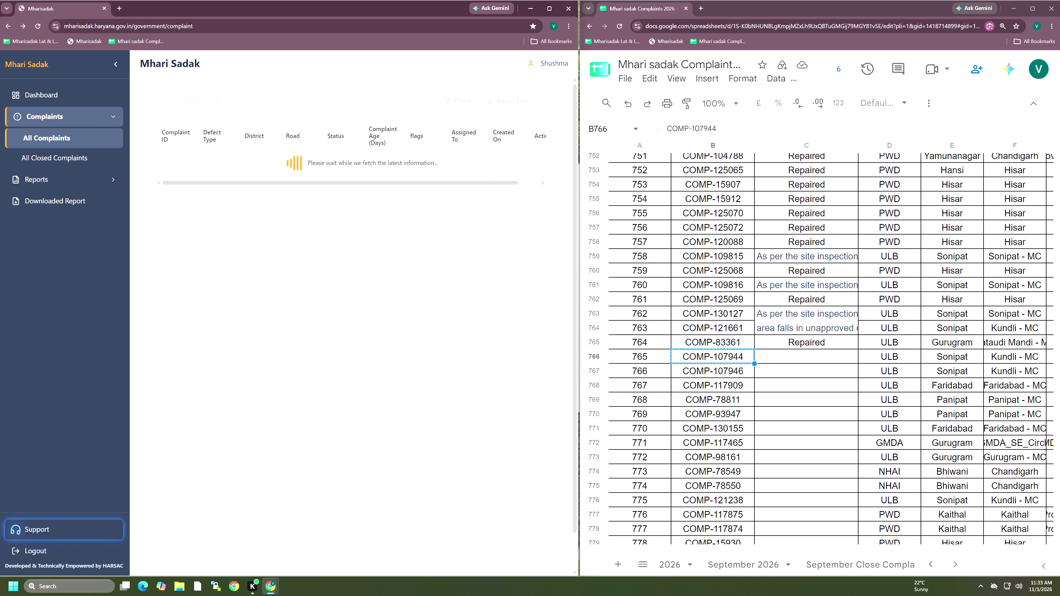
left_click(303, 187)
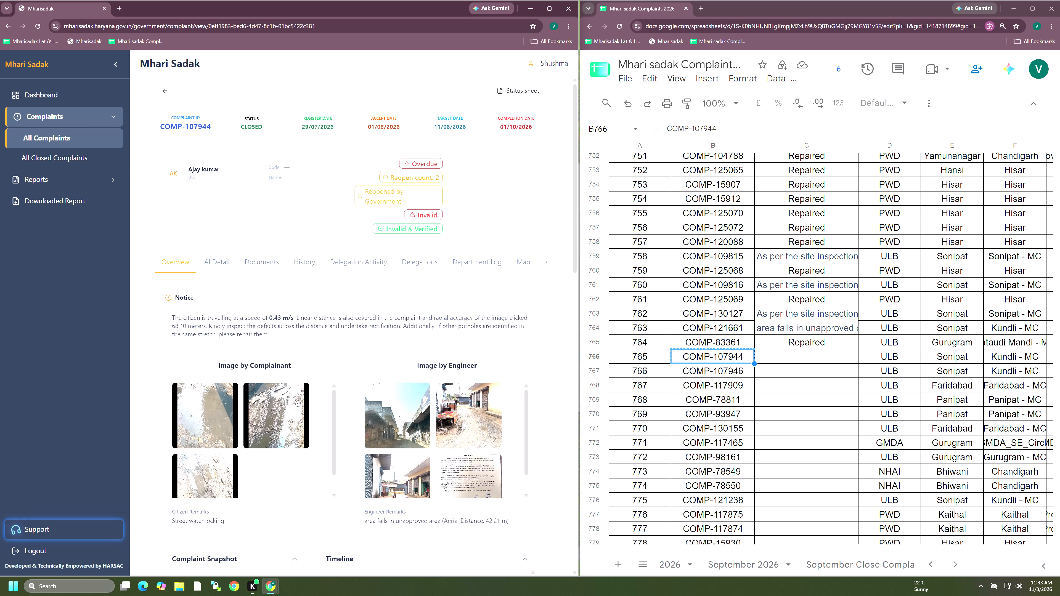
left_click_drag(365, 524, 515, 516)
left_click_drag(515, 516, 515, 516)
key("ctrl+c")
left_click(771, 353)
key("ctrl+v")
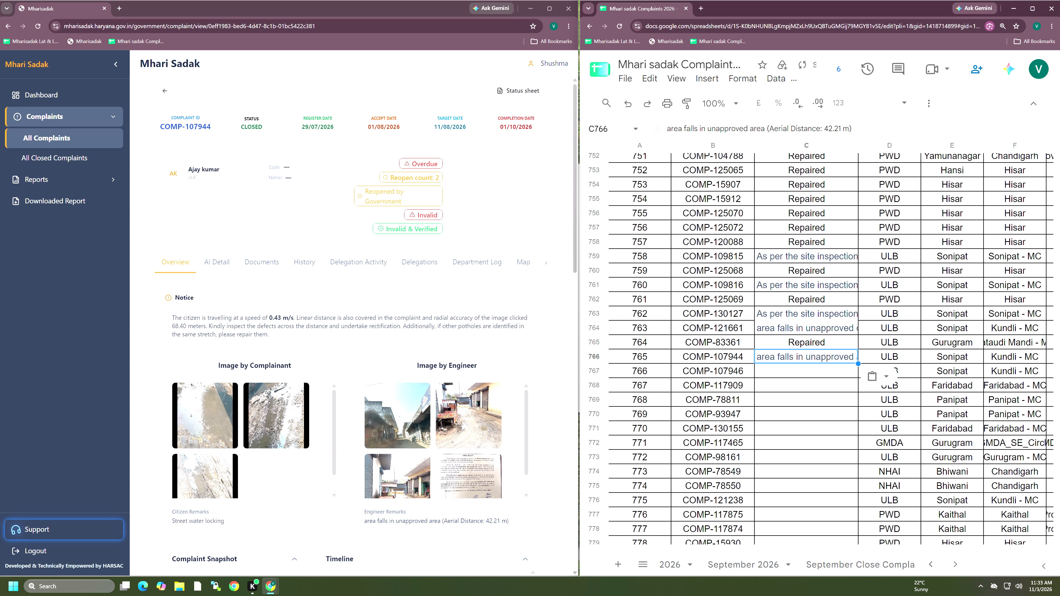
left_click(160, 91)
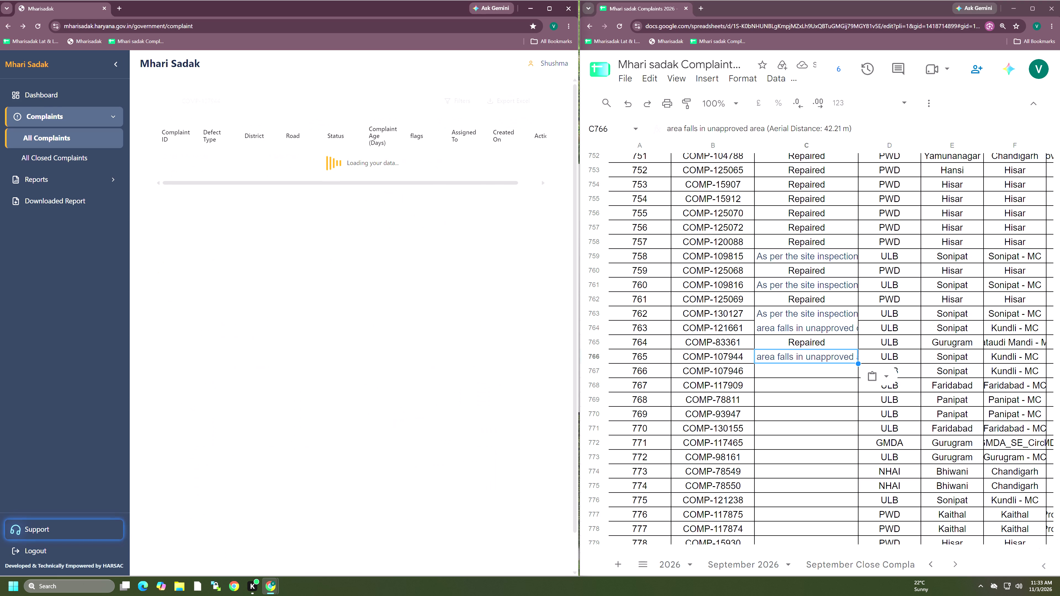
left_click_drag(229, 101, 160, 129)
key("ctrl+v")
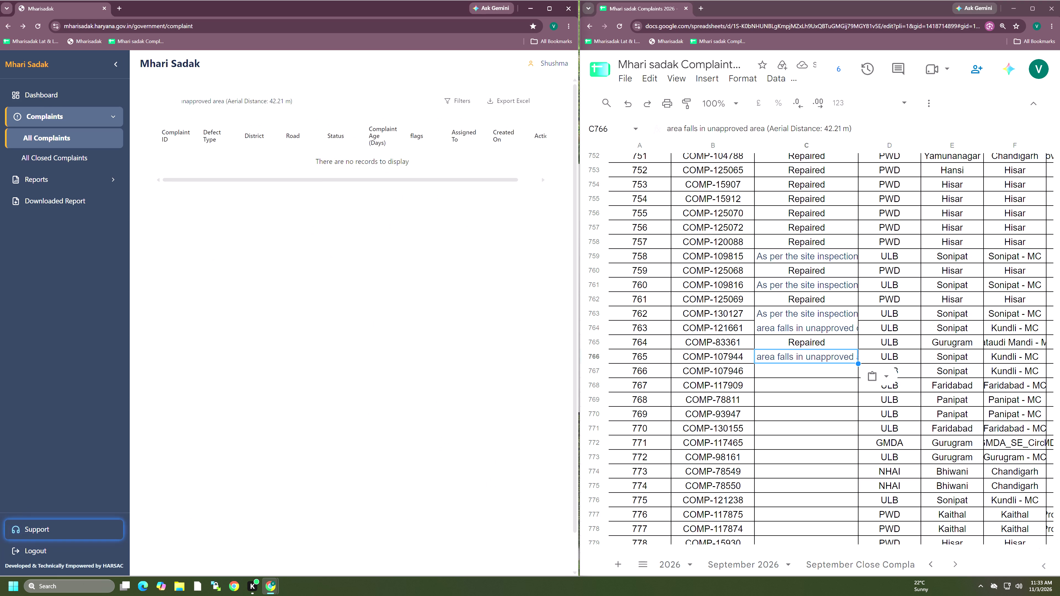
left_click(732, 371)
key("ctrl+c")
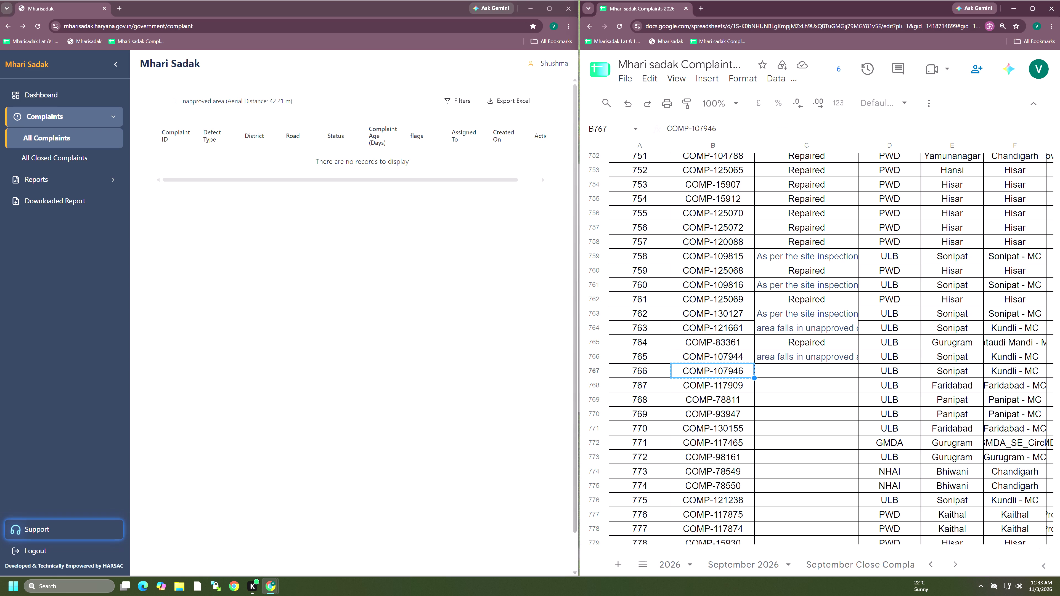
triple_click(260, 97)
left_click(260, 97)
key("ctrl+v")
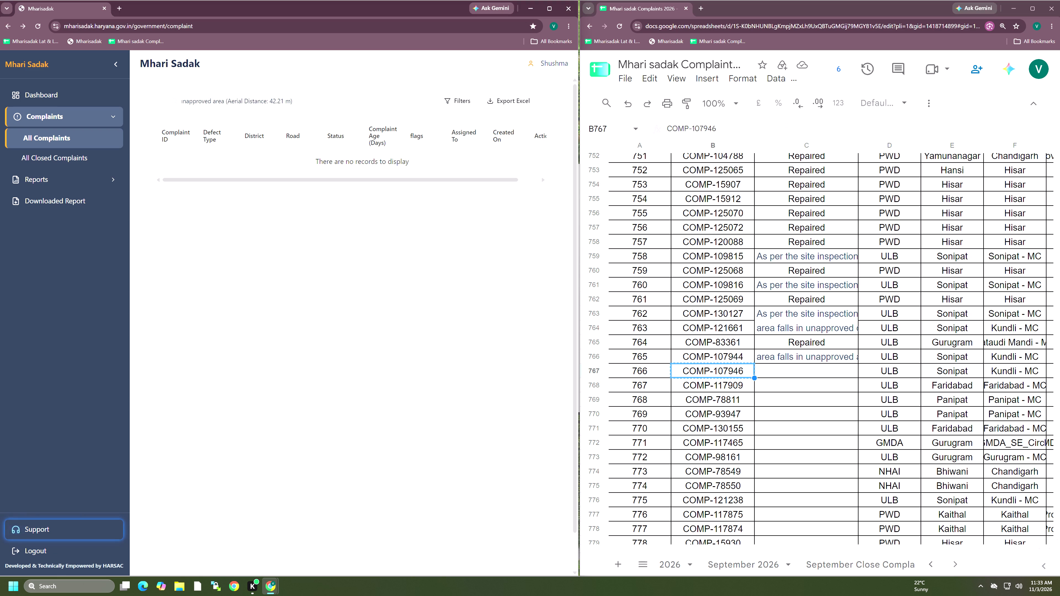
left_click(294, 161)
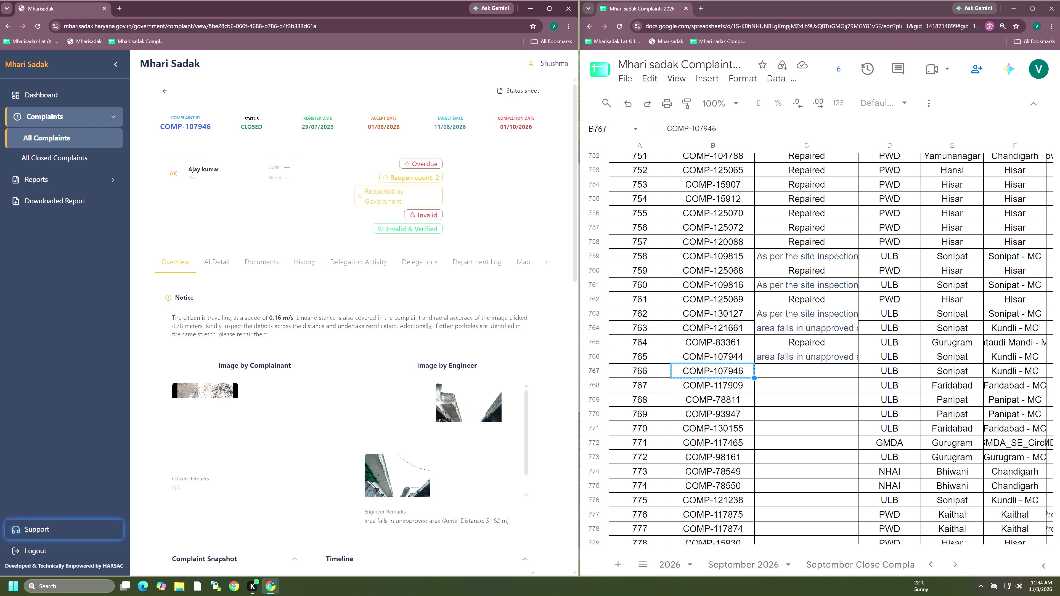
left_click_drag(362, 519, 515, 521)
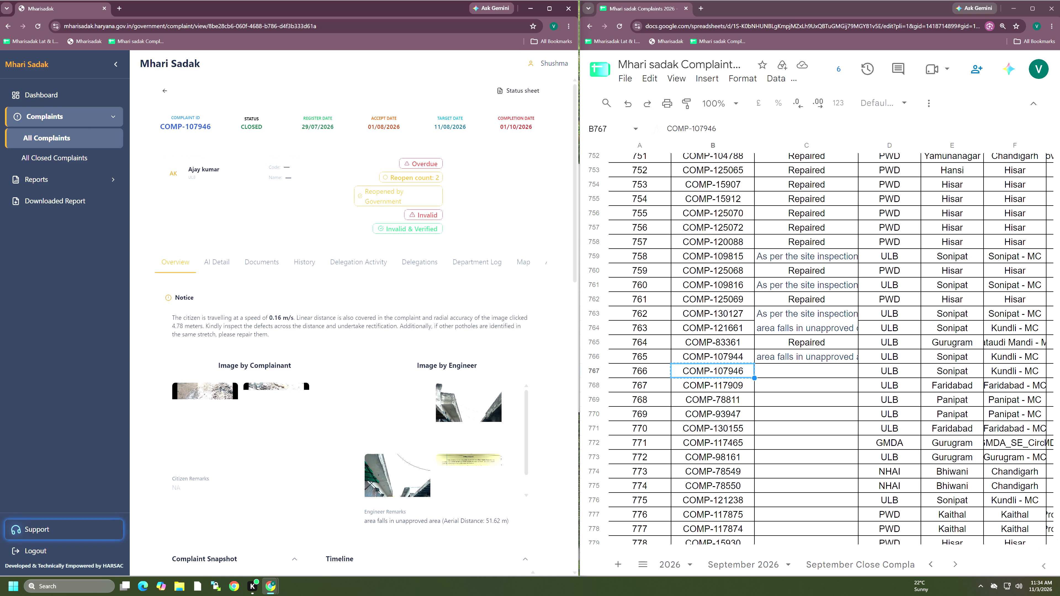
key("ctrl+c")
left_click(801, 374)
key("ctrl+v")
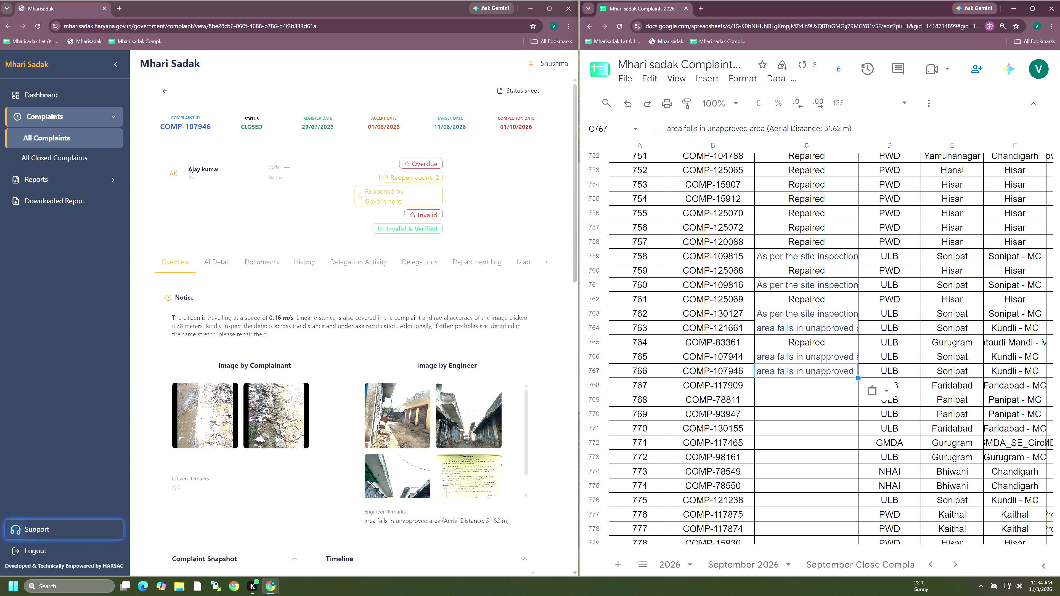
left_click(742, 386)
key("ctrl+c")
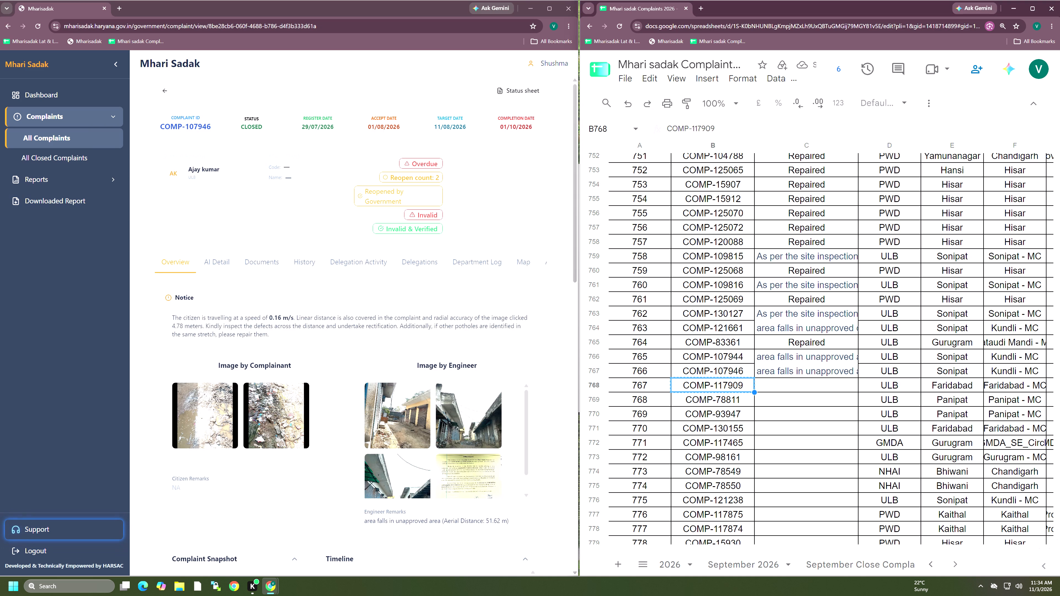
left_click(164, 90)
left_click_drag(229, 101, 163, 131)
key("ctrl+v")
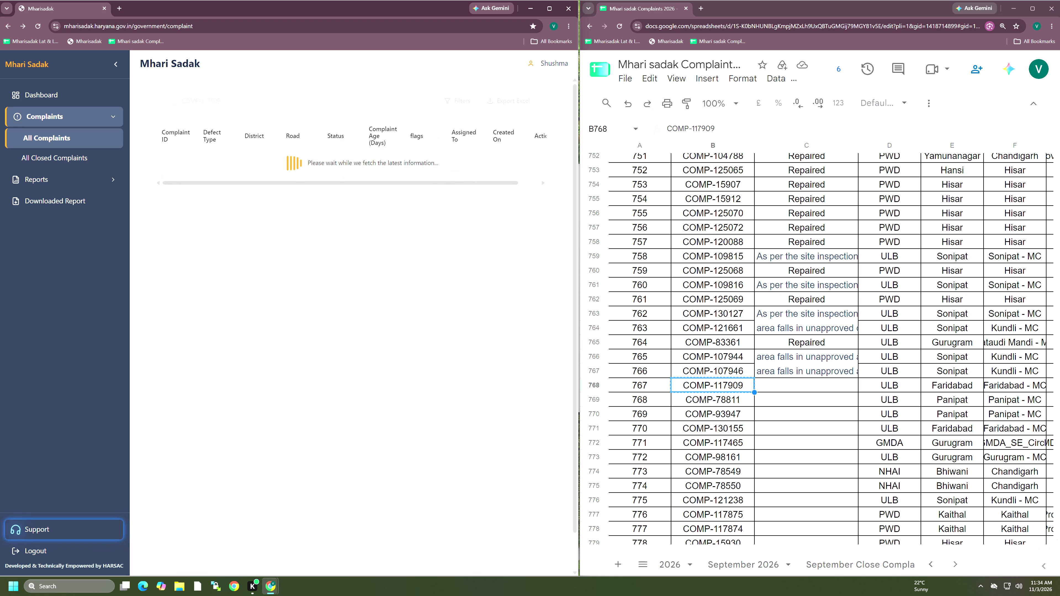
left_click(300, 170)
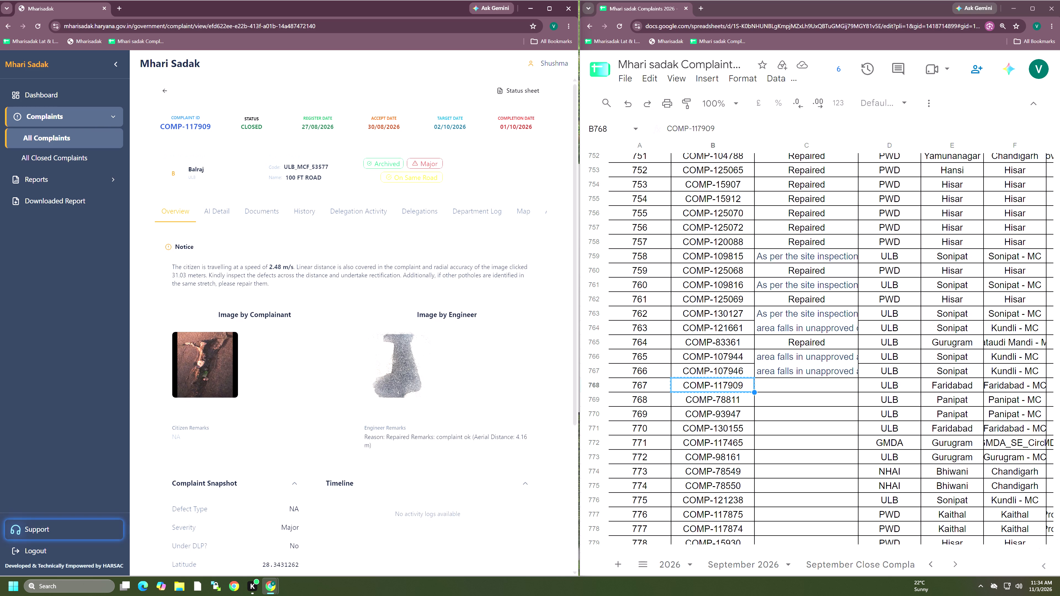
Check the engineer remarks of COMP-117909 and enter Repaired in its column C cell, copied from the COMP-83361 row.
left_click(810, 345)
key("ctrl+c")
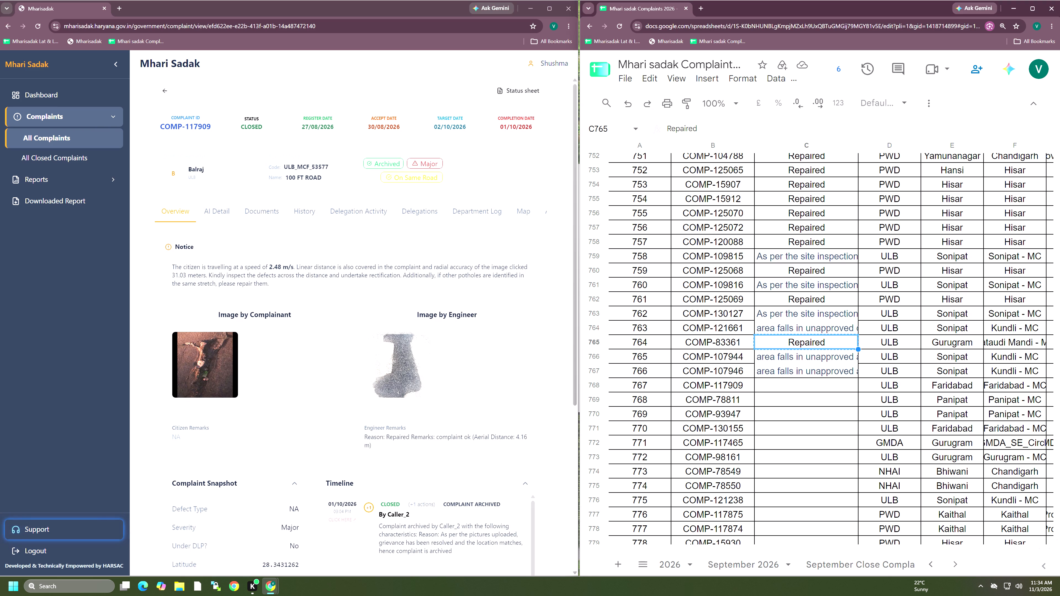
left_click(777, 385)
key("ctrl+v")
left_click(742, 404)
key("ctrl+c")
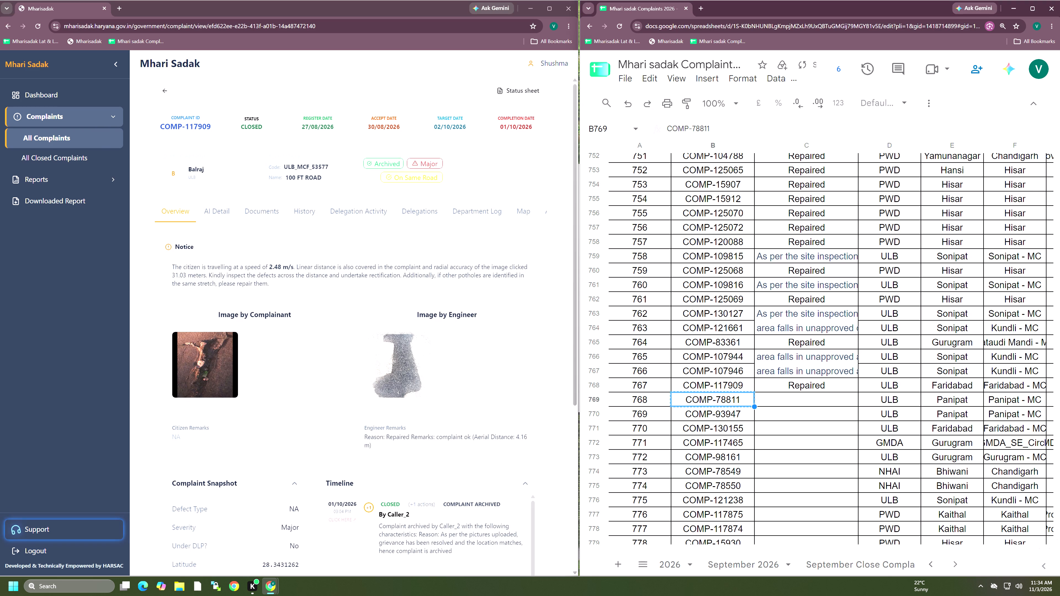
scroll(738, 388, "down", 4)
left_click(164, 84)
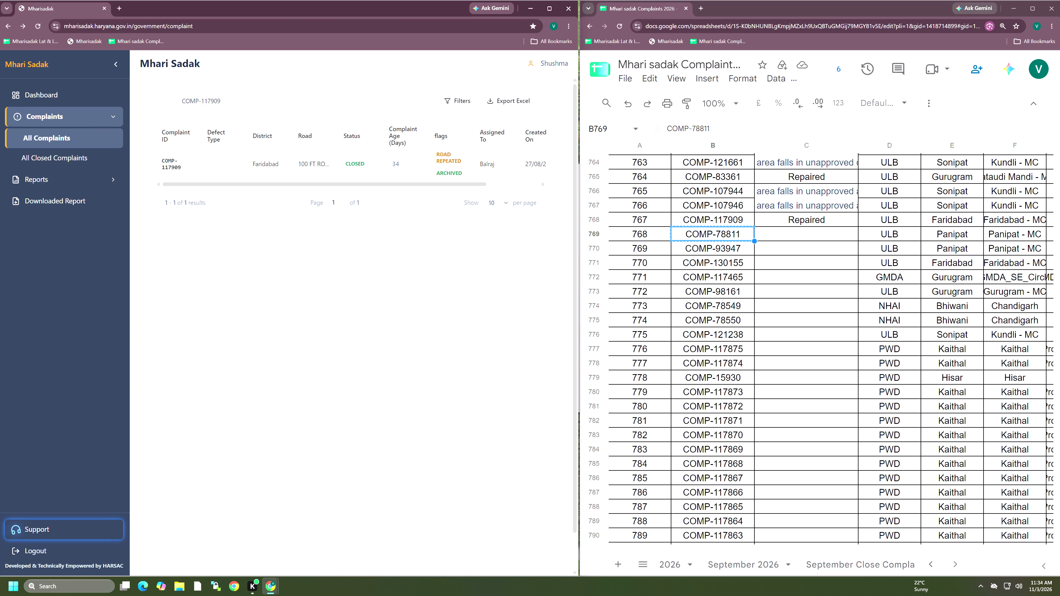
left_click_drag(224, 100, 150, 132)
key("ctrl+v")
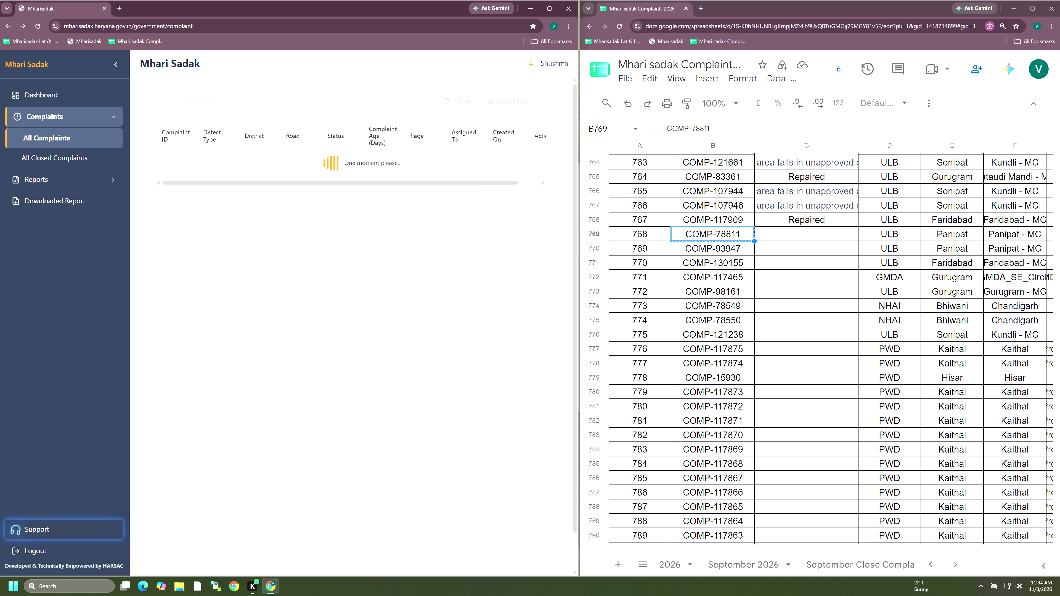
left_click(279, 170)
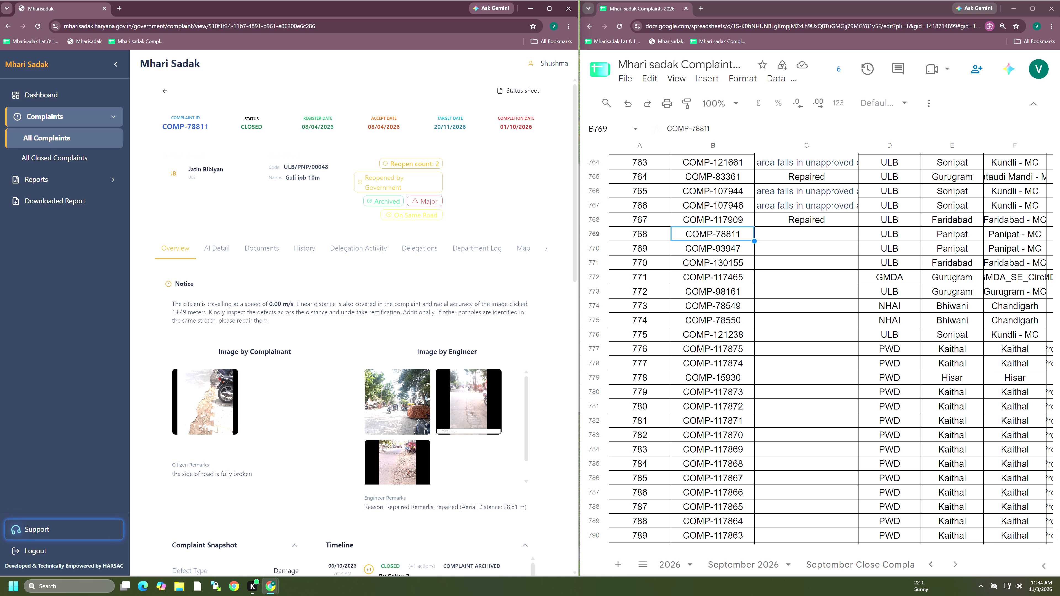
Check the engineer remarks of COMP-78811 and fill Repaired into its column C cell from the row above.
left_click(806, 233)
key("ctrl+d")
left_click(731, 249)
key("ctrl+c")
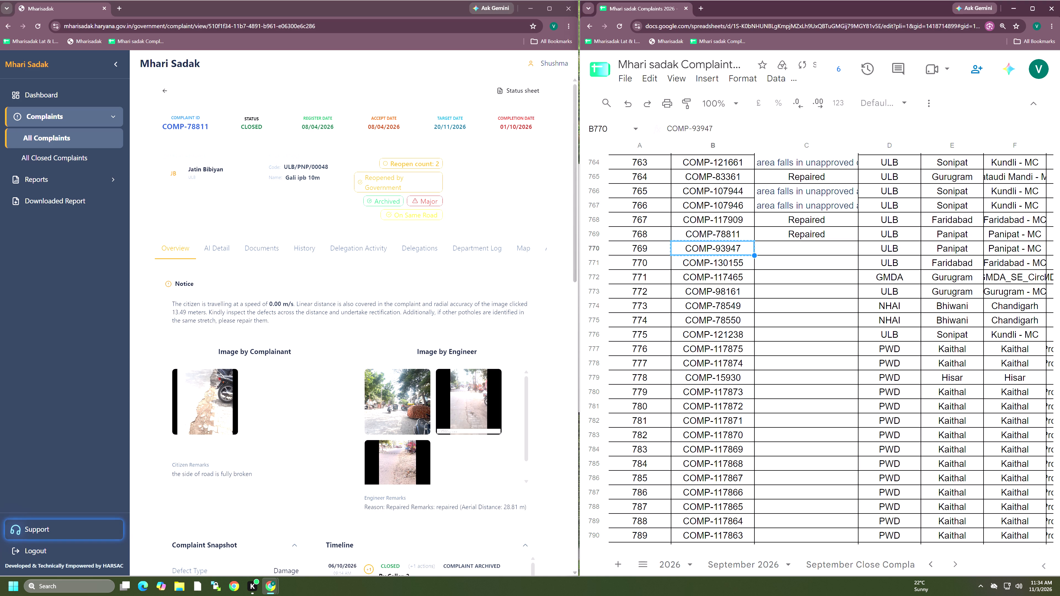
left_click(162, 92)
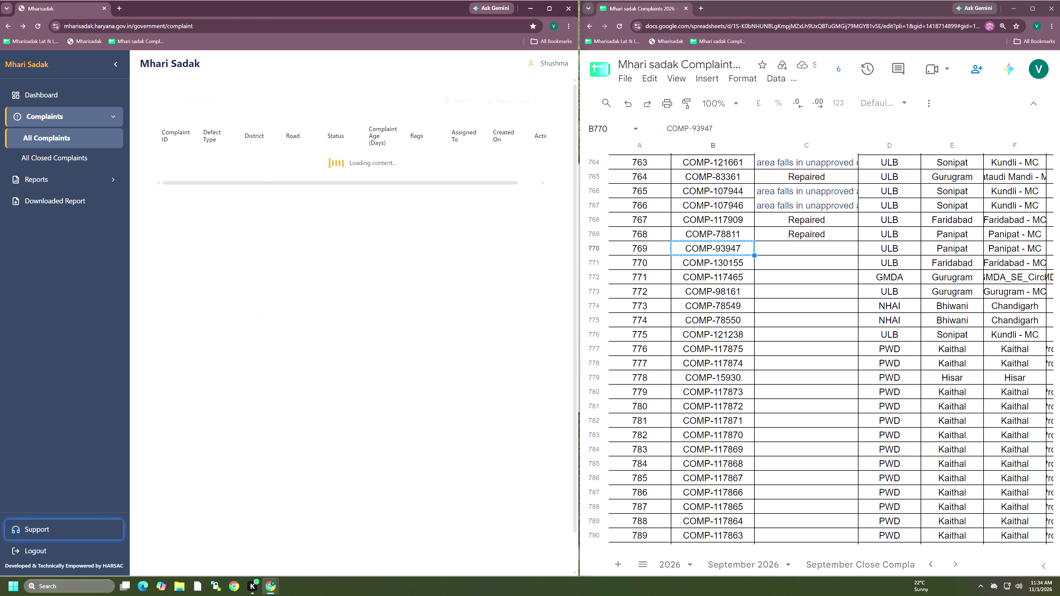
left_click_drag(223, 99, 163, 124)
key("ctrl+v")
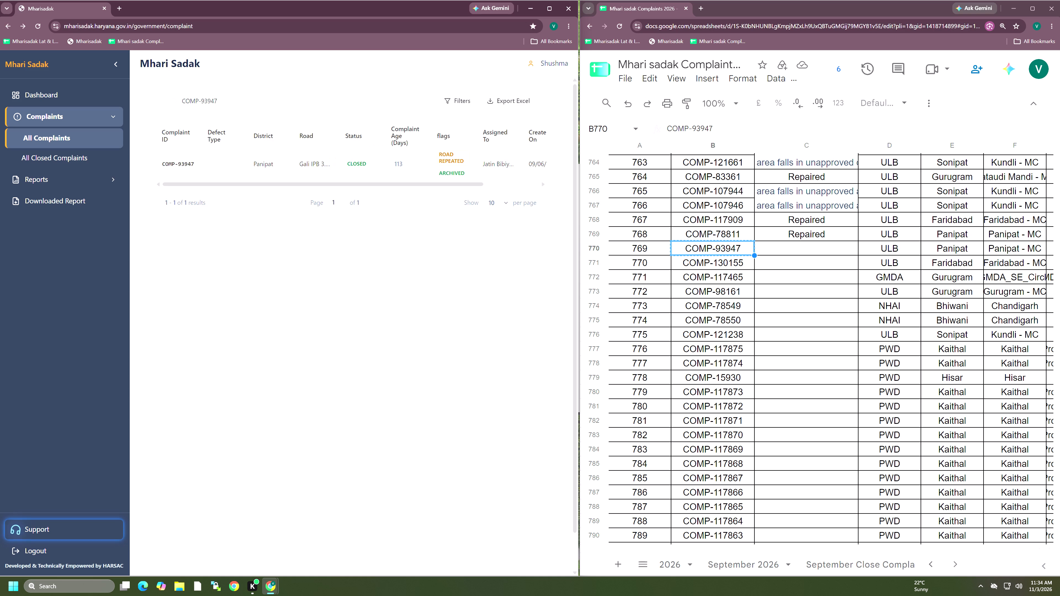
left_click(304, 170)
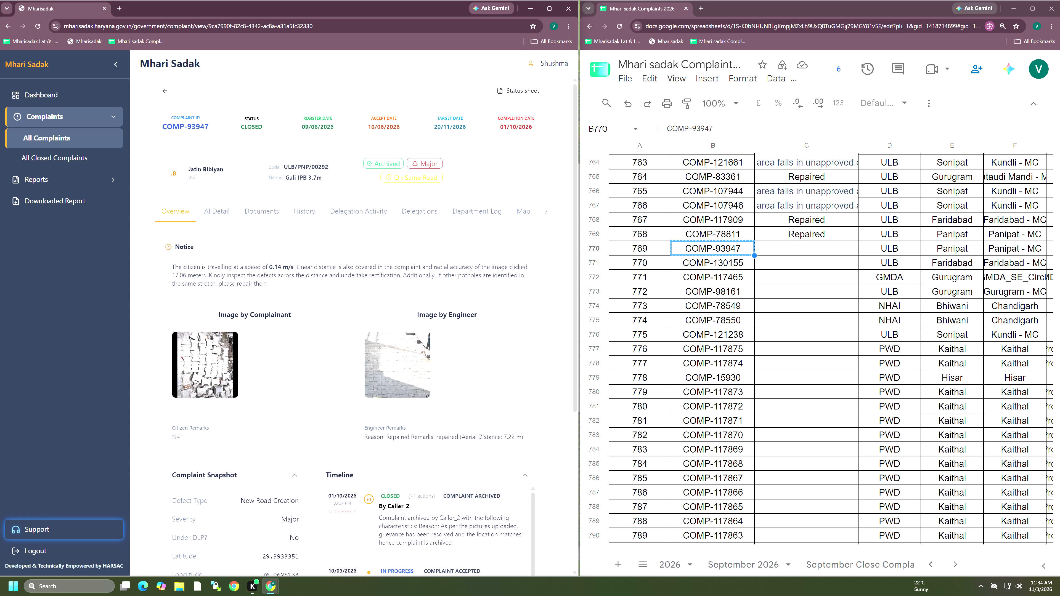
Check the engineer remarks of COMP-93947 and fill Repaired into its column C cell from the row above.
left_click(802, 248)
key("ctrl+d")
left_click(722, 263)
key("ctrl+c")
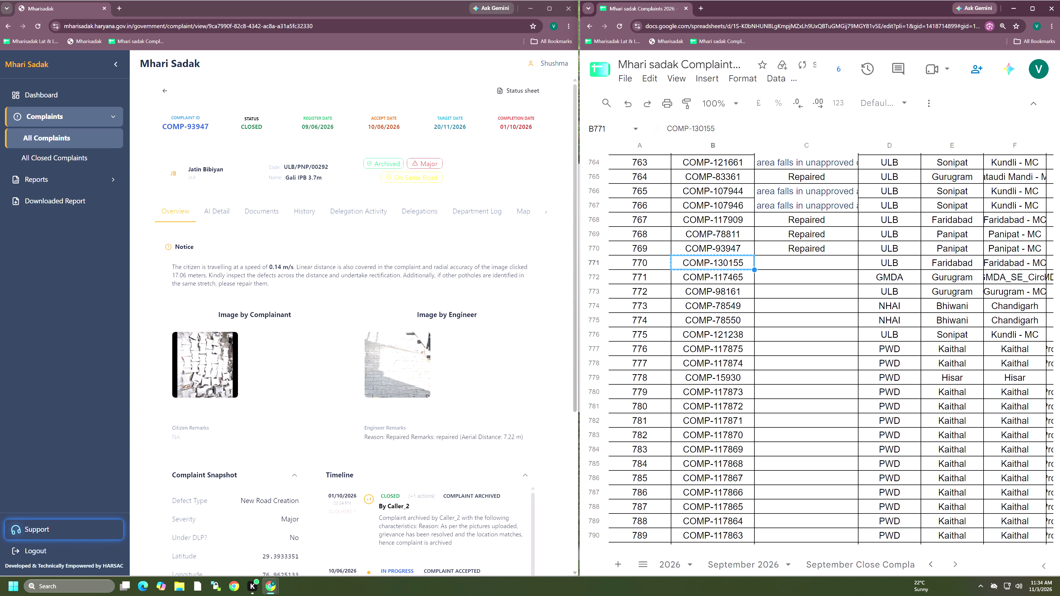
left_click(168, 87)
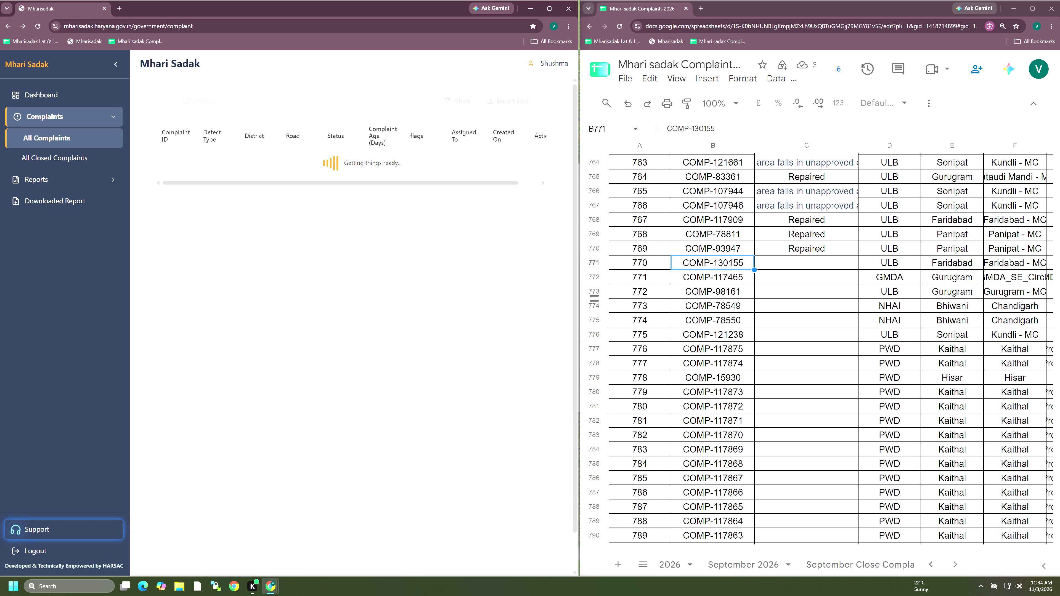
left_click_drag(220, 103, 131, 125)
key("ctrl+v")
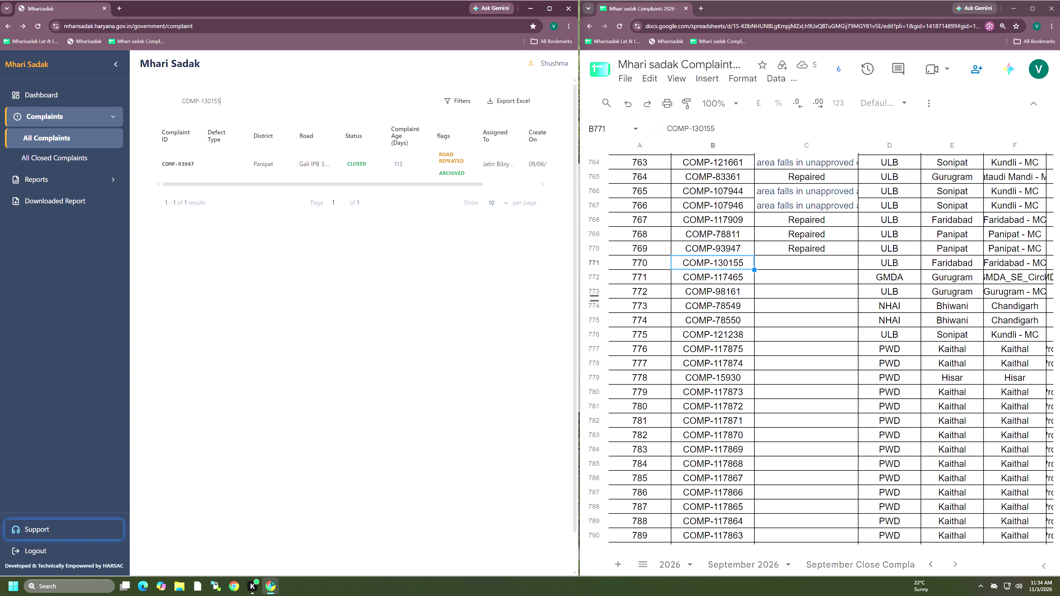
left_click(307, 171)
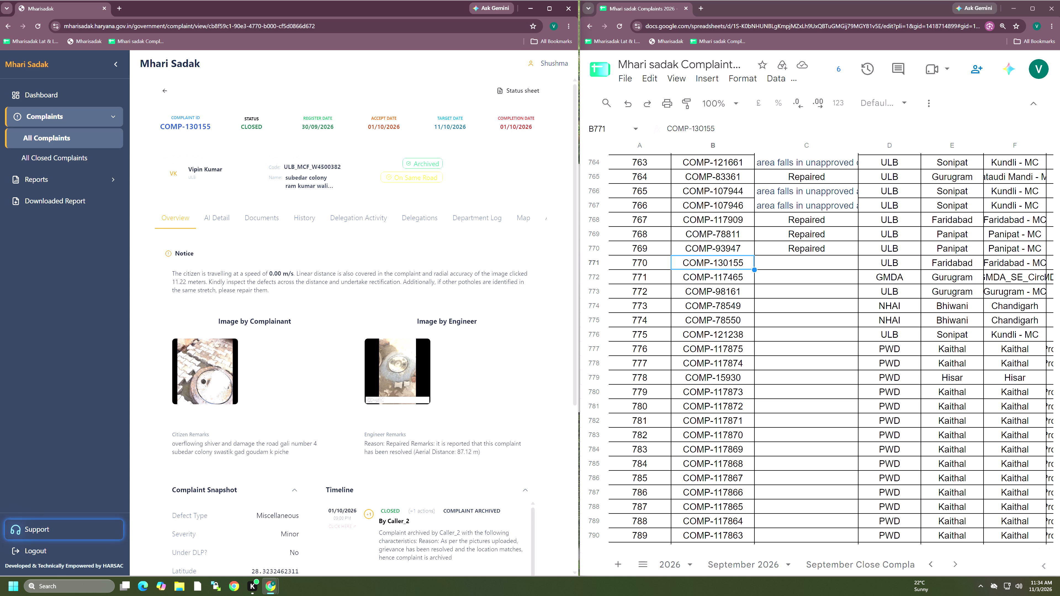
Check the engineer remarks of COMP-130155 and fill Repaired into its column C cell from the row above.
left_click(820, 262)
key("ctrl+d")
left_click(722, 276)
key("ctrl+c")
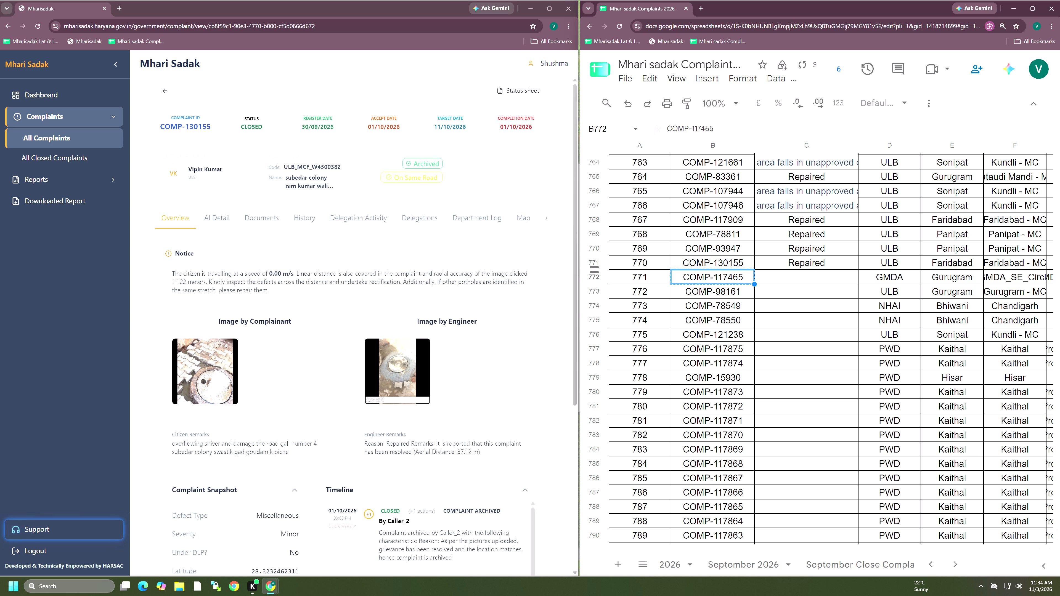
left_click(162, 91)
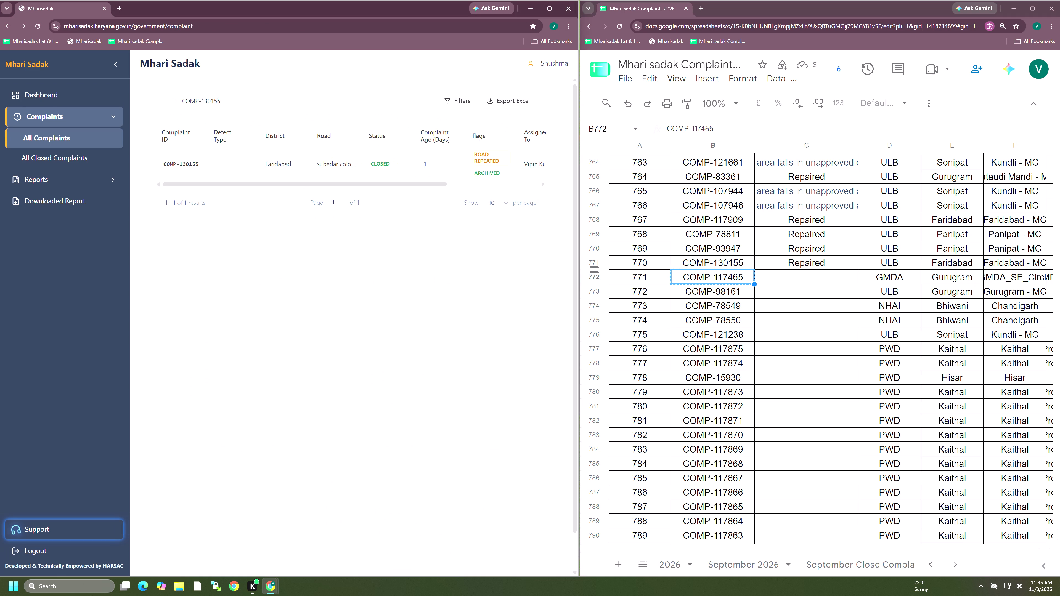
left_click_drag(226, 101, 170, 122)
key("ctrl+v")
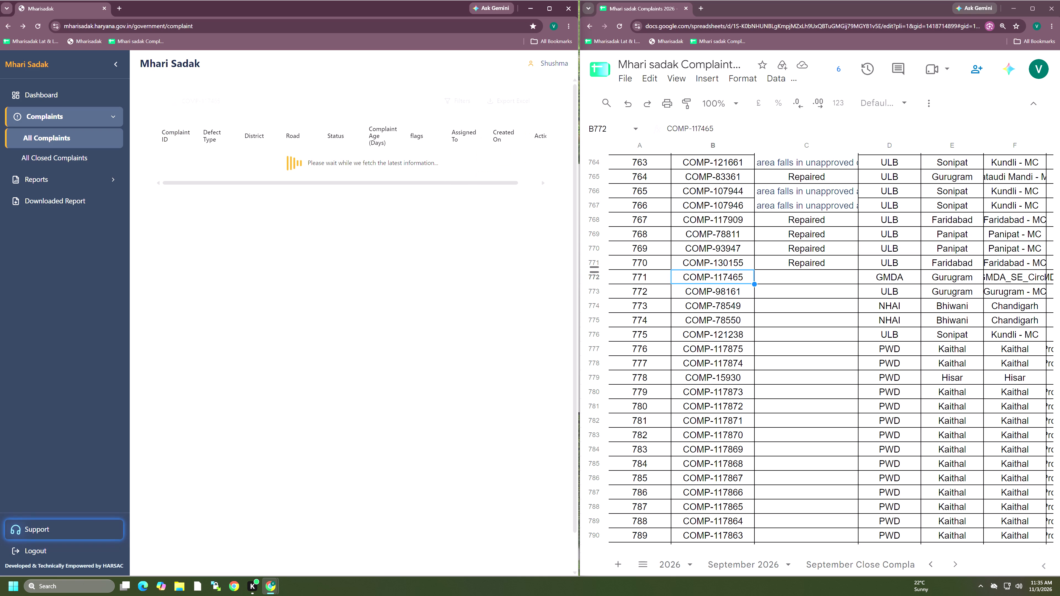
left_click(315, 173)
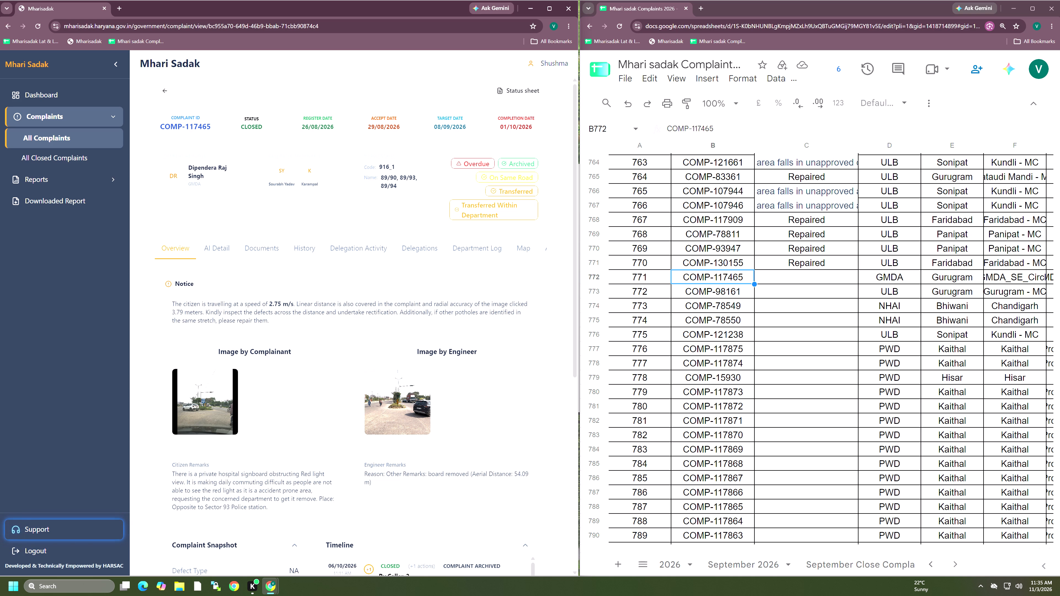
Copy the engineer remark "Reason: Other Remarks: board removed (Aerial Distance: 54.09 m)" into the column C cell of COMP-117465.
left_click_drag(361, 473, 376, 485)
key("ctrl+c")
left_click(804, 283)
key("ctrl+v")
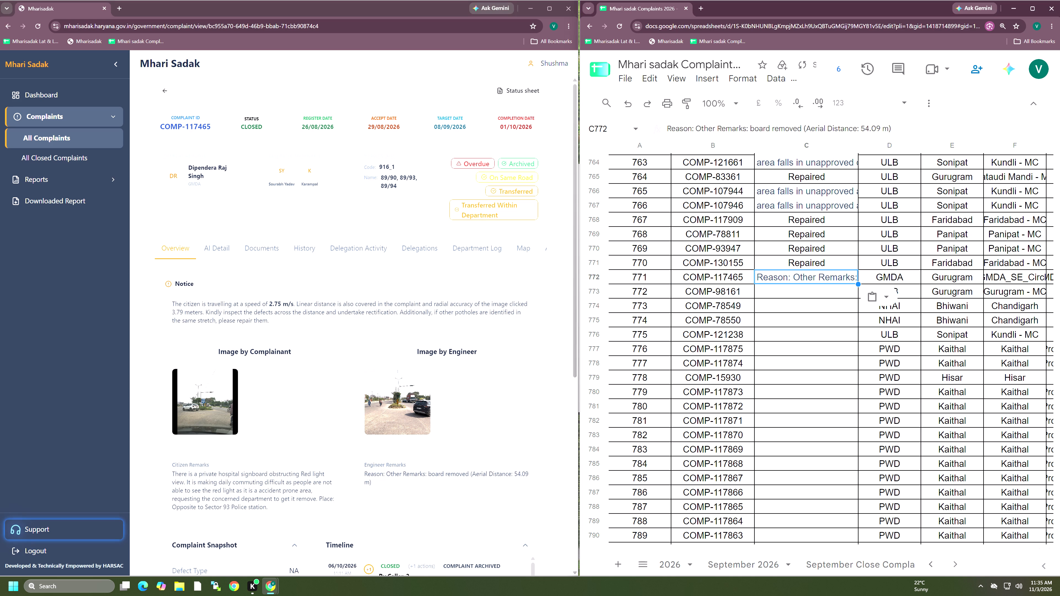
left_click(747, 291)
key("ctrl+c")
left_click(162, 93)
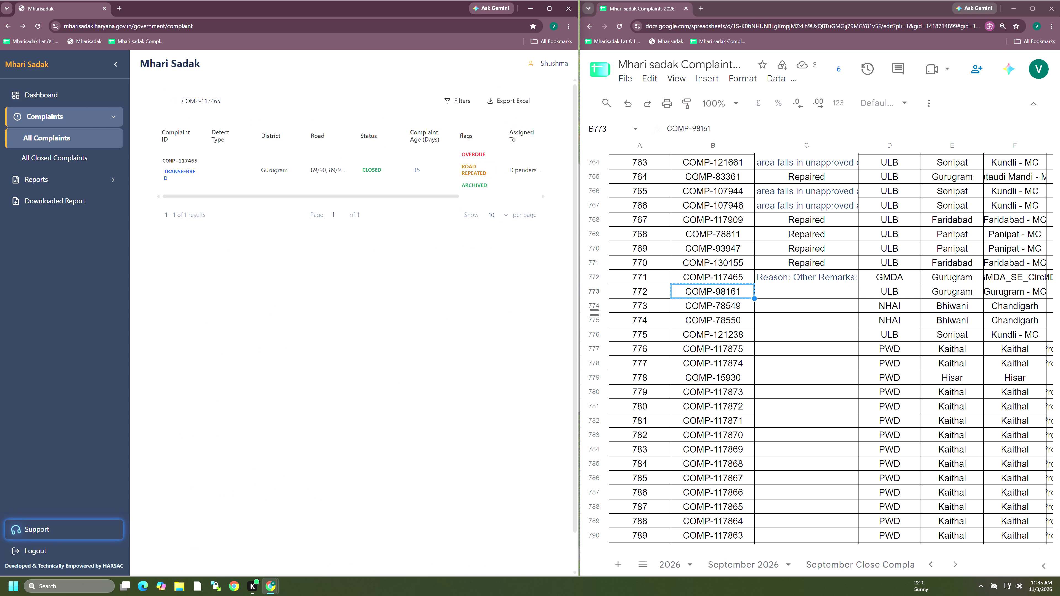
left_click_drag(222, 102, 171, 119)
key("ctrl+v")
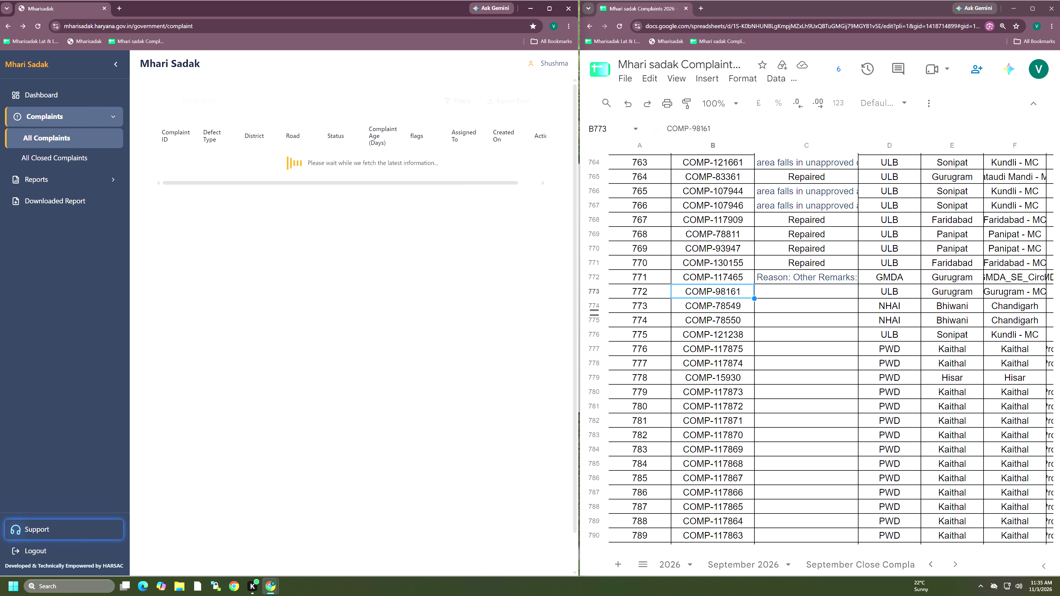
left_click(307, 156)
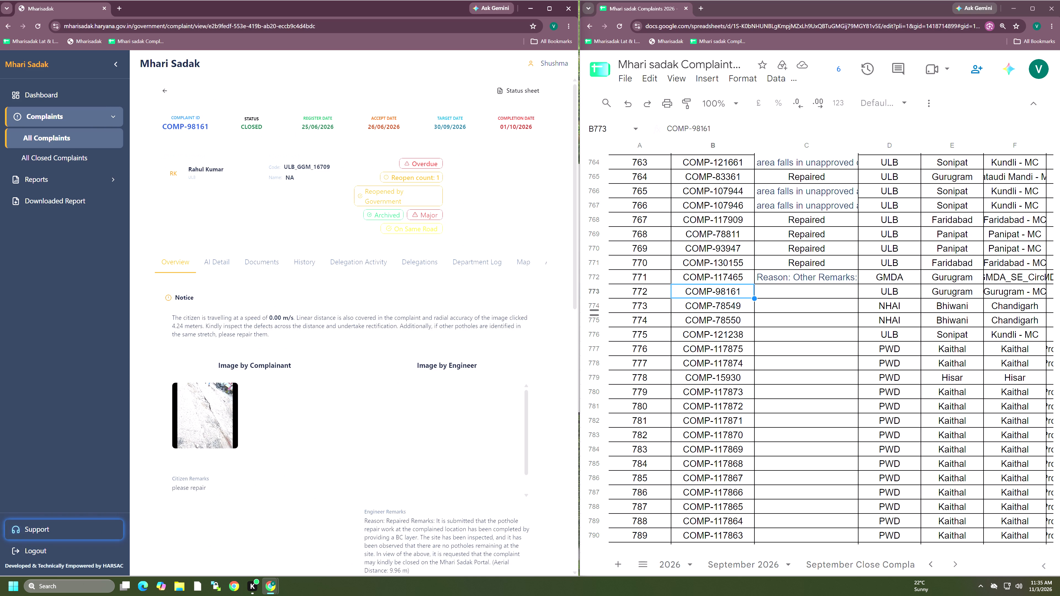
Check the engineer remarks of COMP-98161 and copy Repaired from the COMP-130155 row into its column C cell.
scroll(325, 359, "down", 2)
scroll(325, 359, "up", 3)
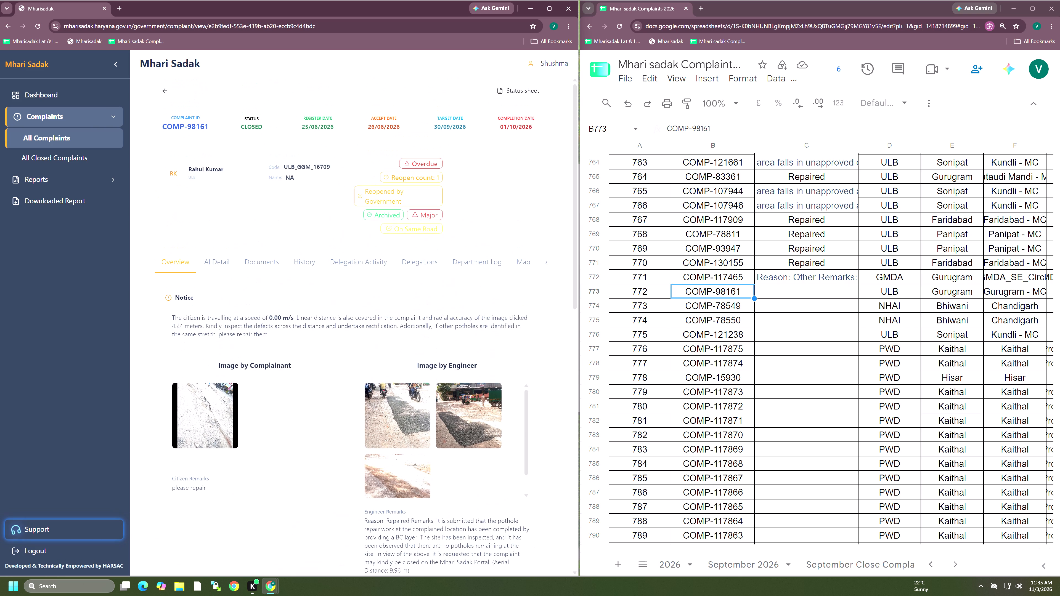
left_click(791, 264)
key("ctrl+c")
left_click(784, 292)
key("ctrl+v")
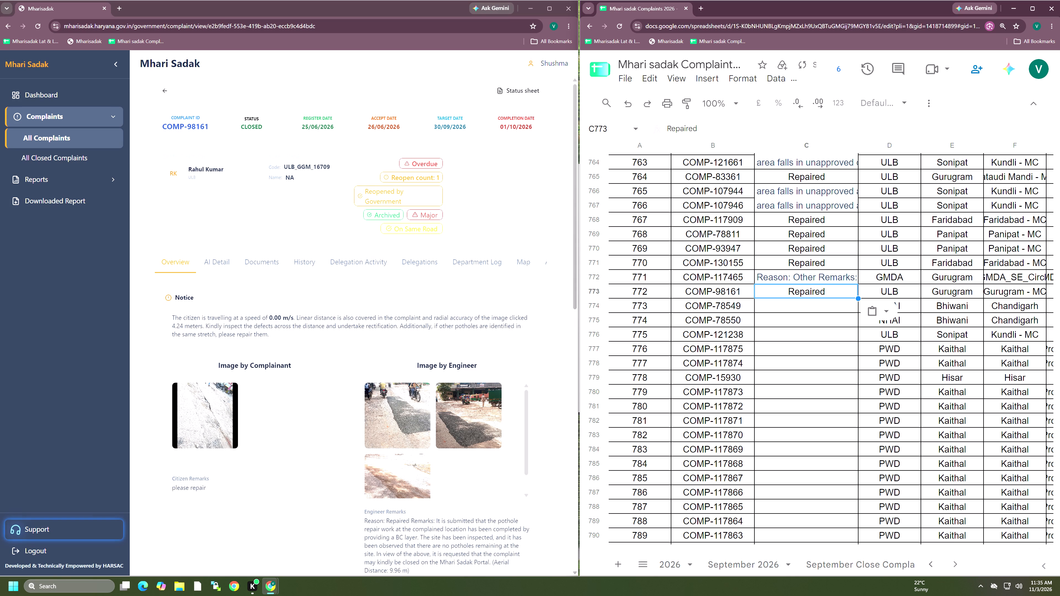
left_click(723, 307)
key("ctrl+c")
left_click(168, 92)
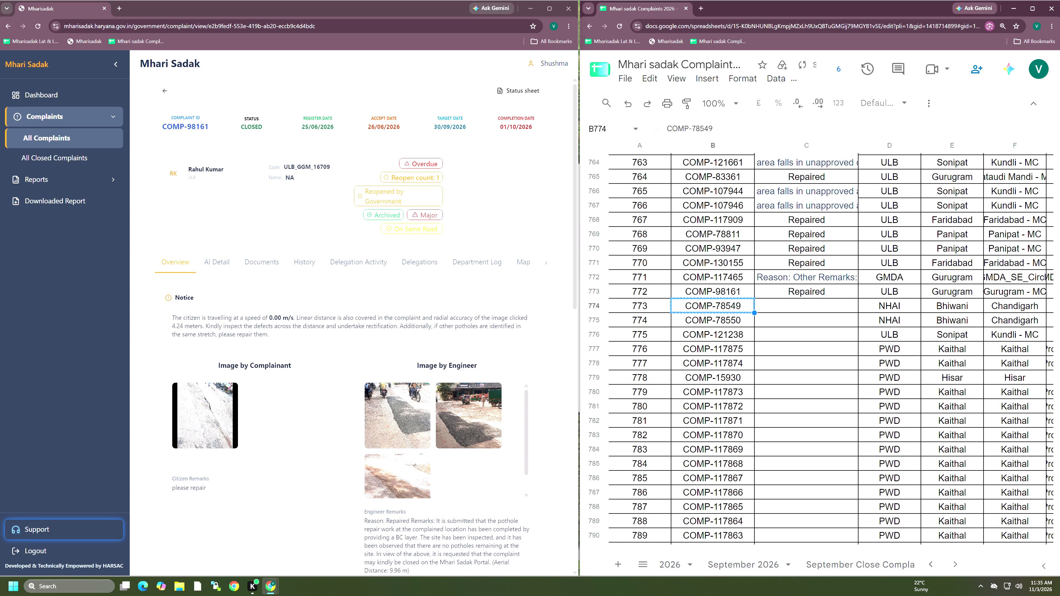
left_click_drag(220, 100, 116, 130)
key("ctrl+v")
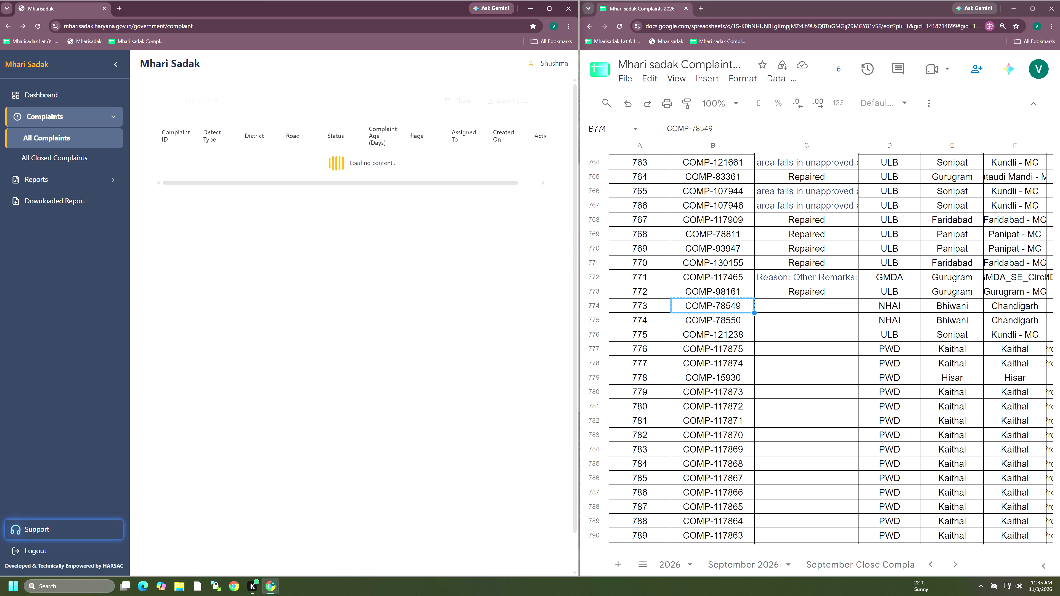
left_click(282, 162)
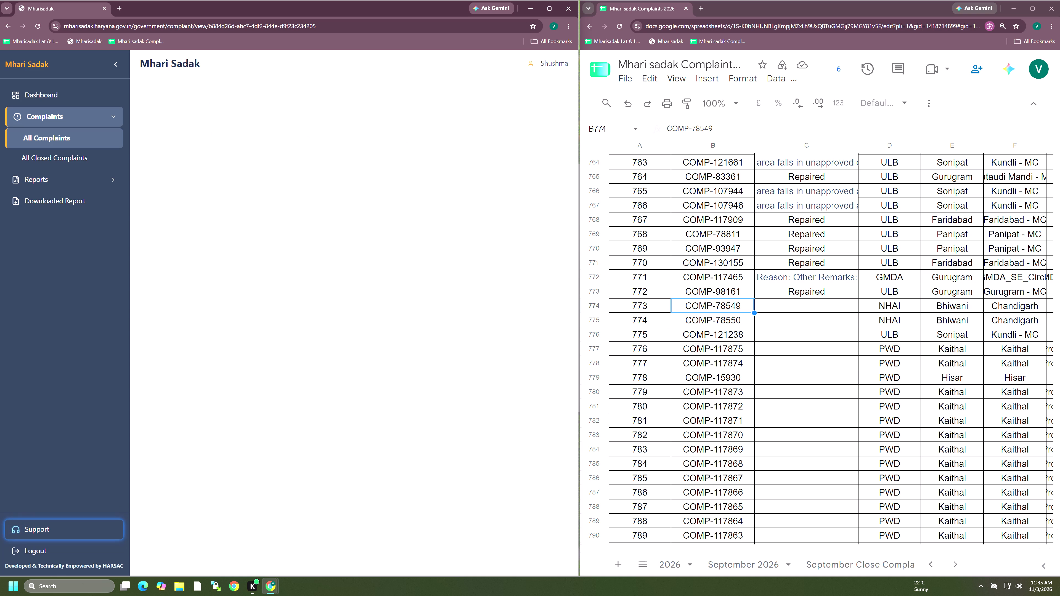
Copy the engineer remark "Reason: Invalid Location Remarks: not found (Aerial Distance: 9.13 m)" into the column C cell of COMP-78549.
scroll(837, 353, "down", 2)
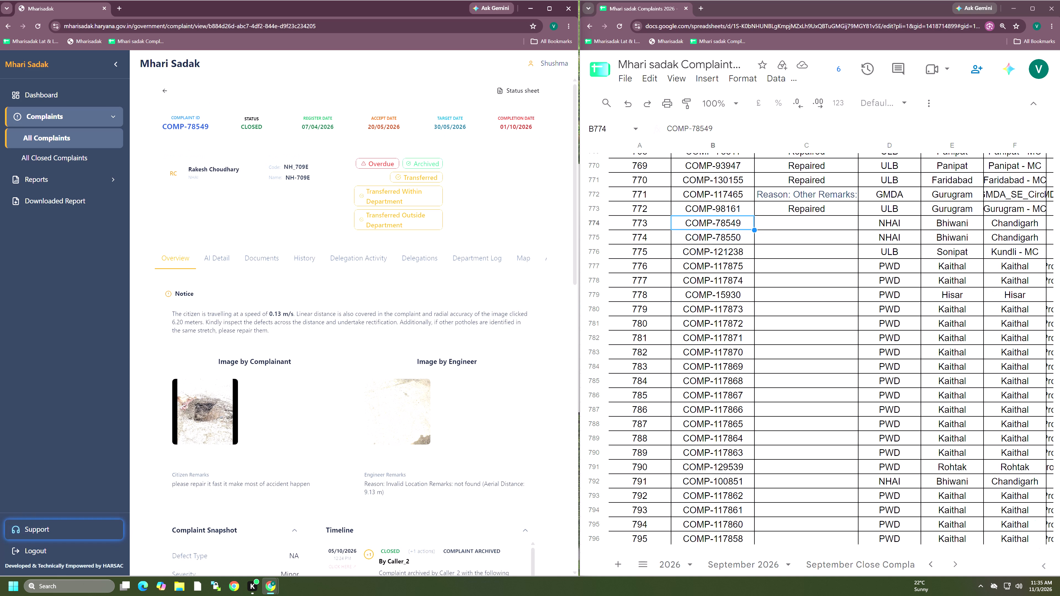
left_click_drag(365, 483, 402, 502)
key("ctrl+c")
left_click(785, 228)
key("ctrl+v")
left_click(733, 237)
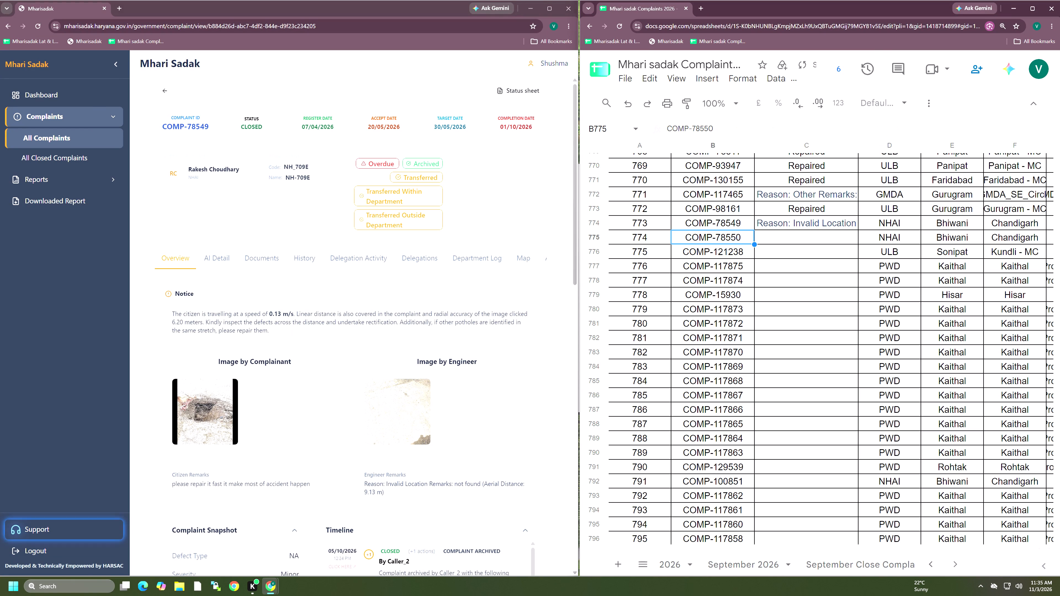
key("ctrl+c")
left_click(164, 93)
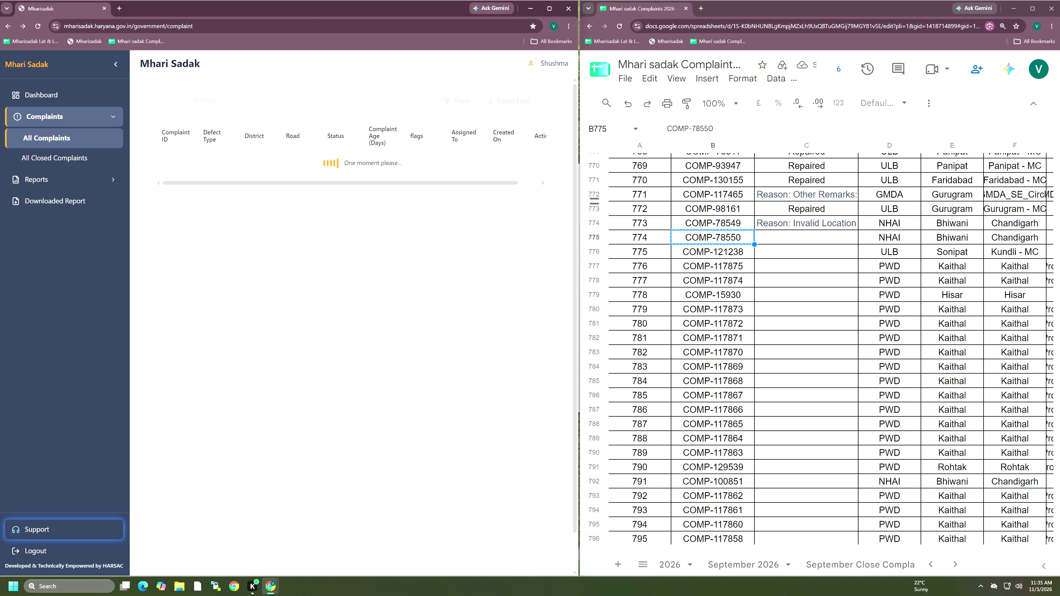
left_click_drag(225, 102, 156, 129)
key("ctrl+v")
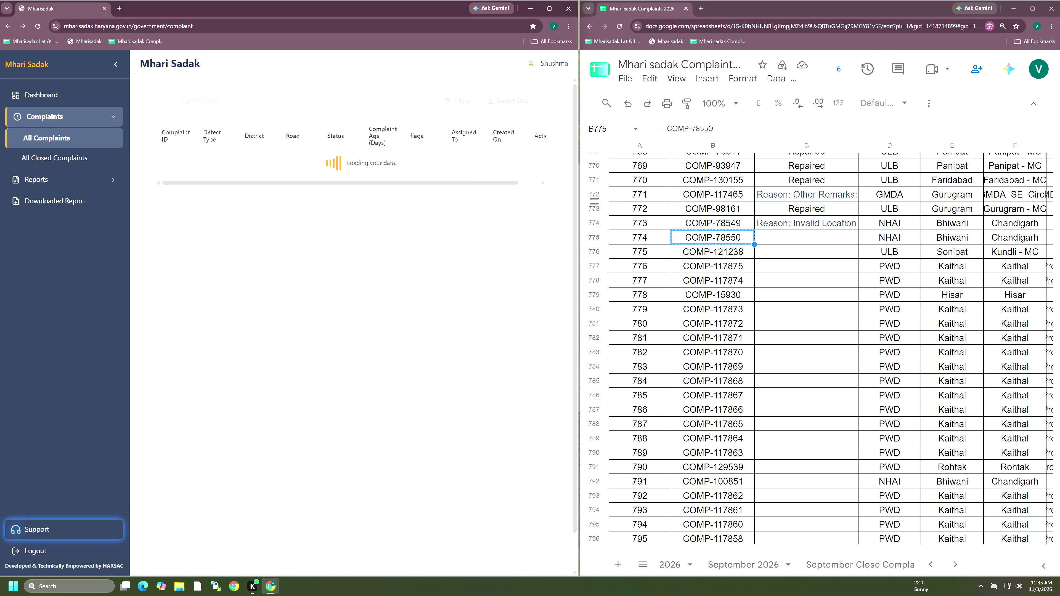
left_click(316, 164)
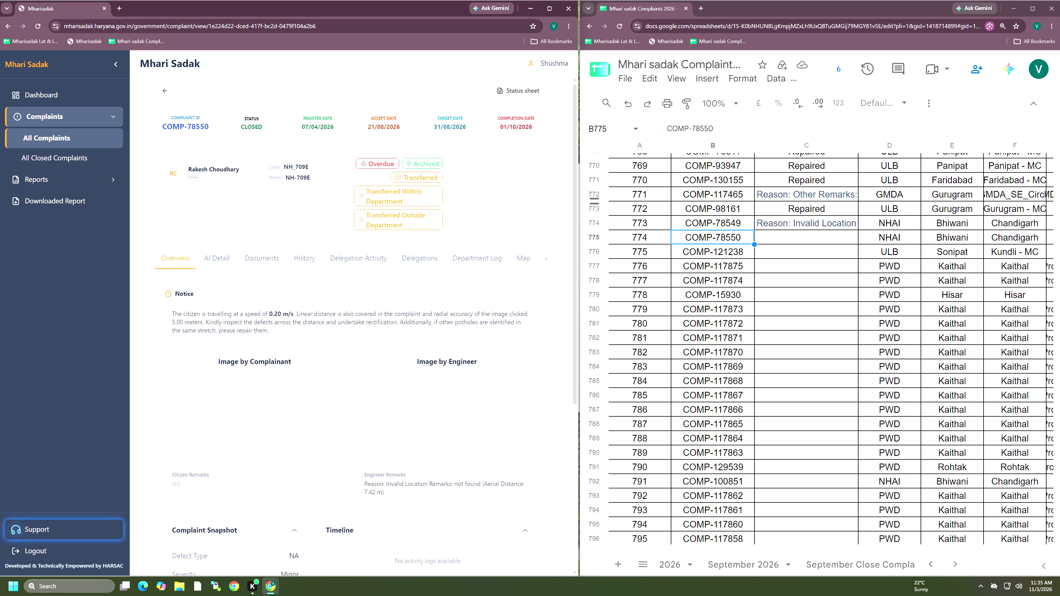
Copy the engineer remark "Reason: Invalid Location Remarks: not found (Aerial Distance: 7.42 m)" into the column C cell of COMP-78550.
left_click_drag(364, 482, 390, 493)
key("ctrl+c")
left_click(796, 241)
key("ctrl+v")
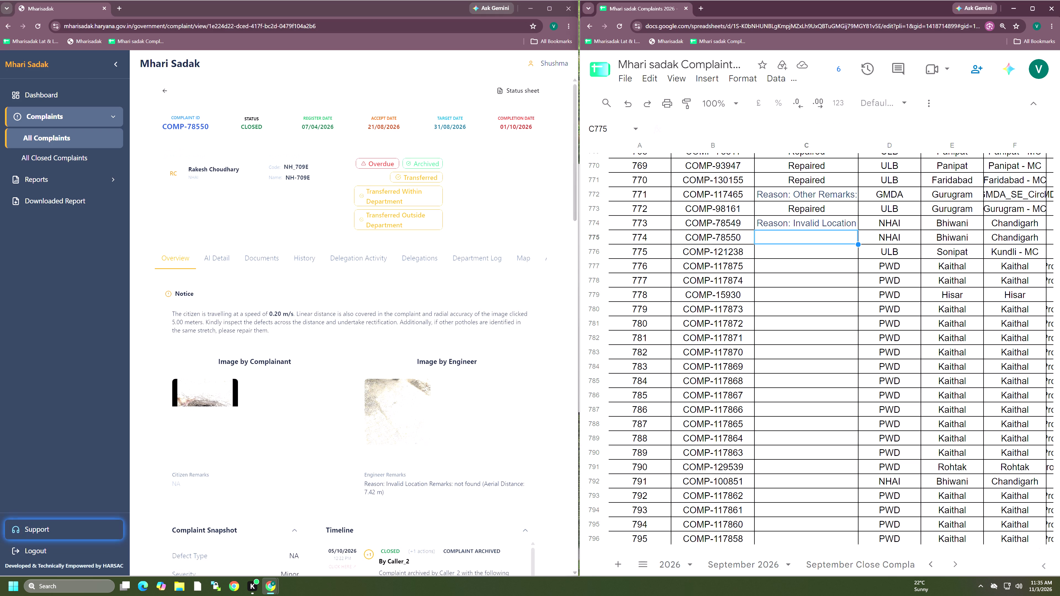
left_click(730, 253)
key("ctrl+c")
scroll(456, 362, "up", 3)
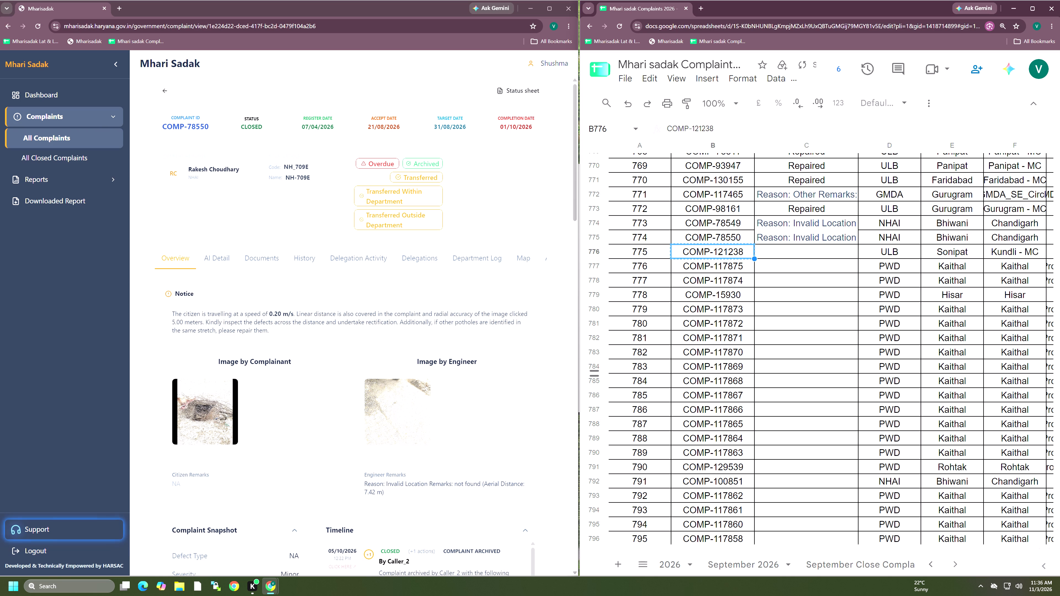
left_click(168, 88)
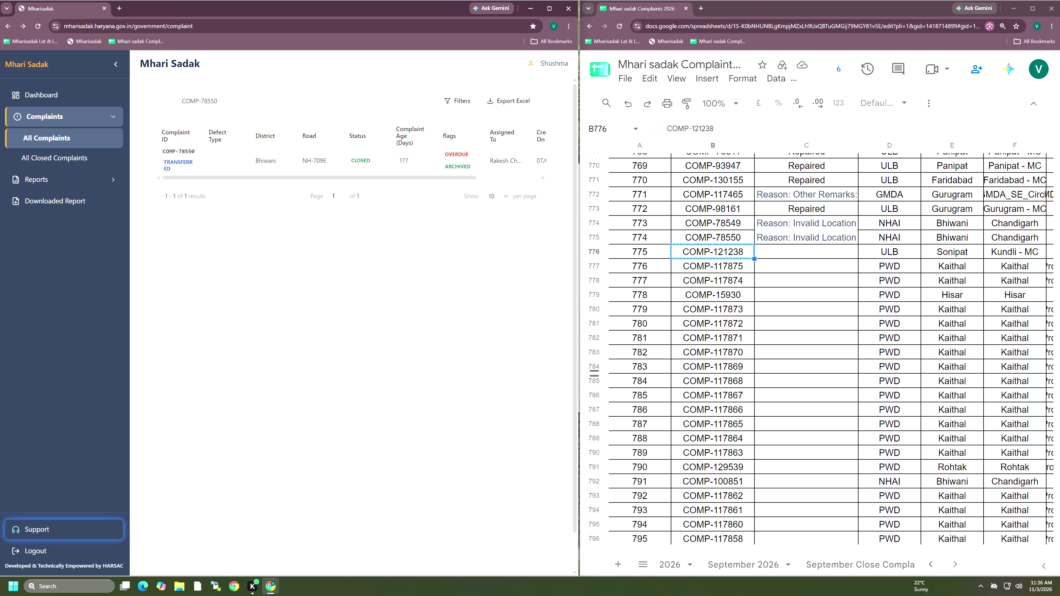
left_click_drag(229, 102, 155, 127)
key("ctrl+v")
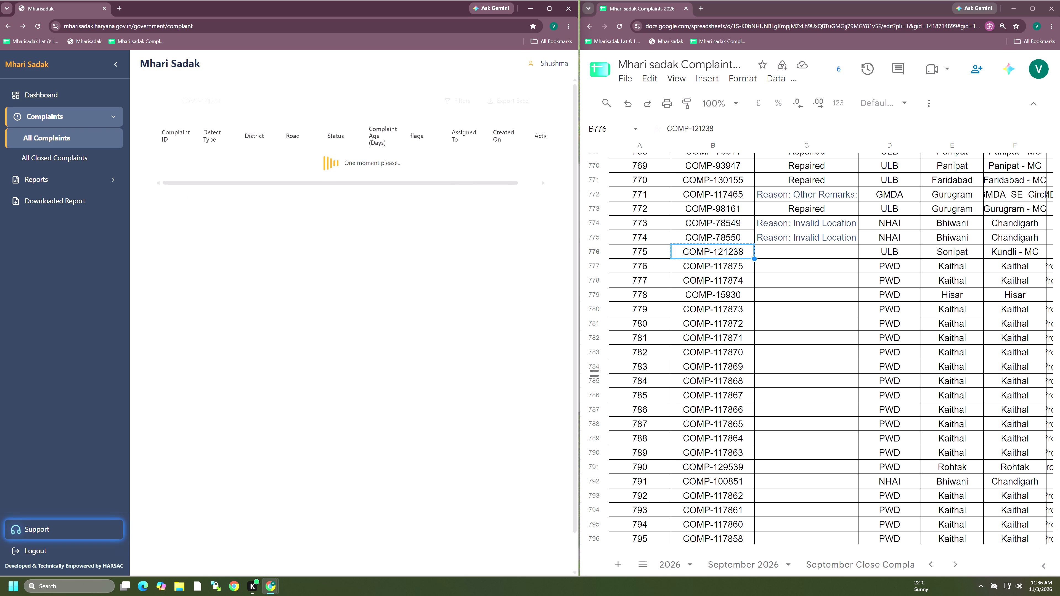
left_click(318, 174)
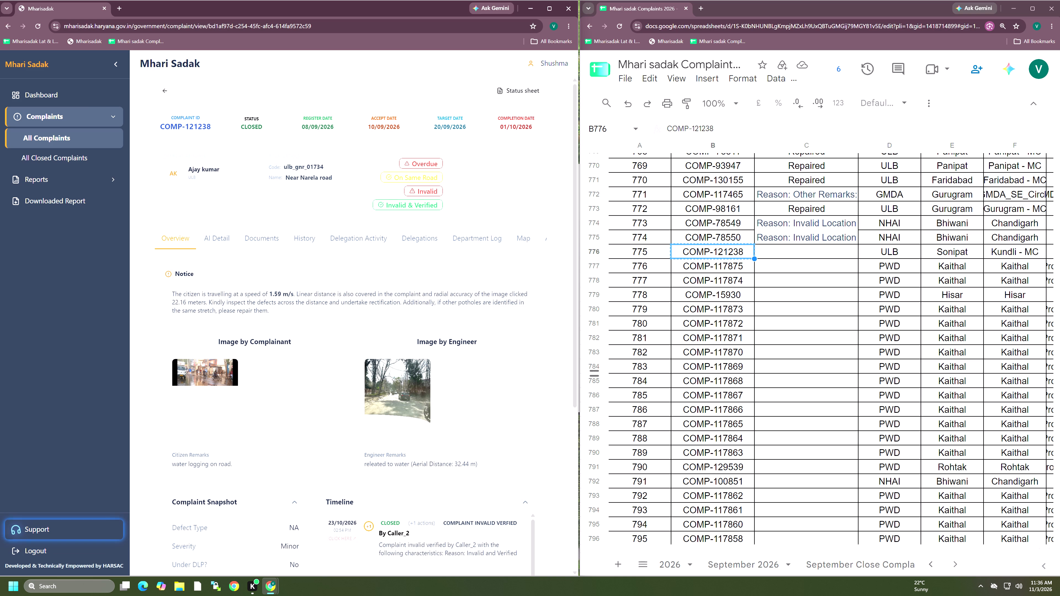
Copy the engineer remark "releated to water (Aerial Distance: 32.44 m)" into the column C cell of COMP-121238.
left_click_drag(364, 463, 417, 467)
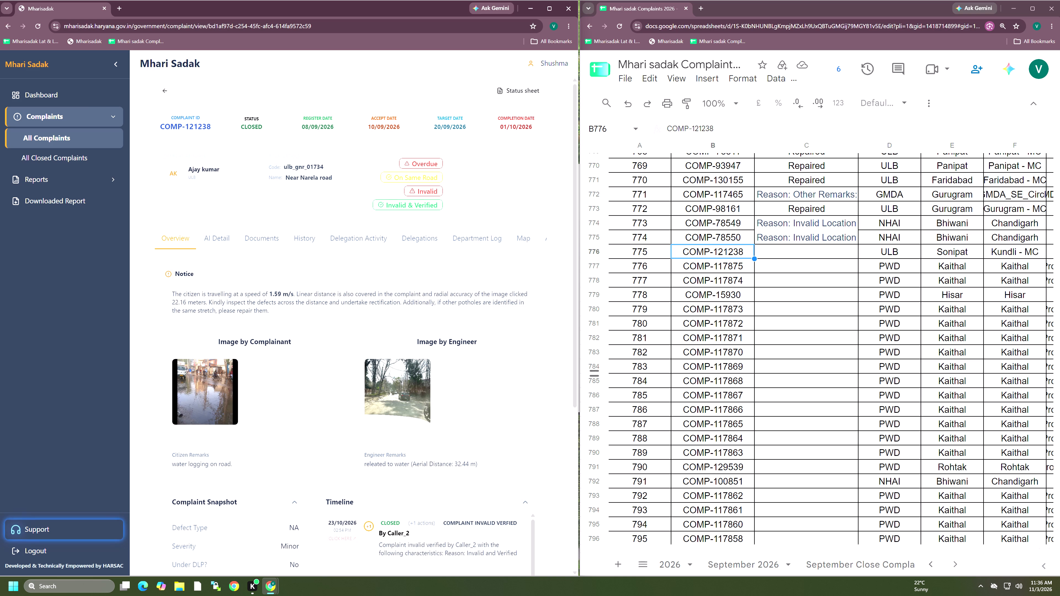
left_click_drag(417, 467, 493, 465)
key("ctrl+c")
left_click(793, 254)
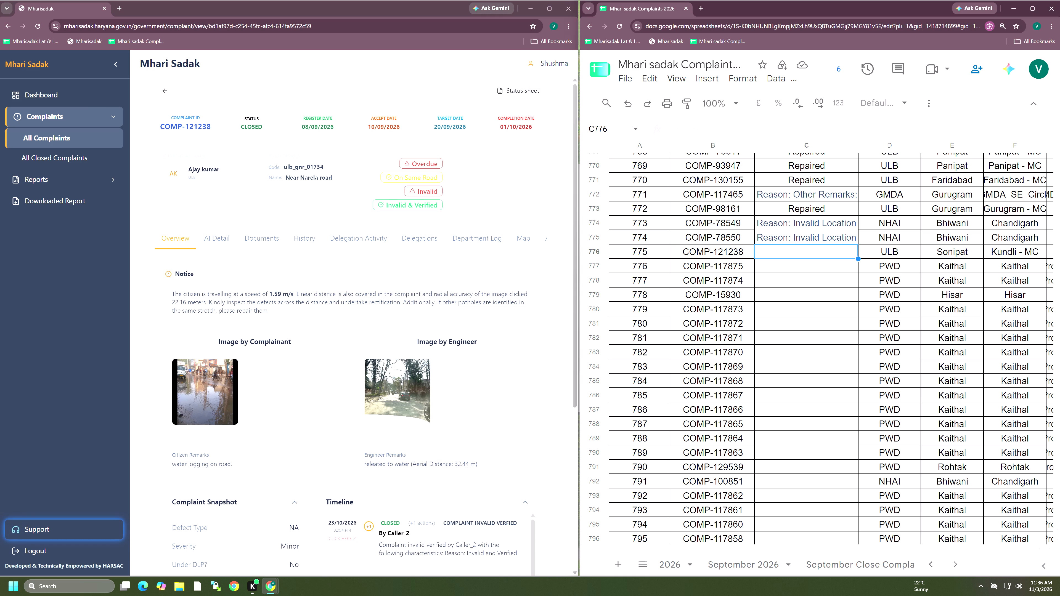
key("ctrl+v")
left_click(741, 266)
key("ctrl+c")
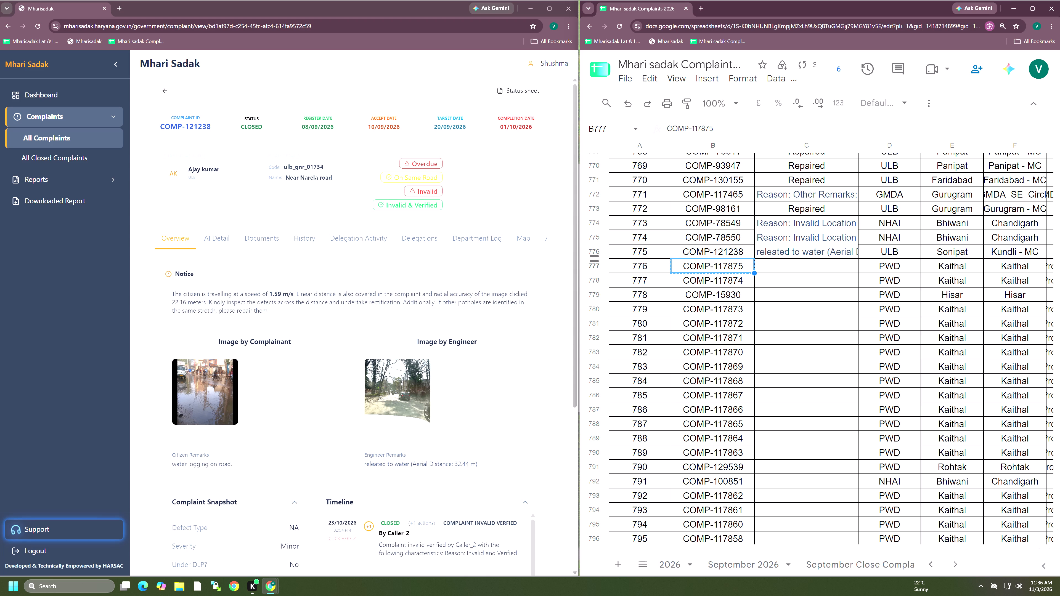
left_click(166, 92)
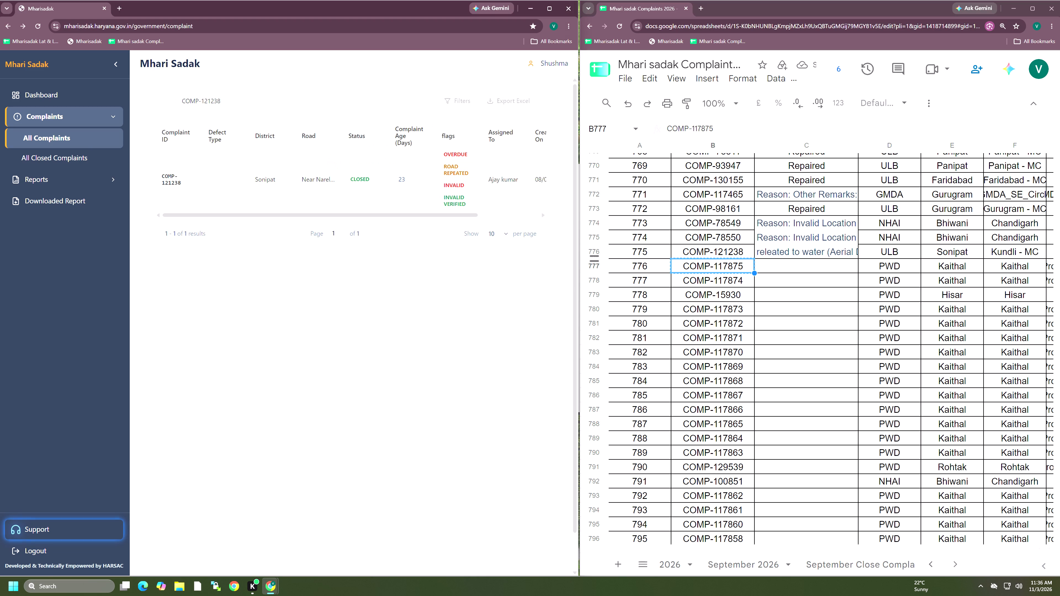
left_click_drag(224, 100, 172, 120)
key("ctrl+v")
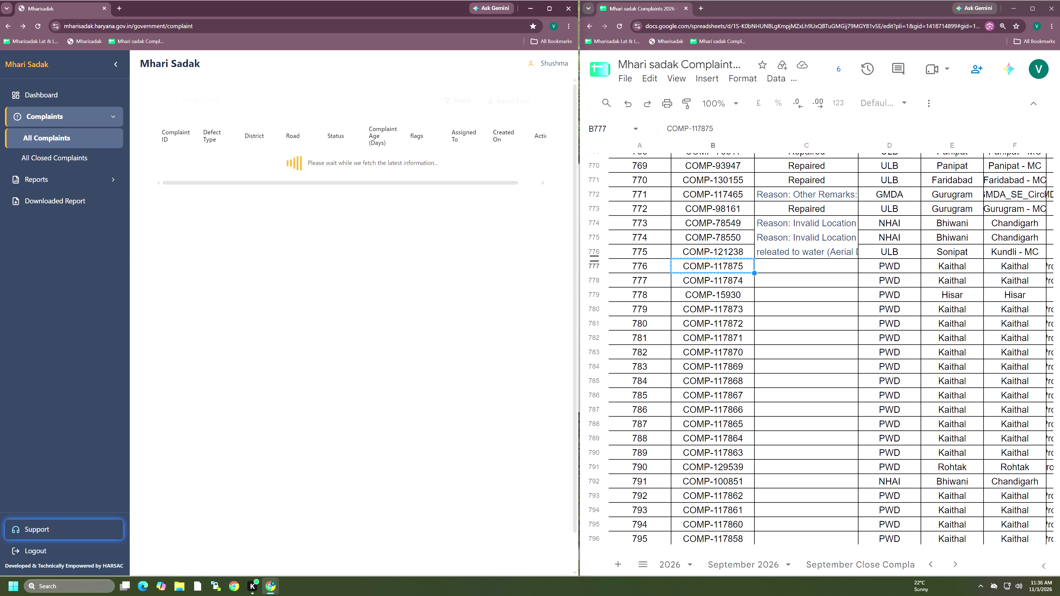
left_click(276, 175)
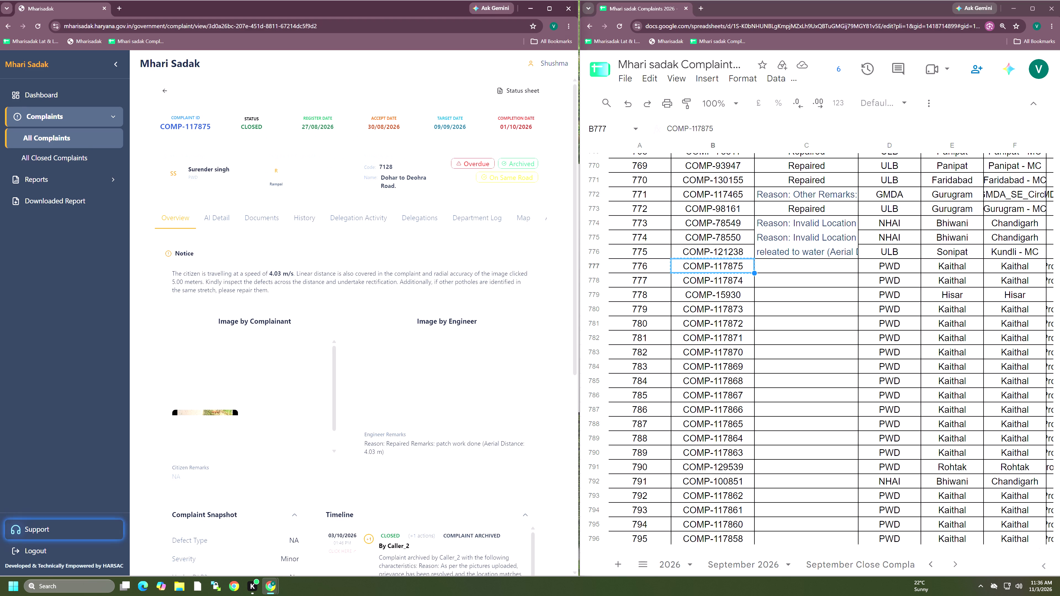
Check the engineer remarks of COMP-117875 and copy Repaired from the COMP-98161 row into its column C cell.
left_click(786, 209)
key("ctrl+c")
left_click(779, 264)
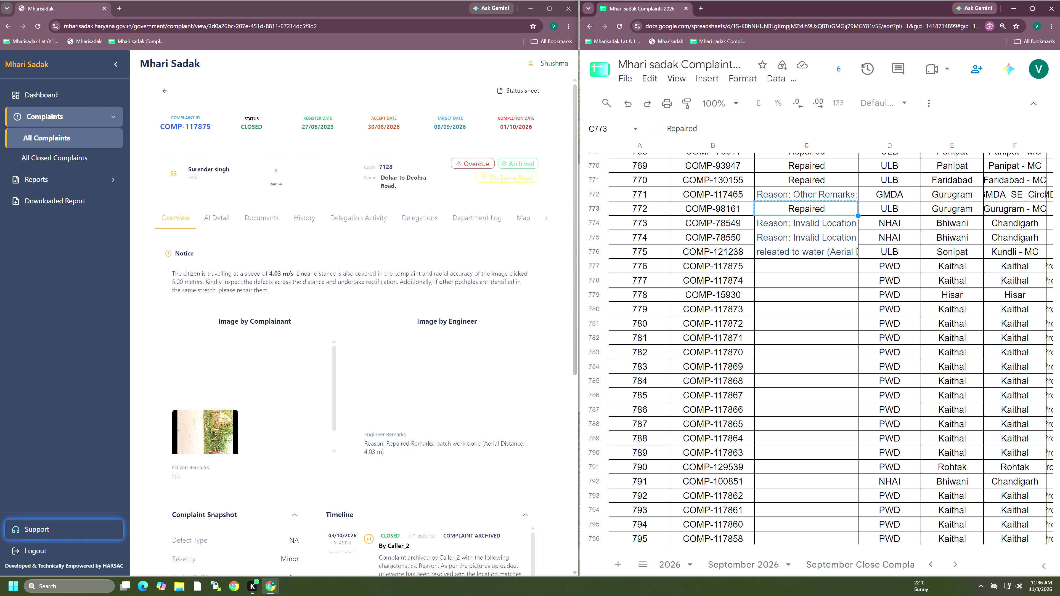
key("ctrl+v")
left_click(735, 279)
key("ctrl+c")
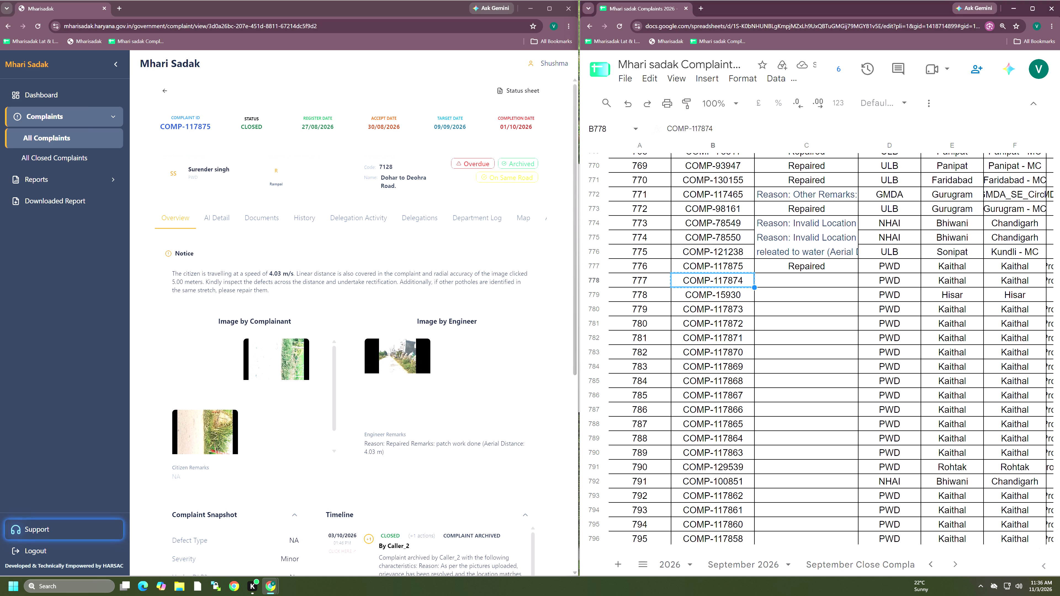
left_click(167, 89)
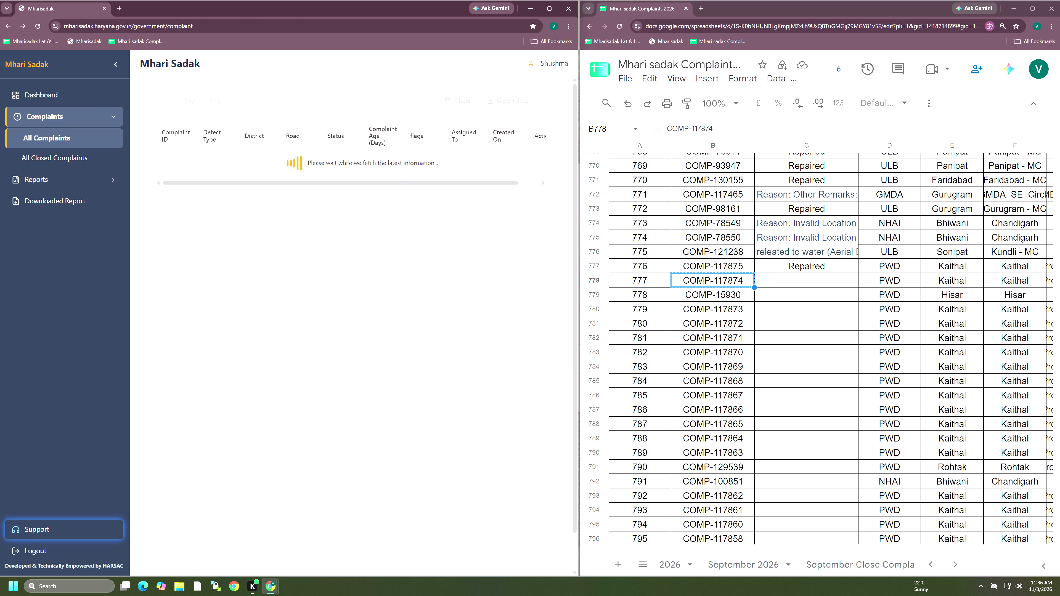
left_click_drag(228, 102, 173, 123)
key("ctrl+v")
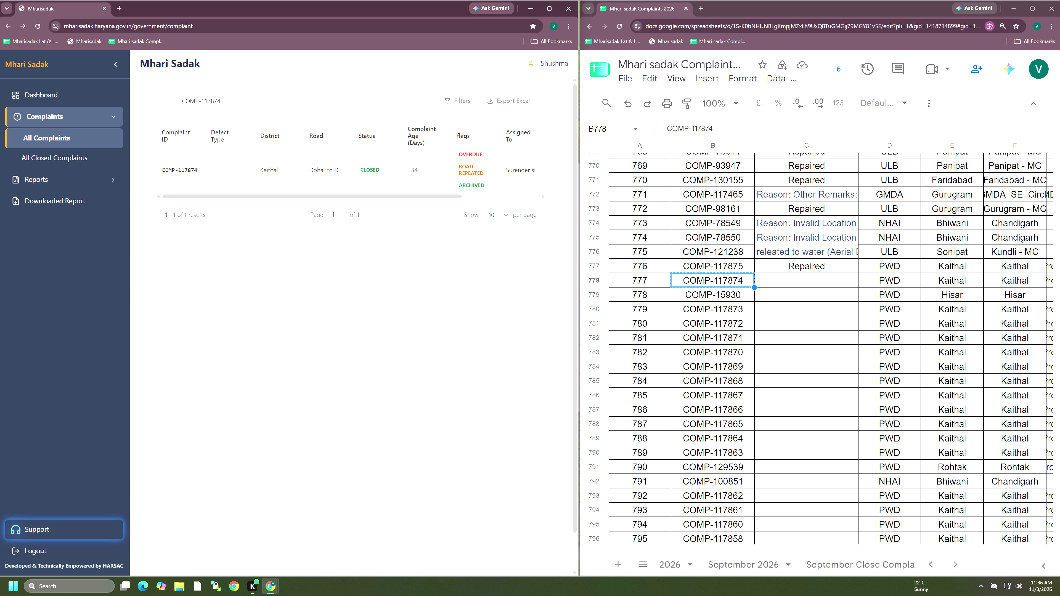
left_click(306, 176)
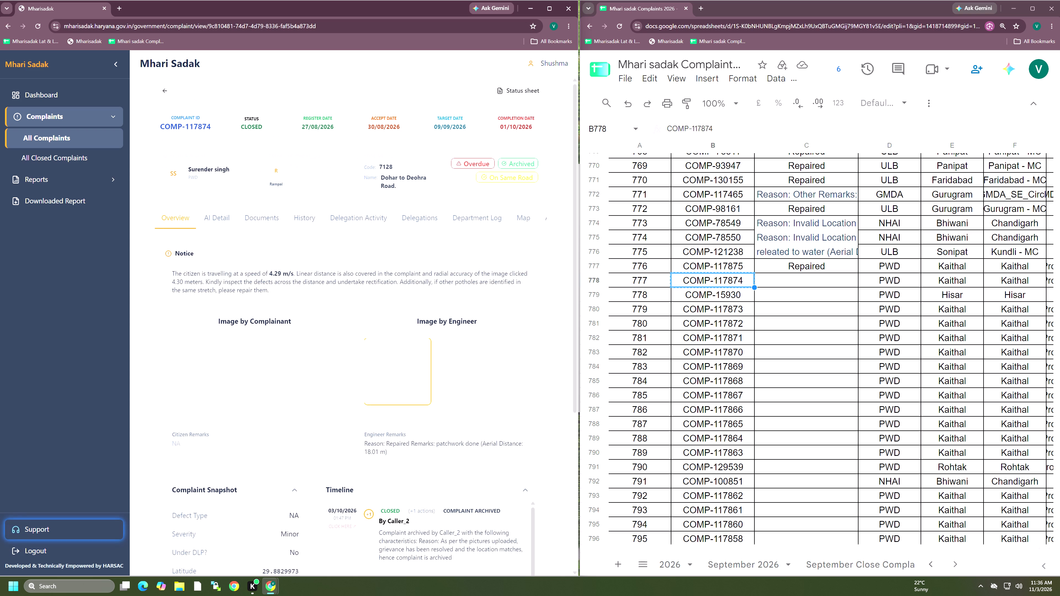
Check the engineer remarks of COMP-117874 and fill Repaired into its column C cell from the row above.
left_click(808, 281)
key("ctrl+d")
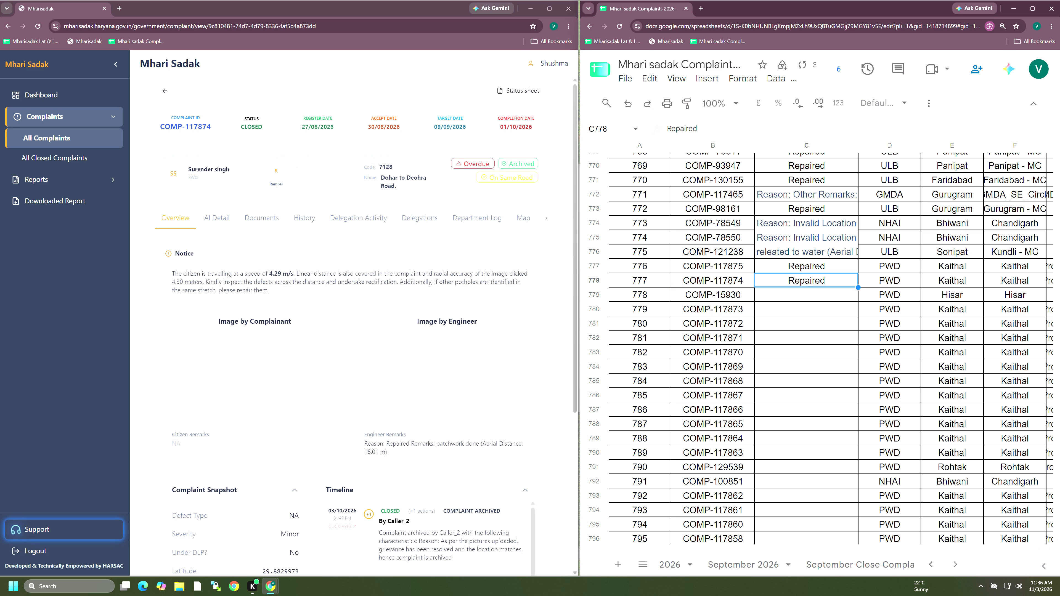
Search the portal for complaint COMP-15930, using its ID from the sheet, and open its record.
left_click(725, 296)
key("ctrl+c")
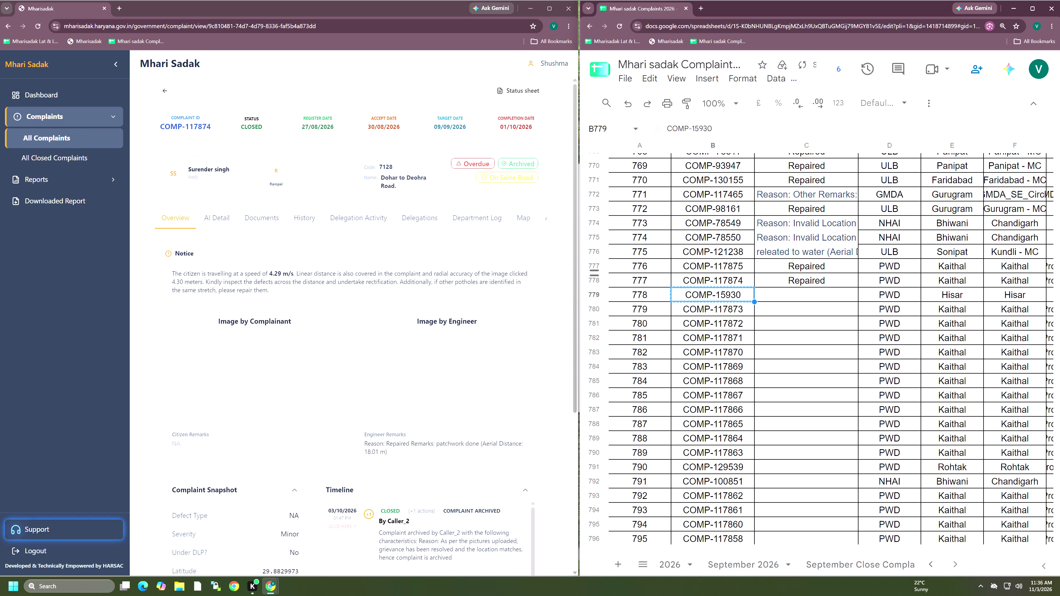
left_click(162, 89)
left_click_drag(224, 99, 150, 126)
key("ctrl+v")
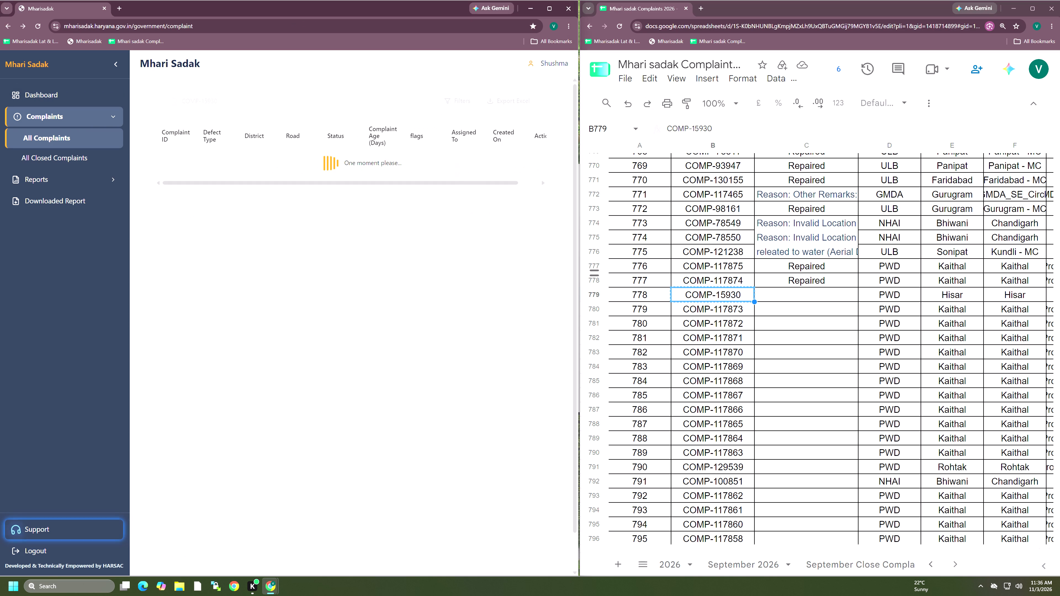
left_click(304, 169)
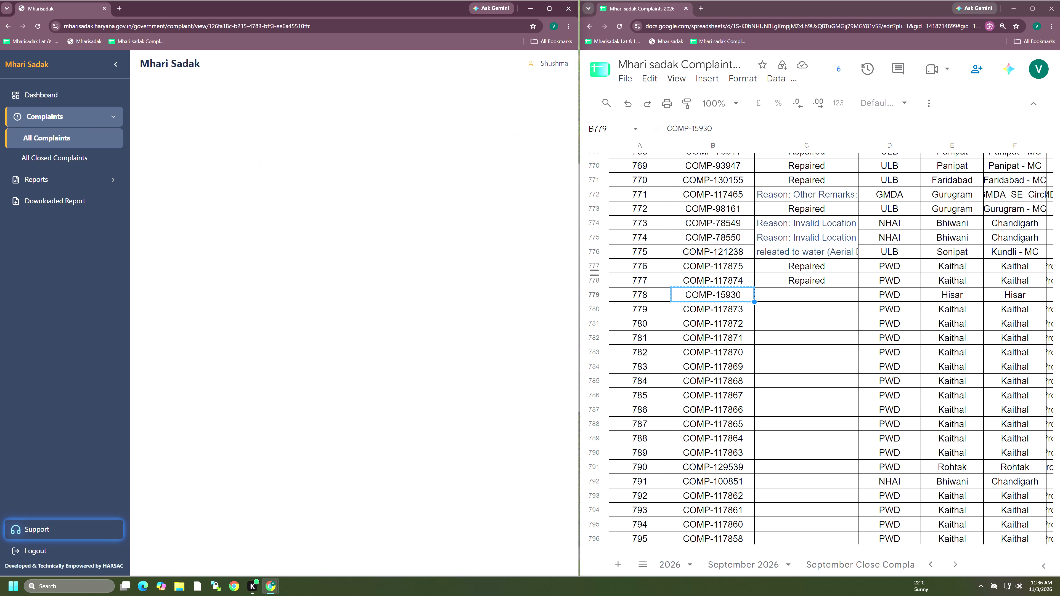
scroll(773, 364, "down", 2)
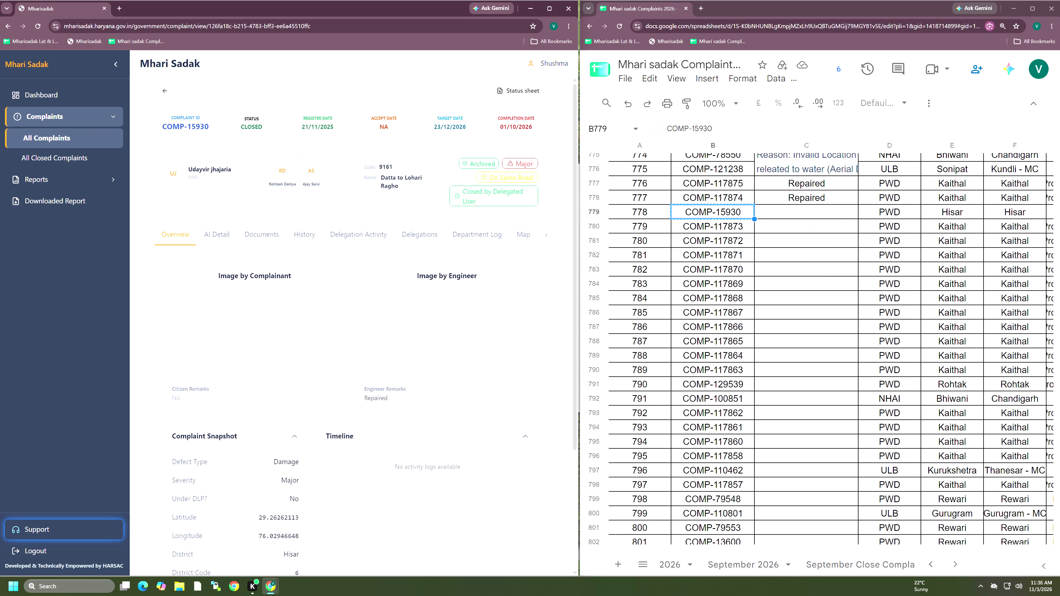
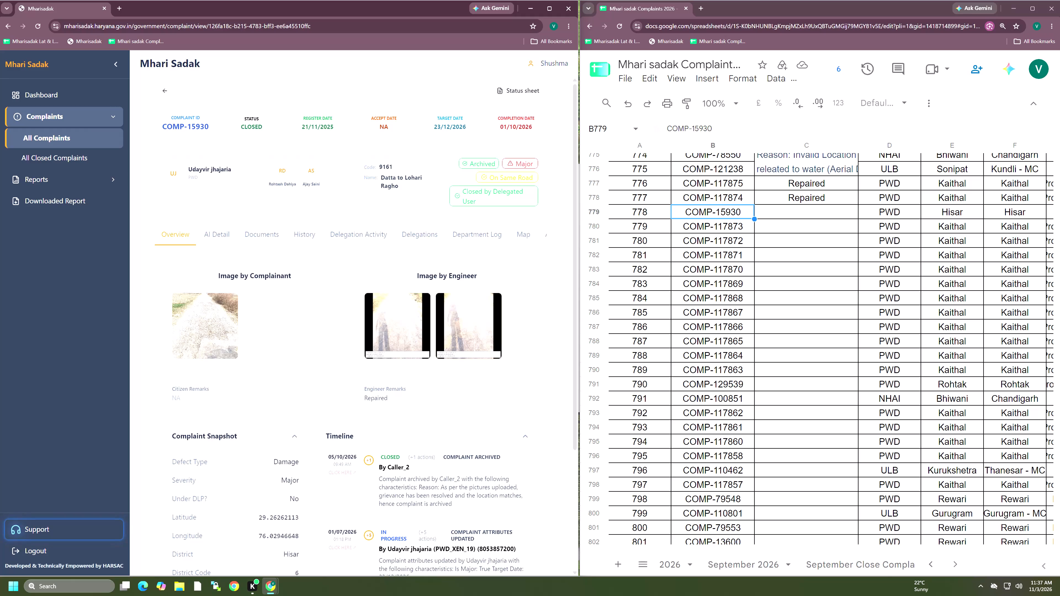
Check the engineer remarks of COMP-15930 and fill Repaired into its column C cell from the row above.
left_click(798, 214)
key("ctrl+d")
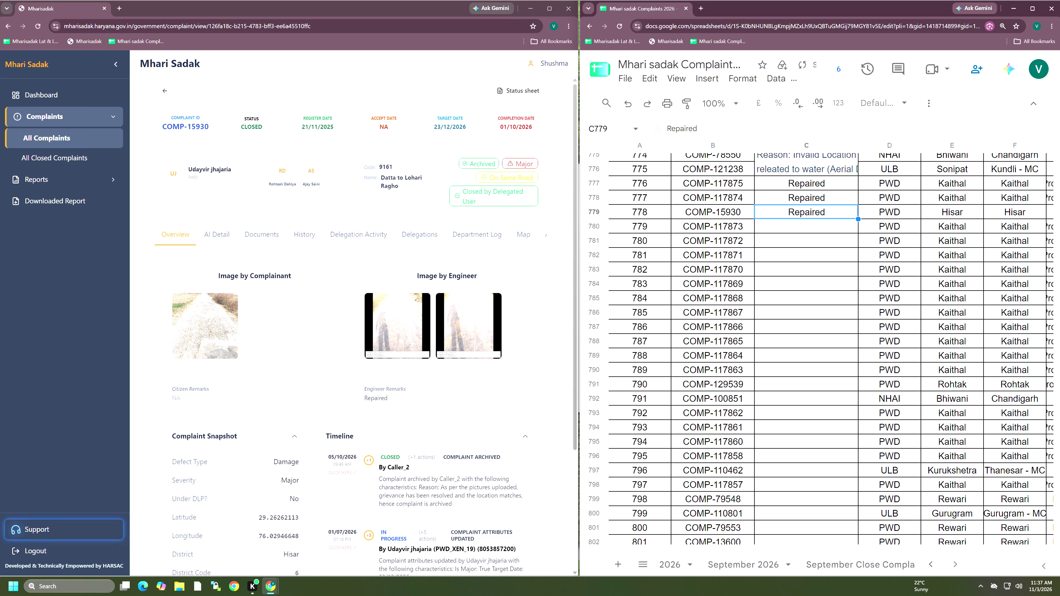
Look up COMP-117873 in the portal using its sheet ID, check the engineer remarks, and fill Repaired down into its column C cell.
left_click(743, 221)
key("ctrl+c")
left_click(161, 90)
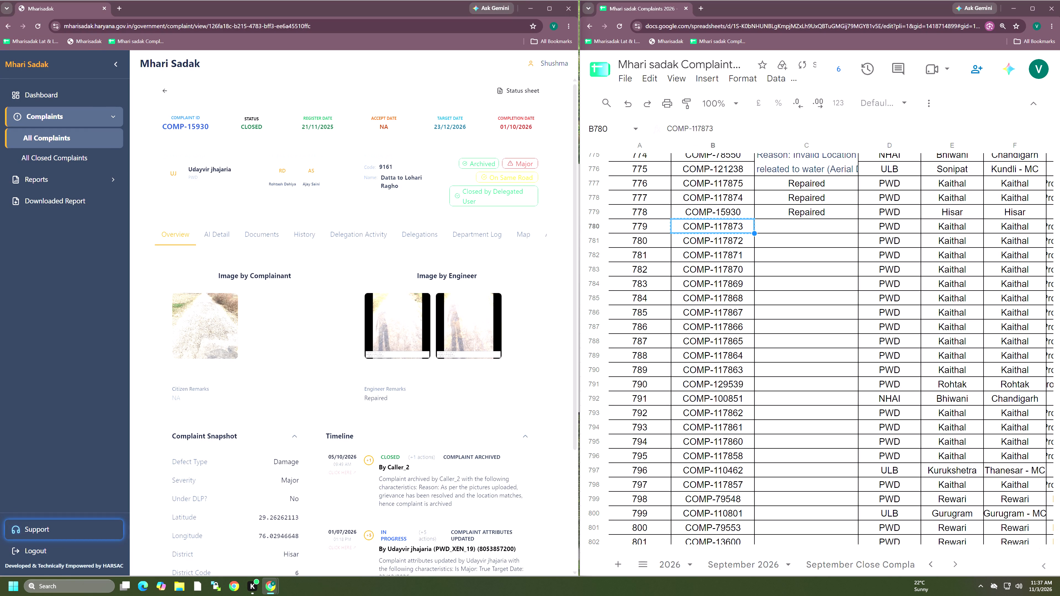
left_click_drag(222, 101, 170, 113)
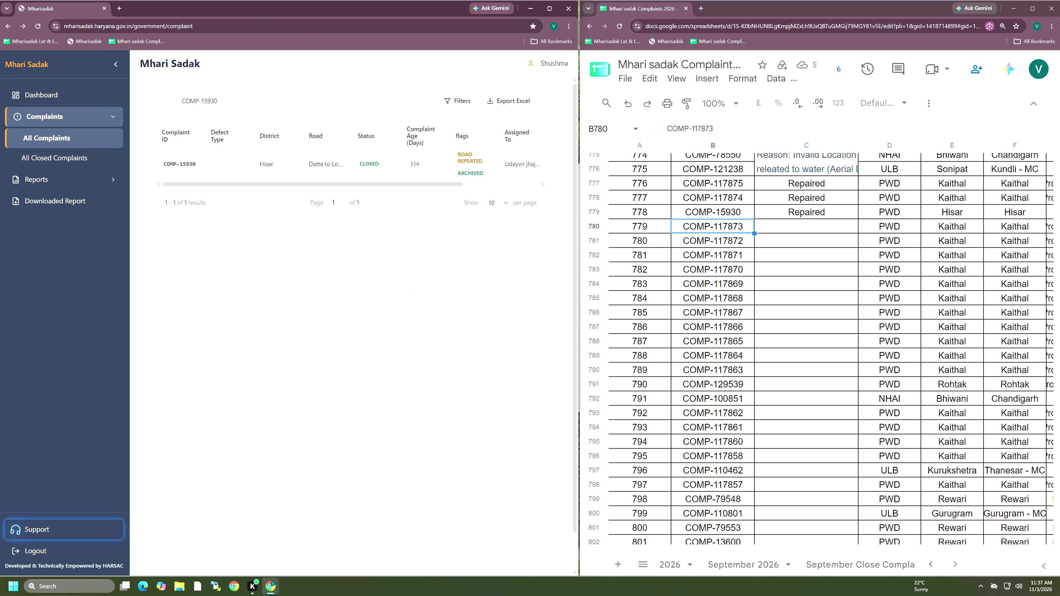
left_click_drag(170, 113, 169, 114)
key("ctrl+v")
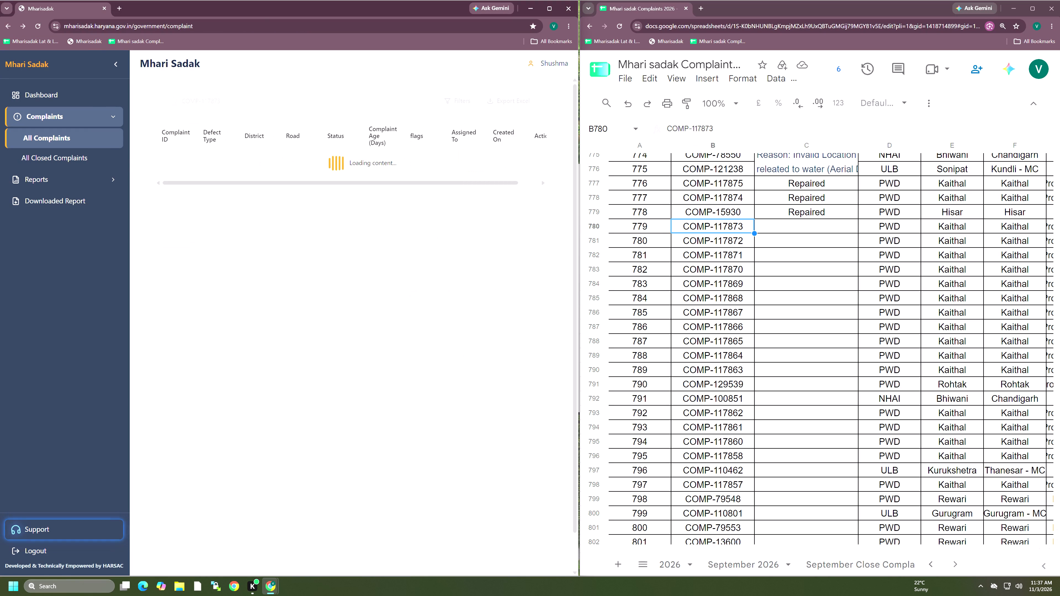
left_click(287, 170)
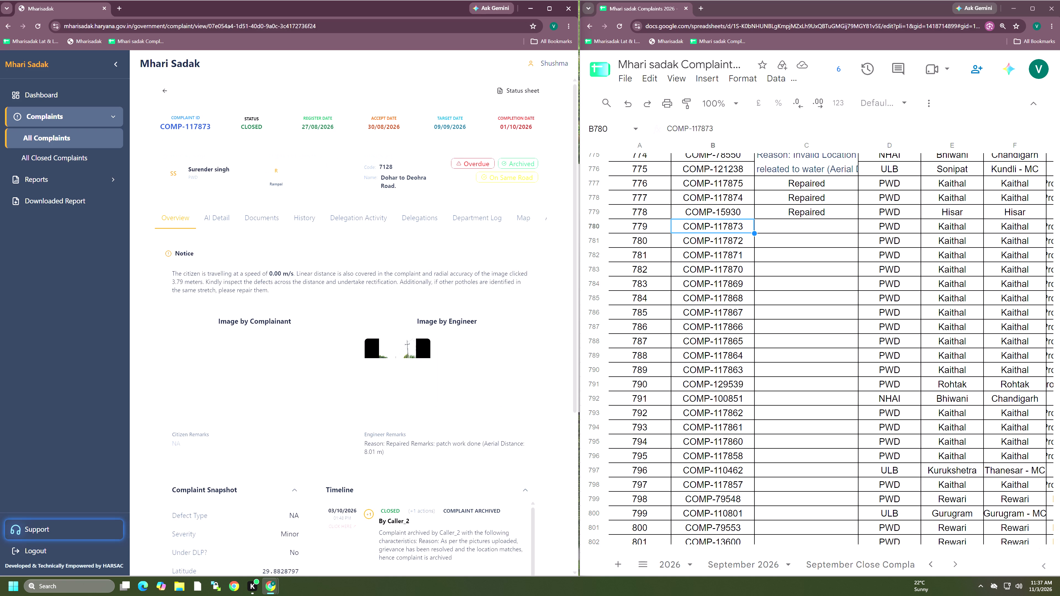
left_click(794, 227)
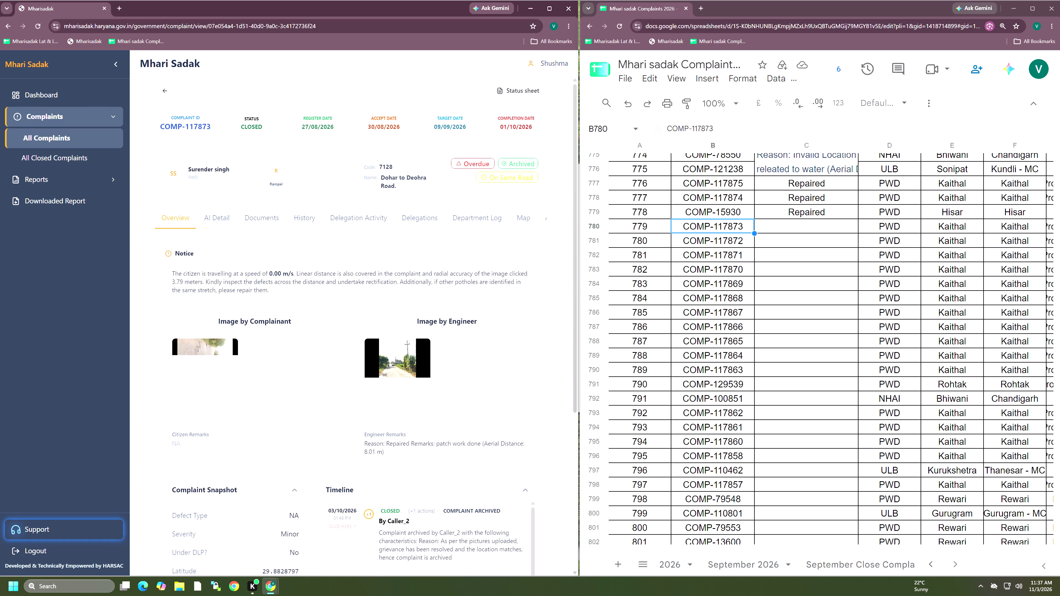
key("ctrl+d")
Look up COMP-117872 in the portal using its sheet ID, check the engineer remarks, and fill Repaired down into its column C cell.
left_click(730, 246)
key("ctrl+c")
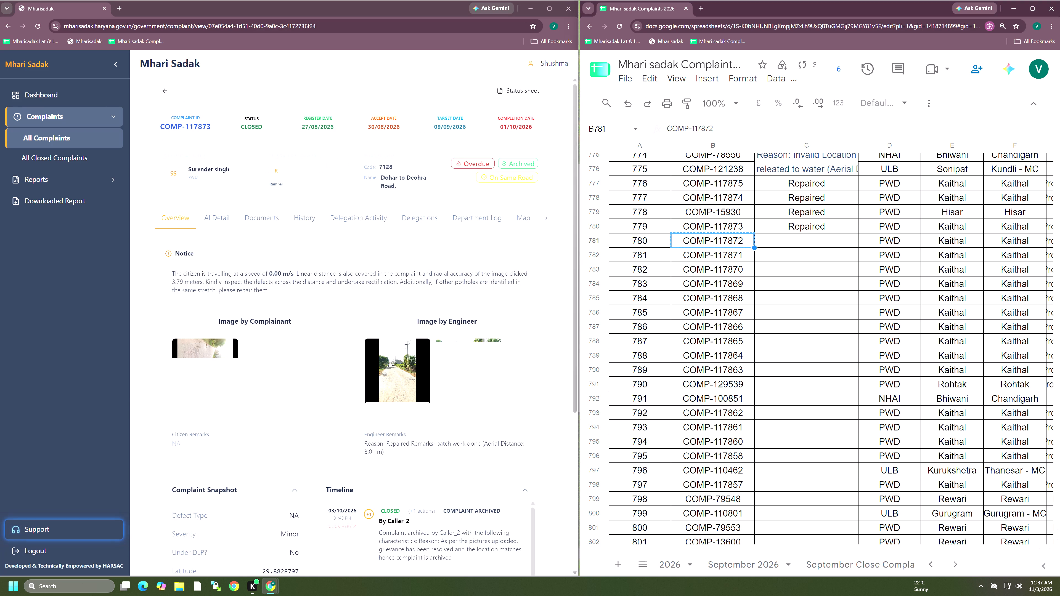
left_click(162, 90)
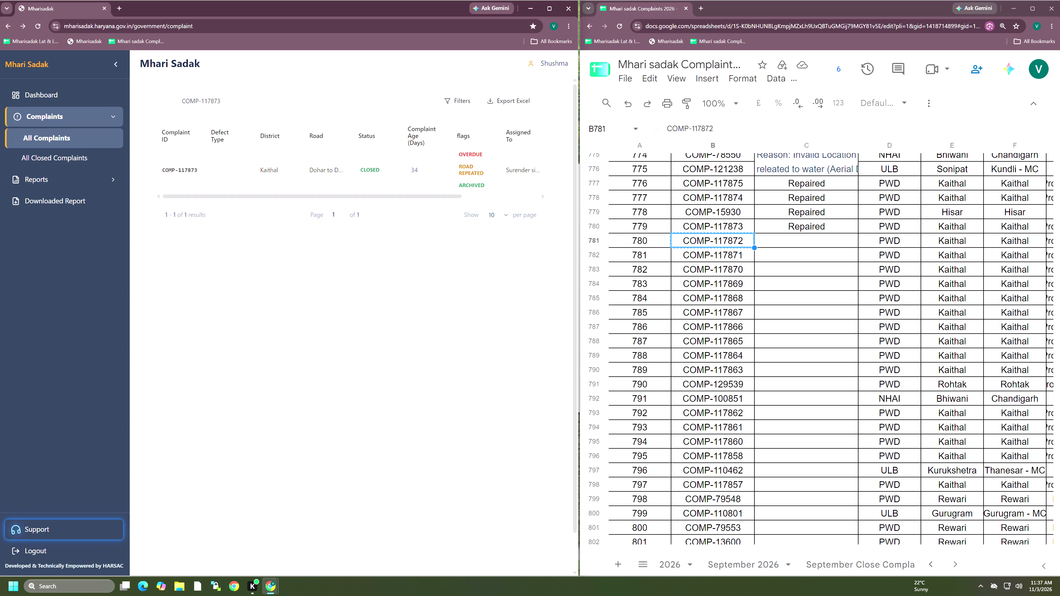
left_click_drag(226, 104, 153, 122)
key("ctrl+v")
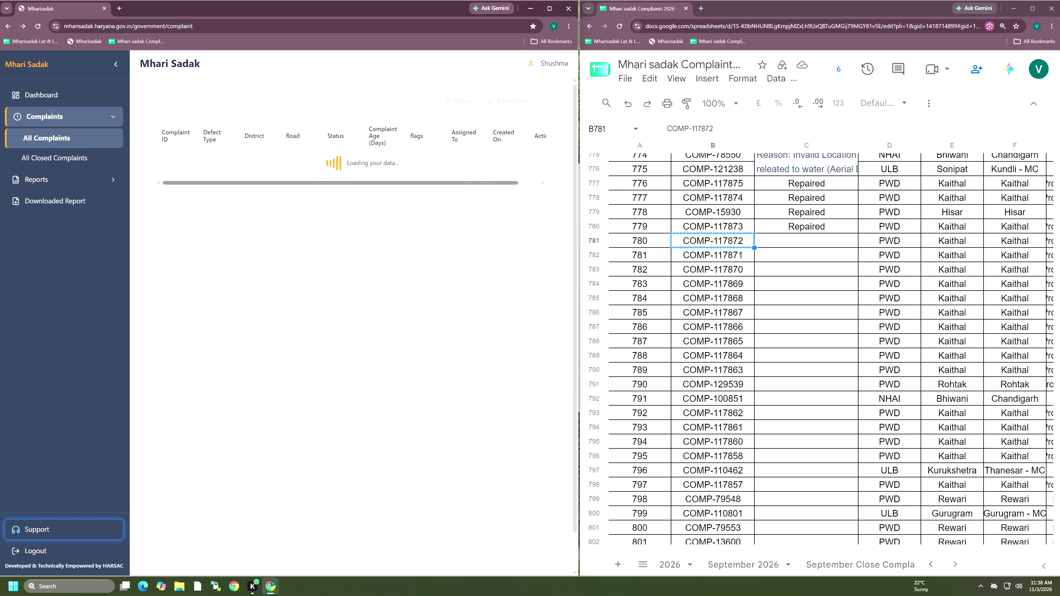
left_click(312, 171)
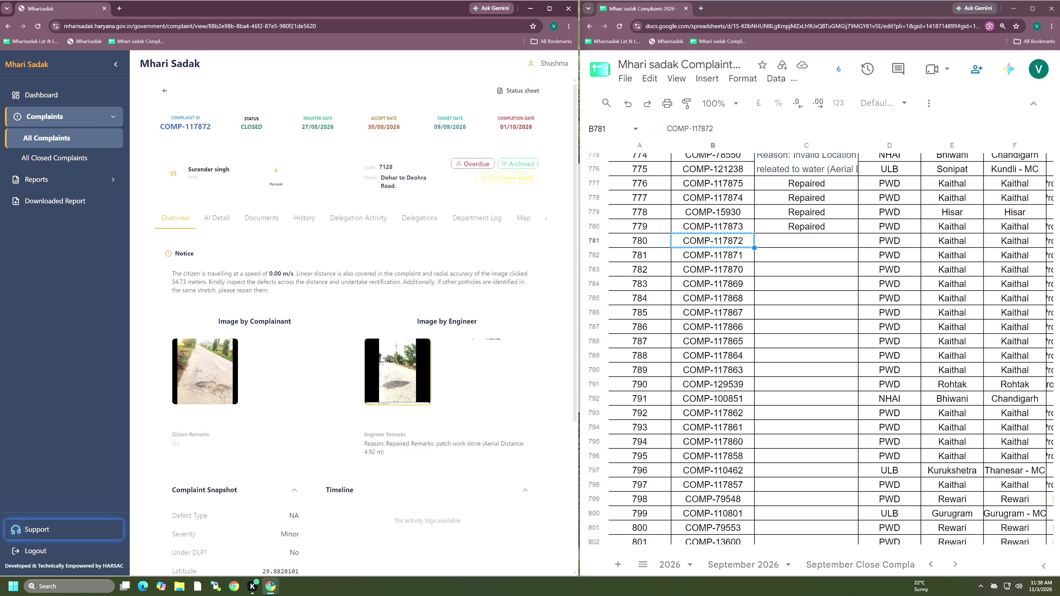
left_click(791, 243)
key("ctrl+d")
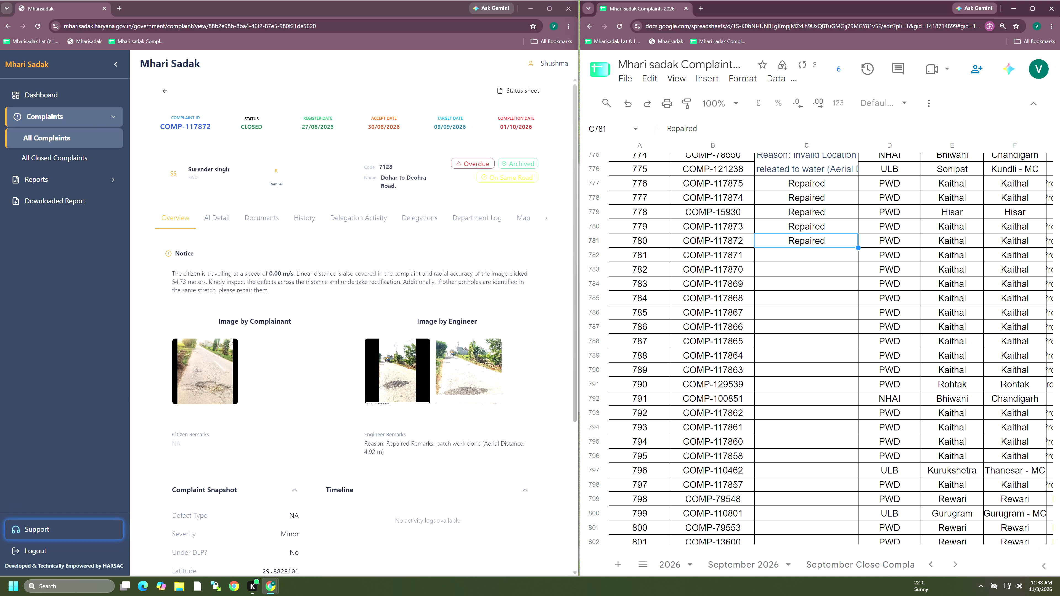
Look up COMP-117871 in the portal using its sheet ID, check the engineer remarks, and fill Repaired down into its column C cell.
left_click(732, 254)
key("ctrl+c")
left_click(168, 90)
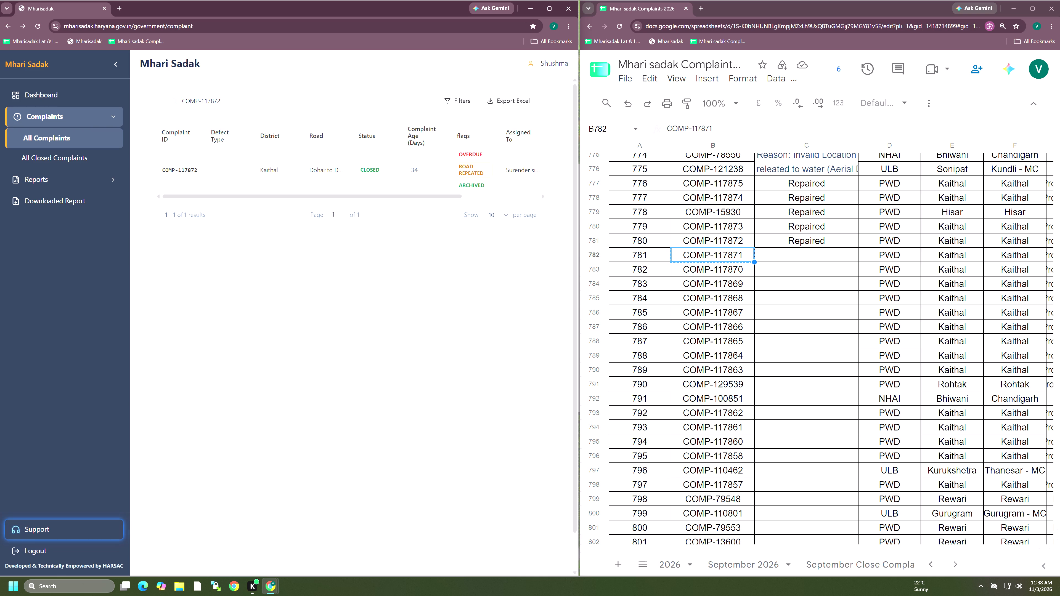
left_click_drag(232, 100, 148, 131)
key("ctrl+v")
left_click(291, 183)
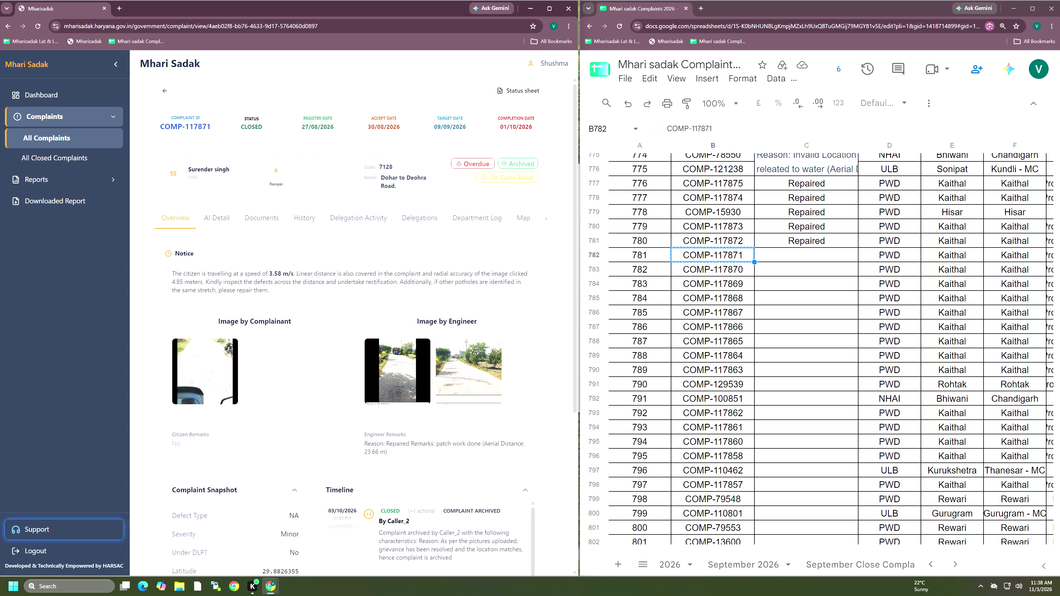
left_click(815, 257)
key("ctrl+d")
left_click(742, 271)
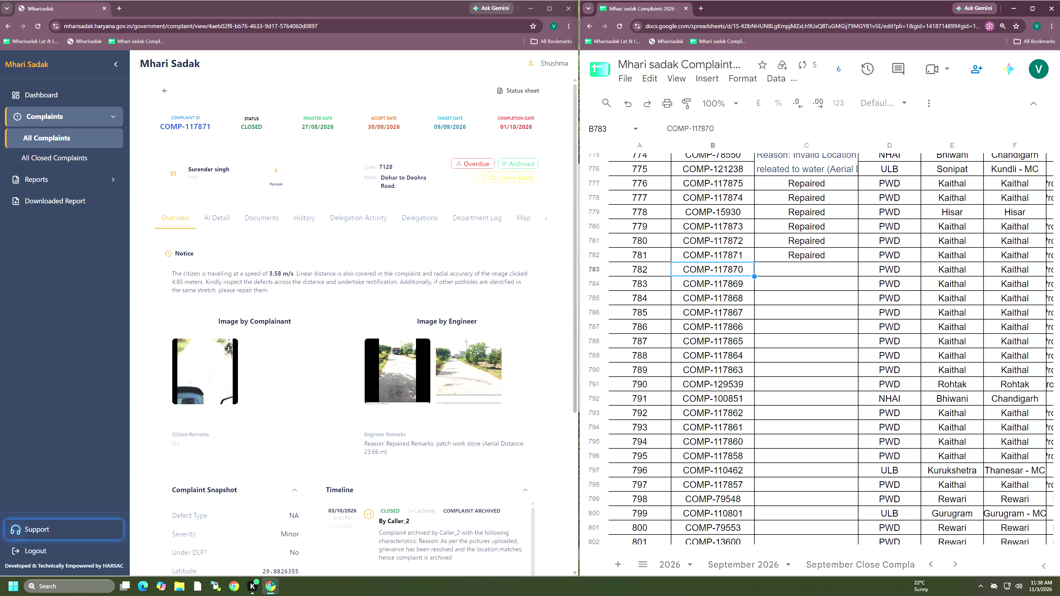
key("ctrl+c")
left_click(167, 90)
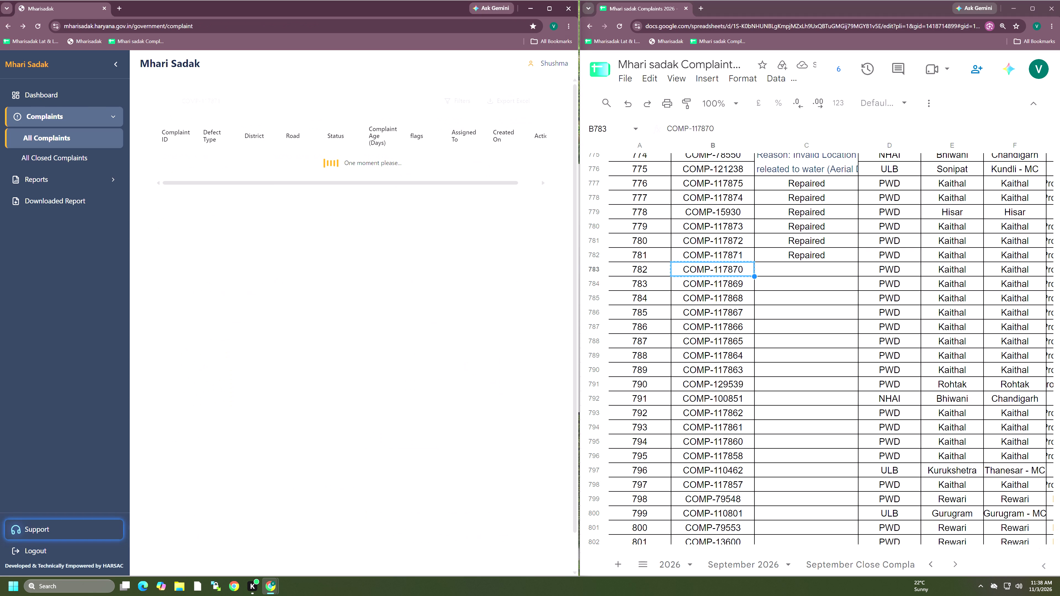
left_click_drag(224, 99, 145, 113)
key("ctrl+v")
left_click(301, 172)
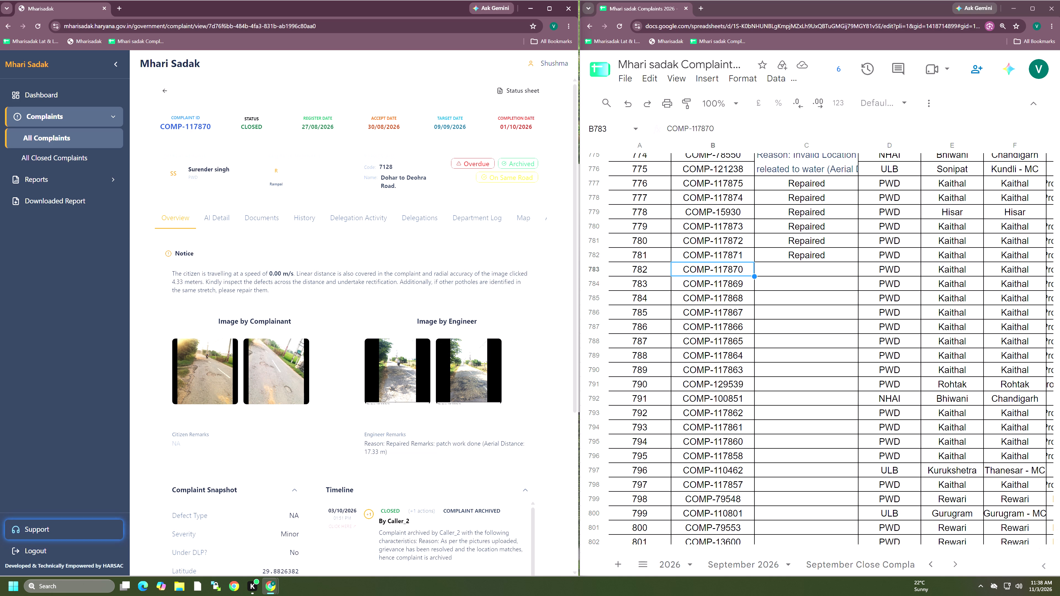
left_click(807, 272)
key("ctrl+d")
left_click(735, 284)
key("ctrl+c")
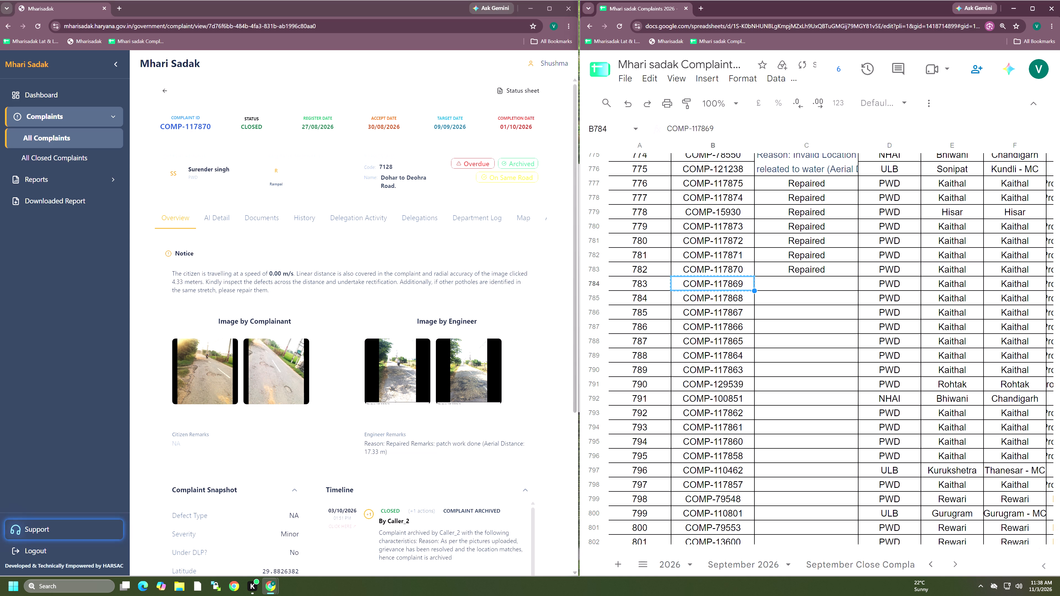
left_click(168, 88)
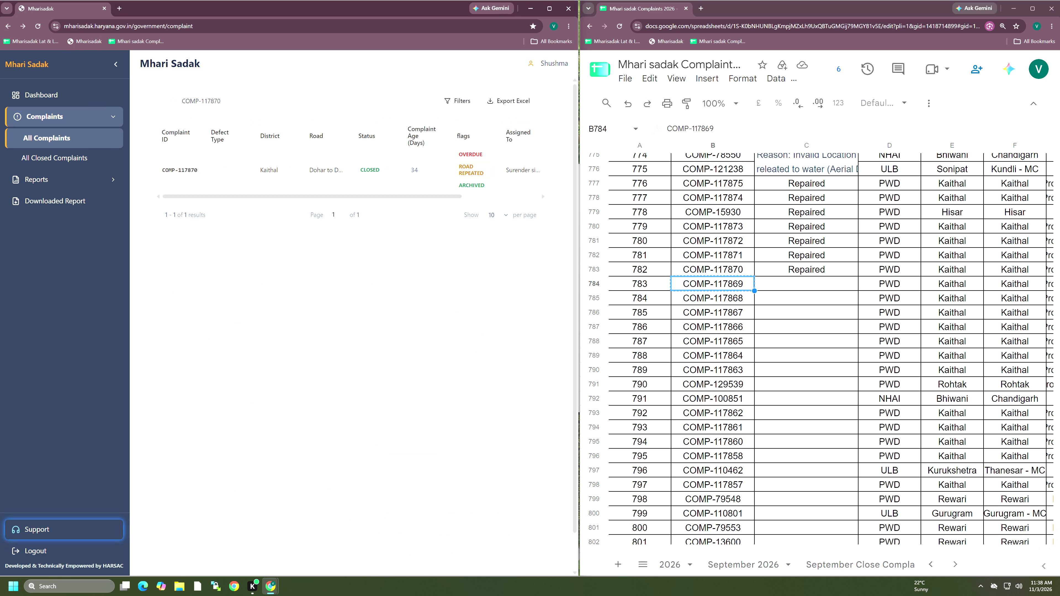
left_click_drag(227, 106, 157, 105)
key("ctrl+v")
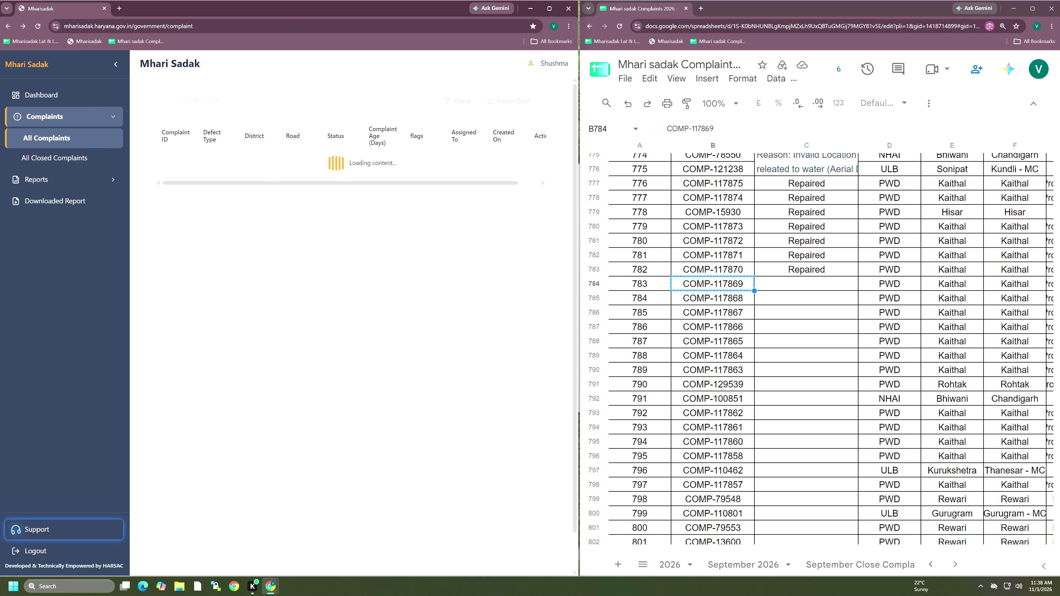
left_click(289, 178)
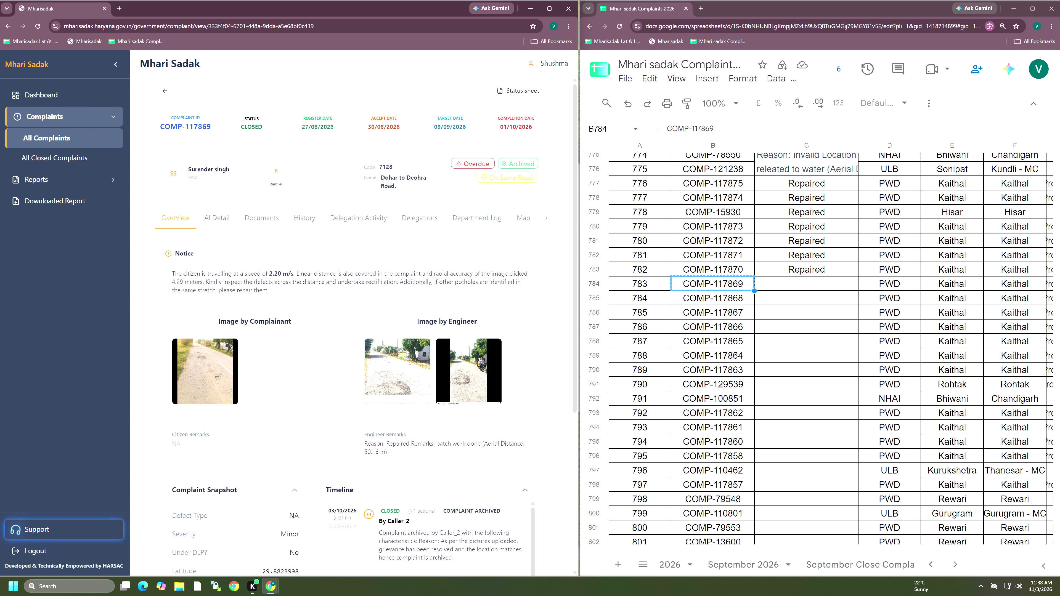
left_click(805, 288)
key("ctrl+d")
left_click(743, 299)
key("ctrl+c")
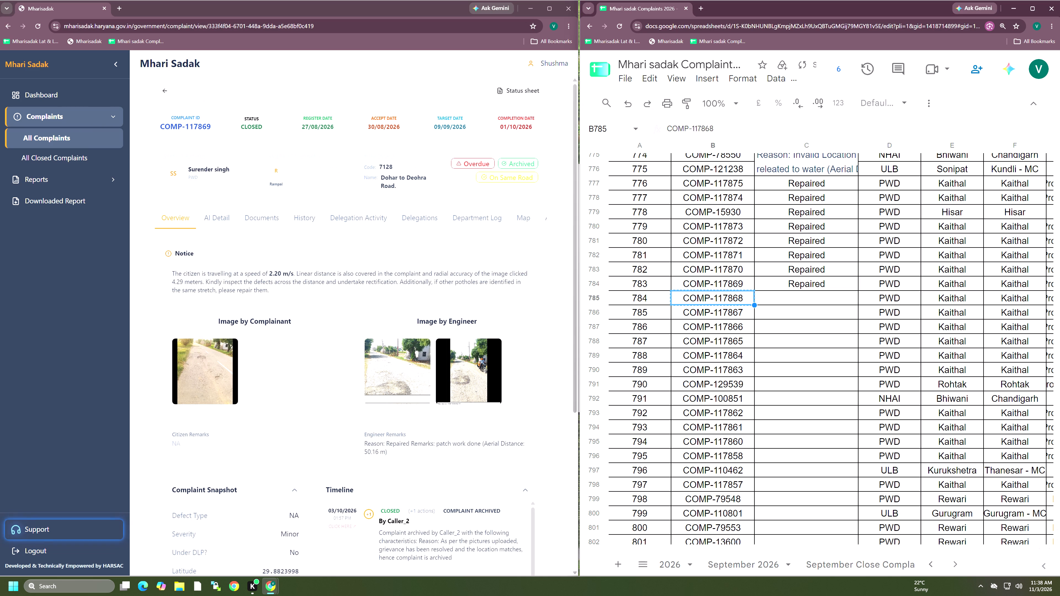
left_click(162, 89)
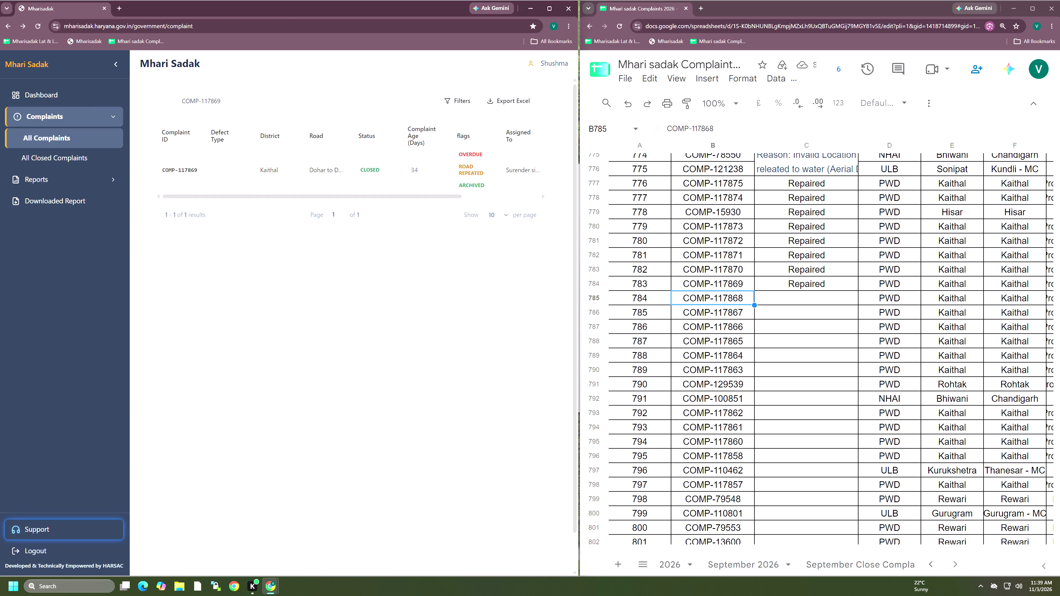
left_click_drag(229, 102, 154, 129)
key("ctrl+v")
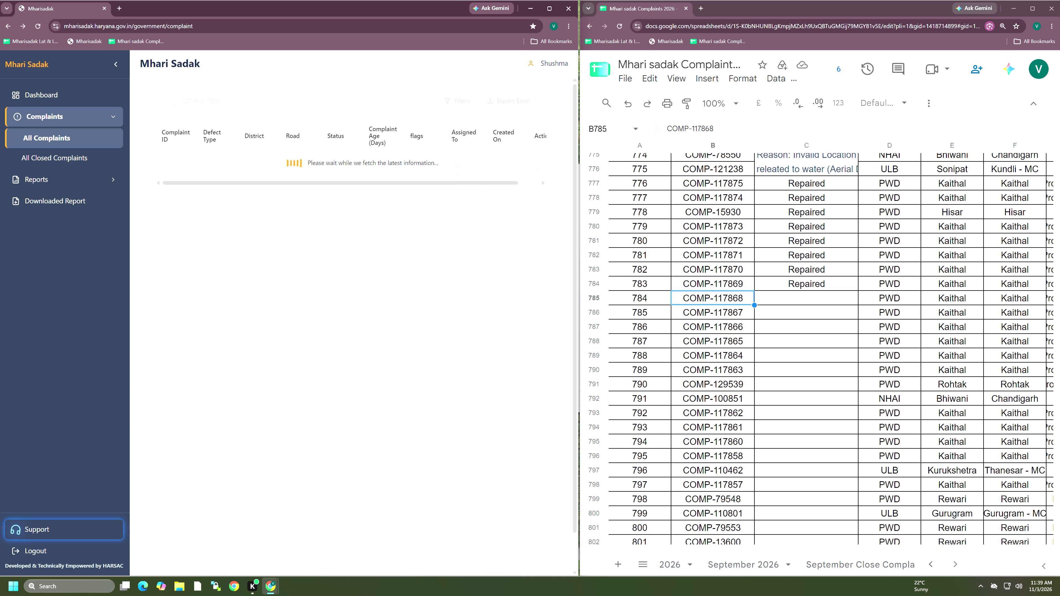
left_click(295, 177)
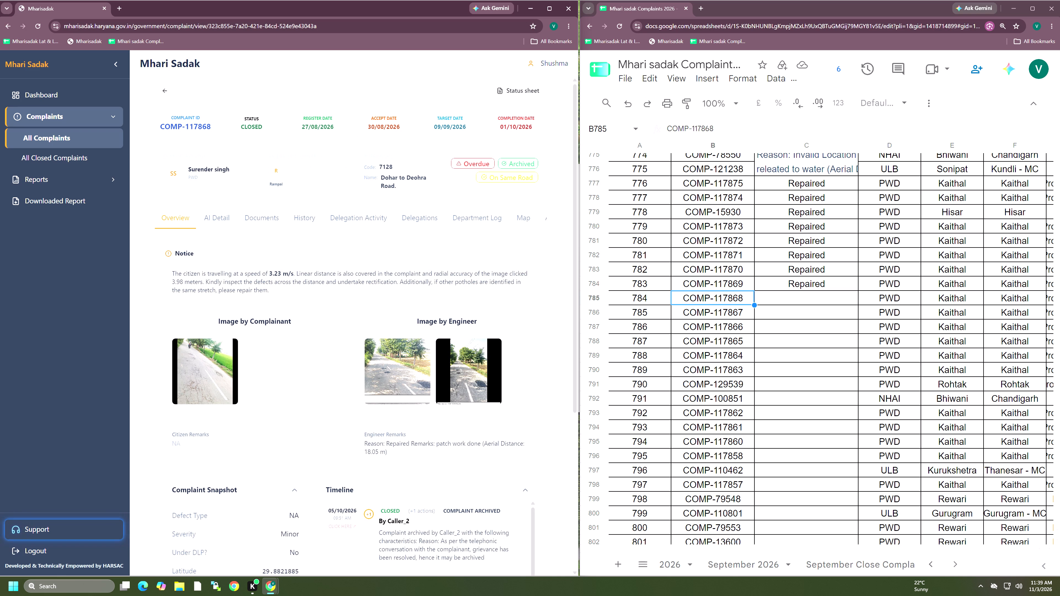
left_click(806, 297)
key("ctrl+d")
left_click(743, 310)
key("ctrl+c")
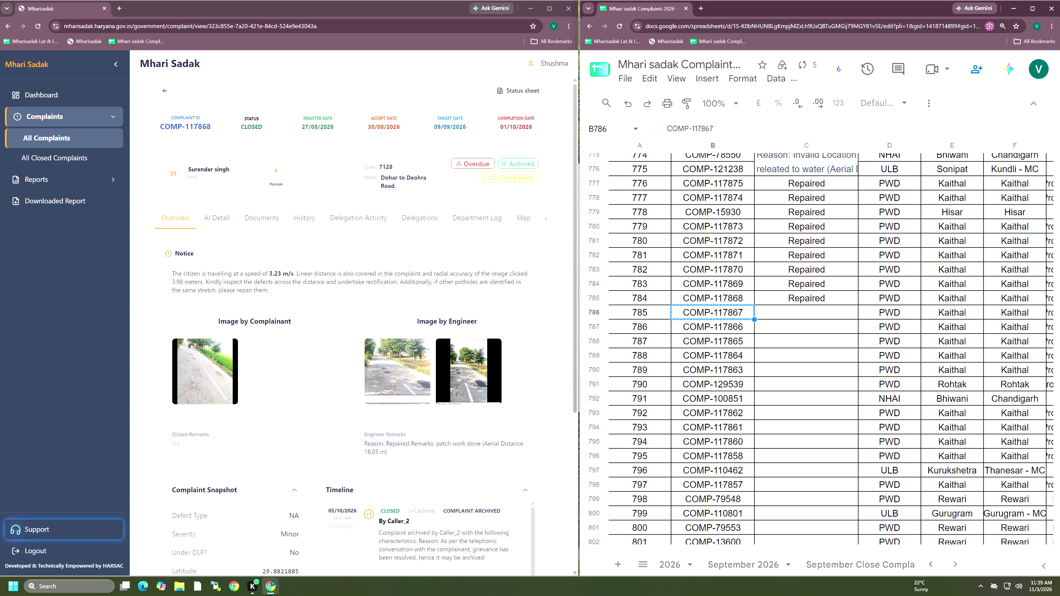
left_click(156, 92)
scroll(675, 278, "down", 2)
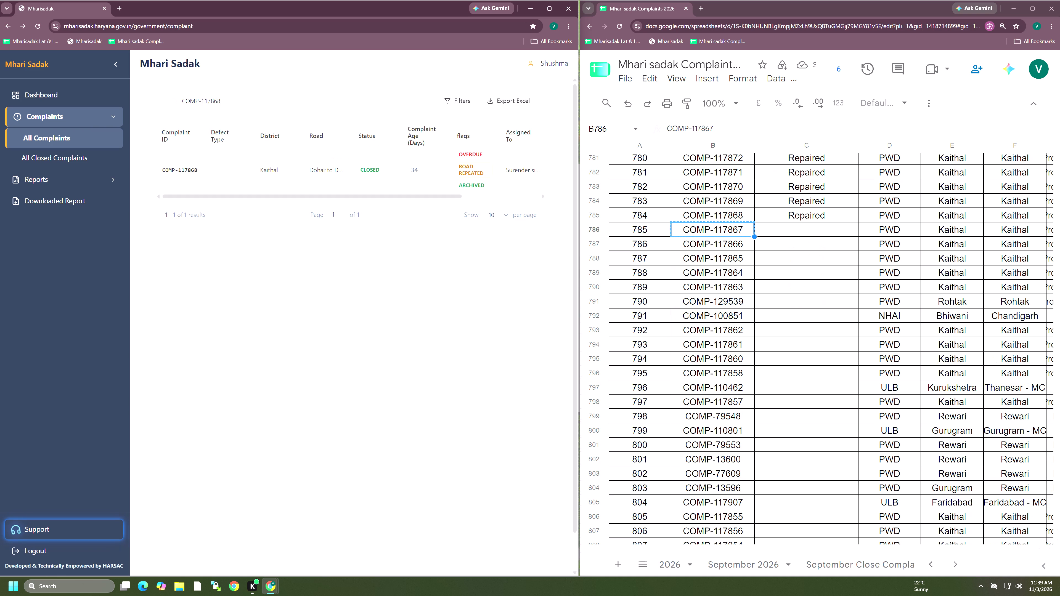
left_click_drag(222, 100, 158, 118)
key("ctrl+v")
left_click(291, 183)
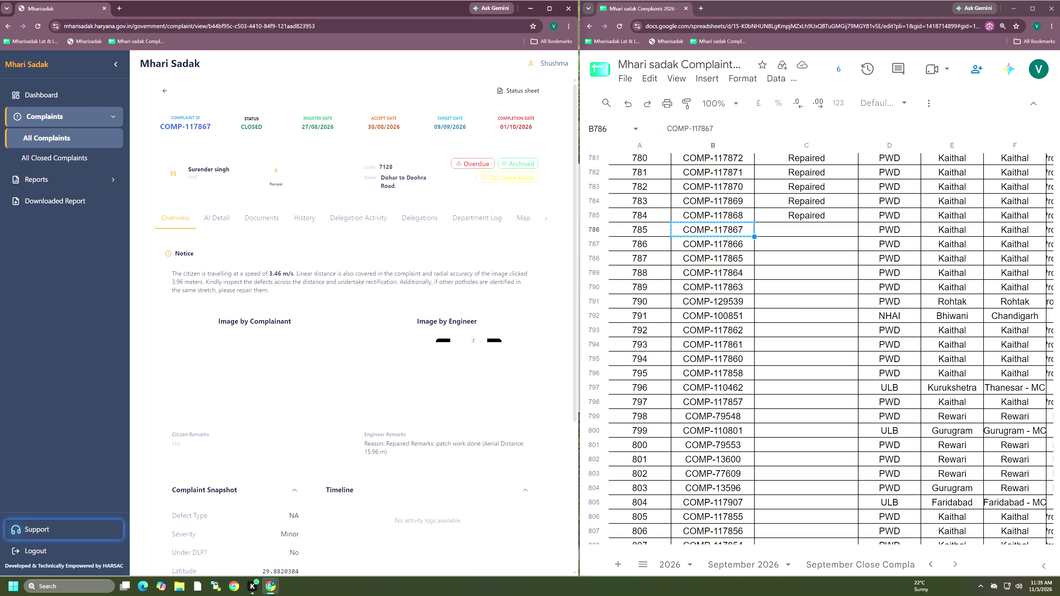
left_click(819, 228)
key("ctrl+d")
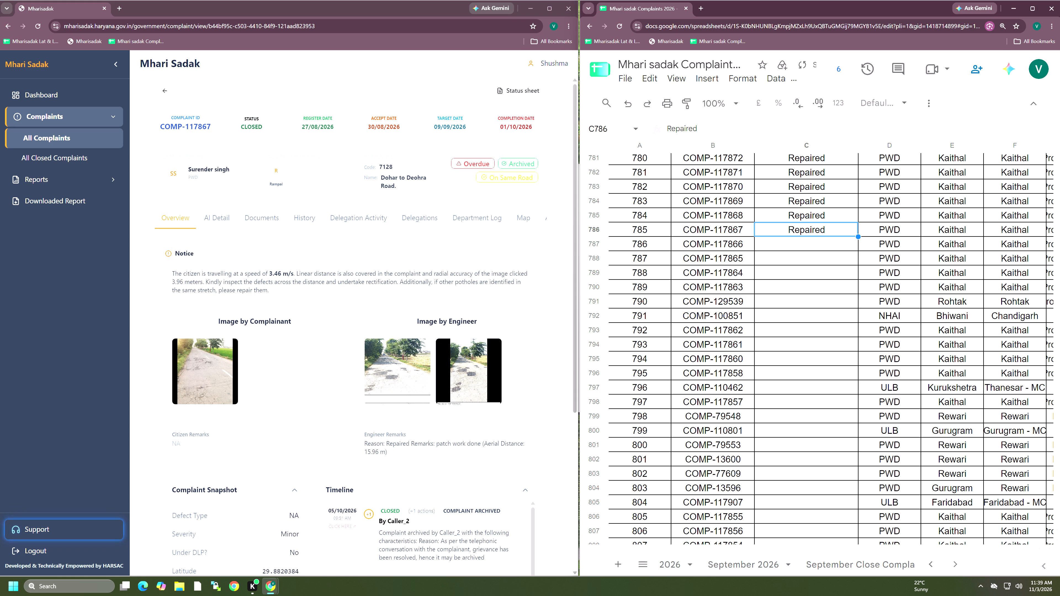
Look up COMP-117866 in the portal using its sheet ID, check the engineer remarks, and fill Repaired down into its column C cell.
left_click(744, 244)
key("ctrl+c")
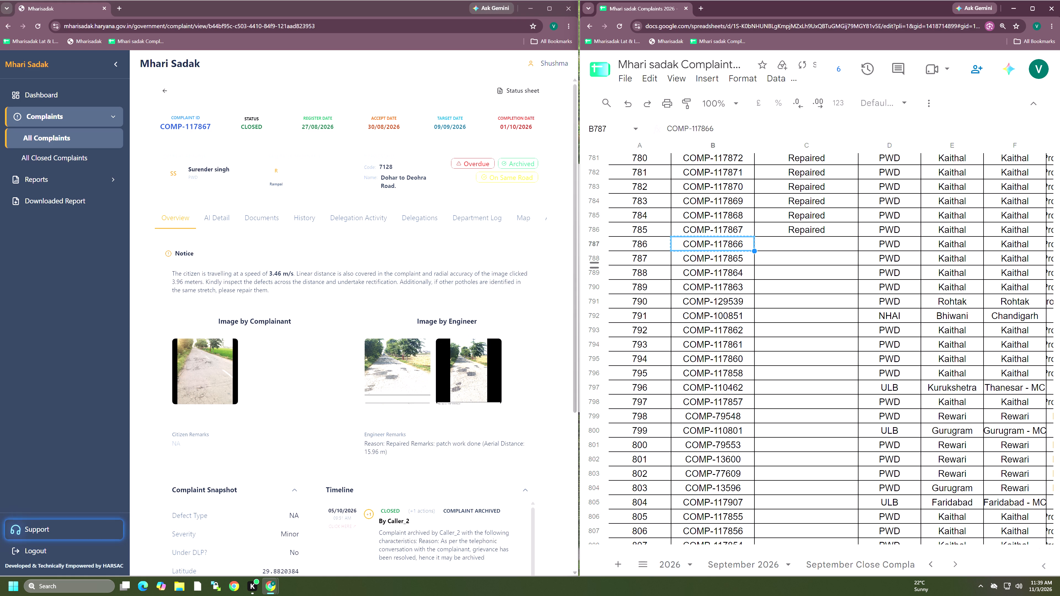
left_click(162, 89)
left_click_drag(228, 102, 154, 132)
key("ctrl+v")
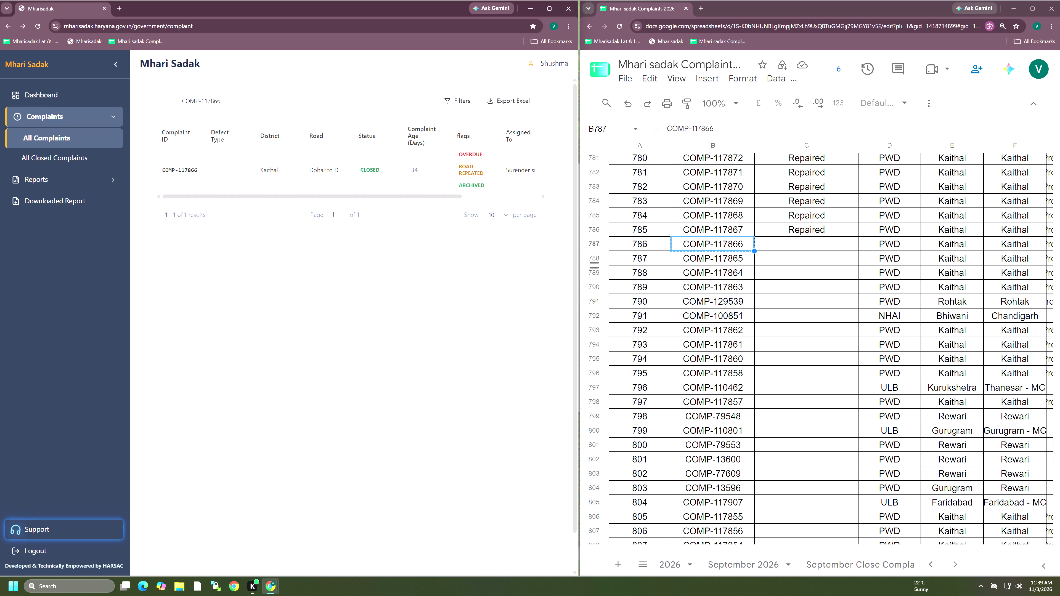
left_click(299, 170)
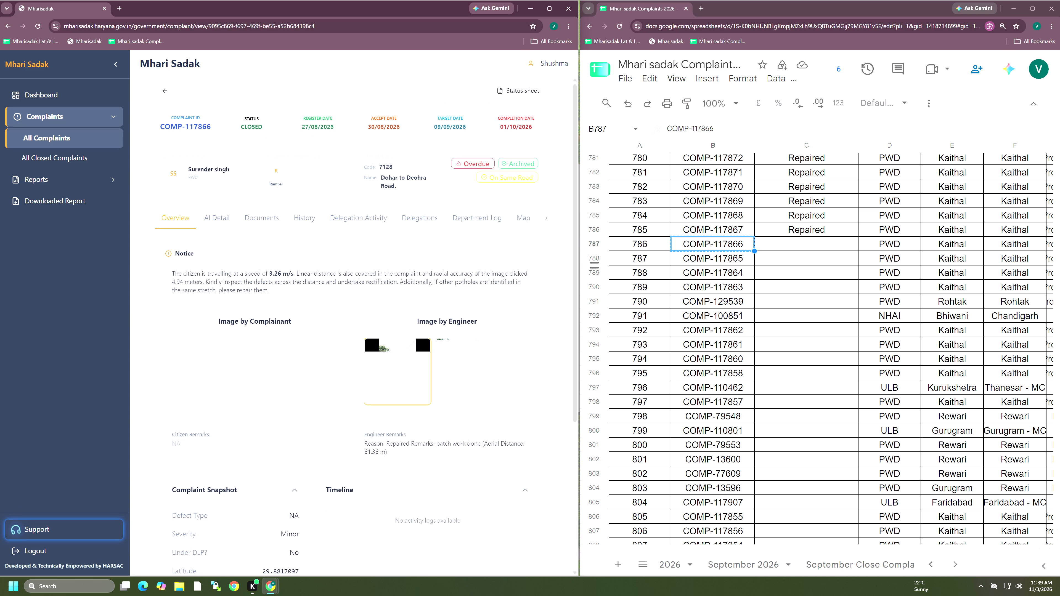
left_click(820, 247)
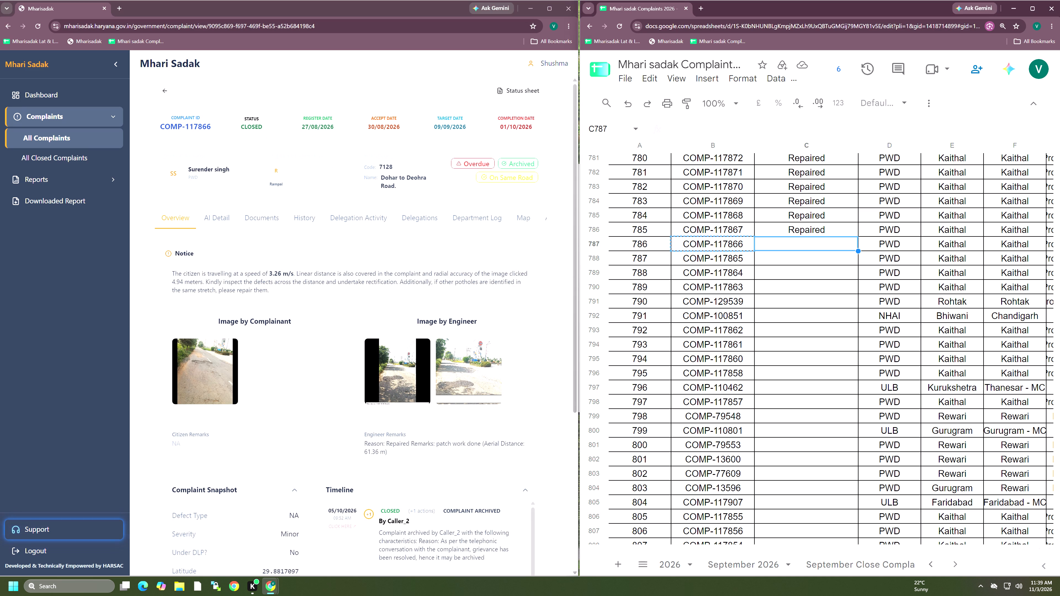
key("ctrl+d")
left_click(743, 259)
key("ctrl+c")
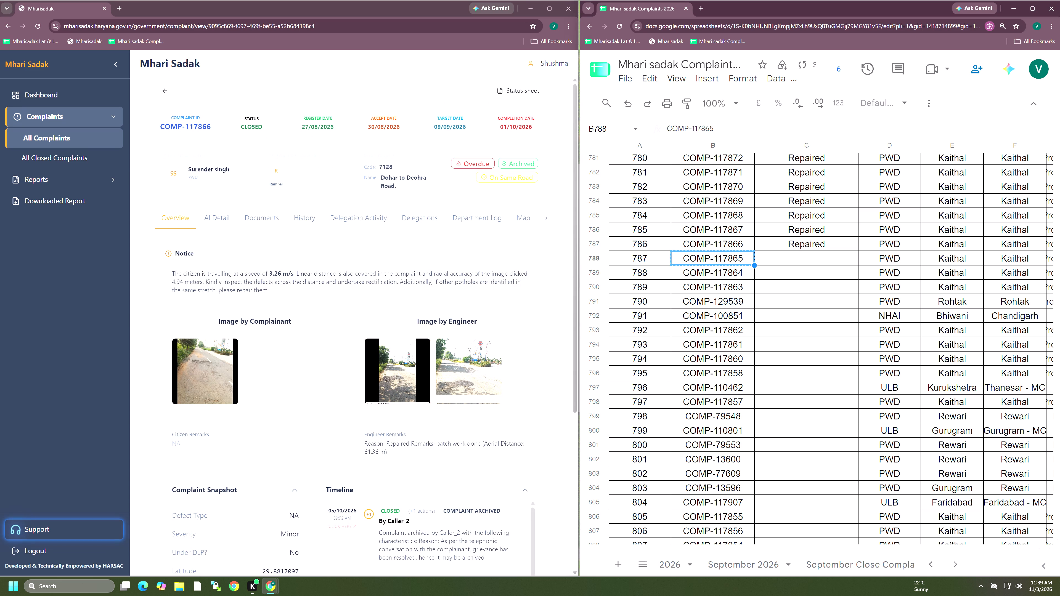
left_click(166, 90)
left_click_drag(226, 99, 199, 110)
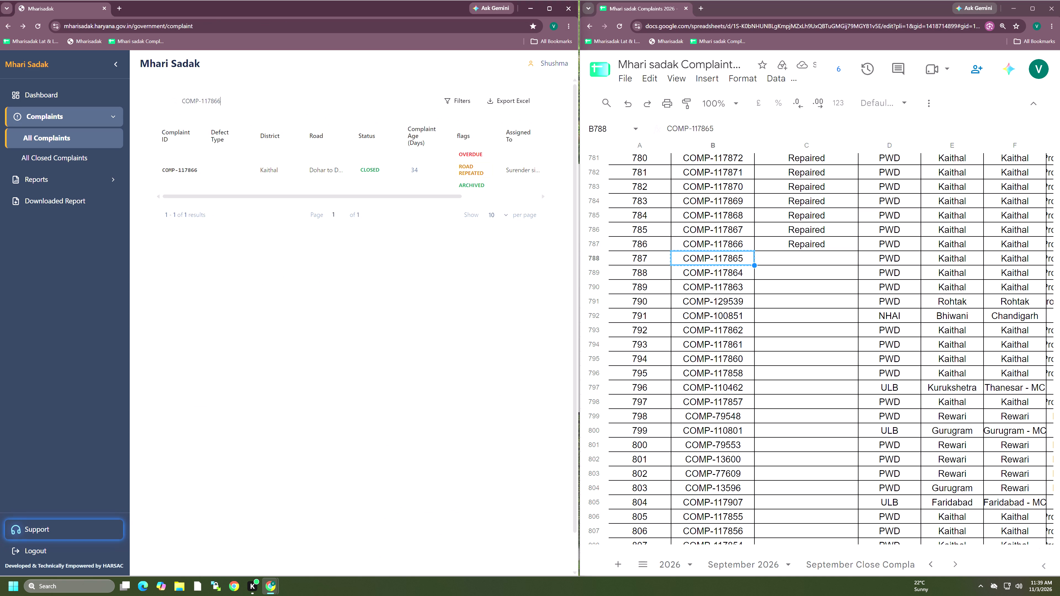
left_click_drag(199, 110, 154, 122)
key("ctrl+v")
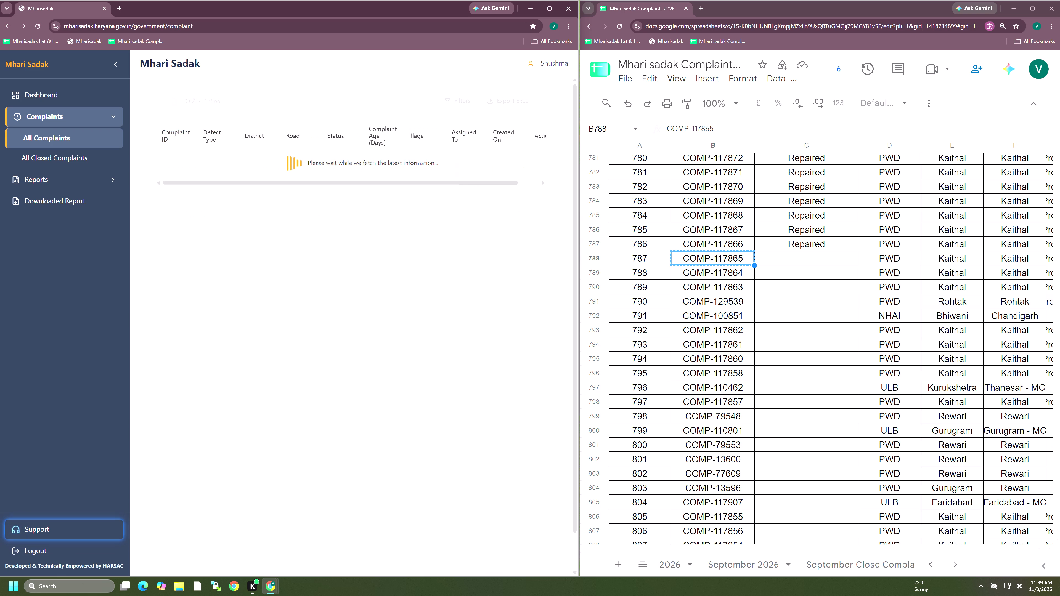
left_click(343, 177)
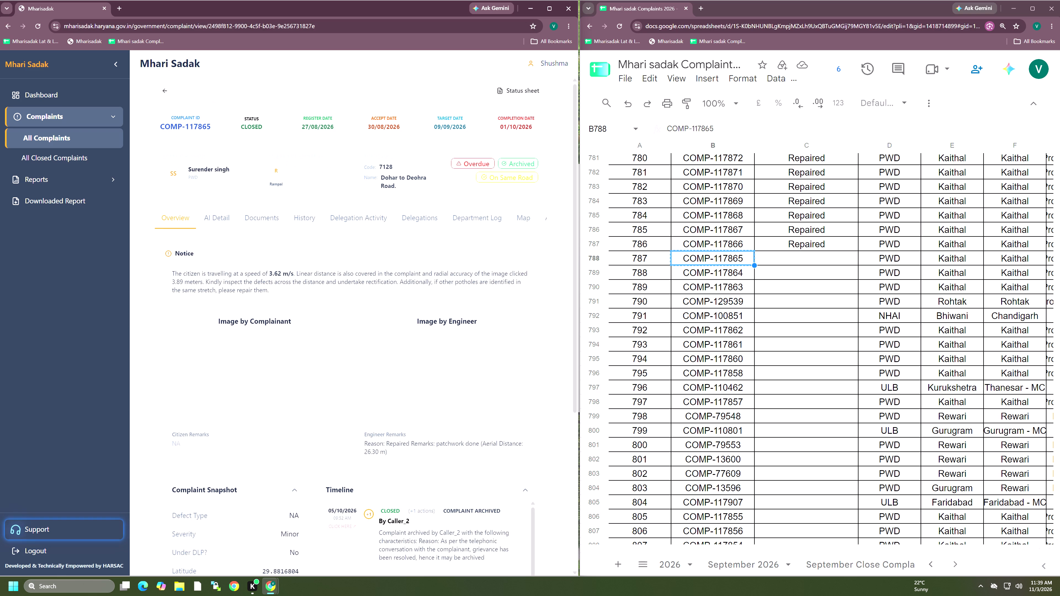
left_click(798, 260)
key("ctrl+d")
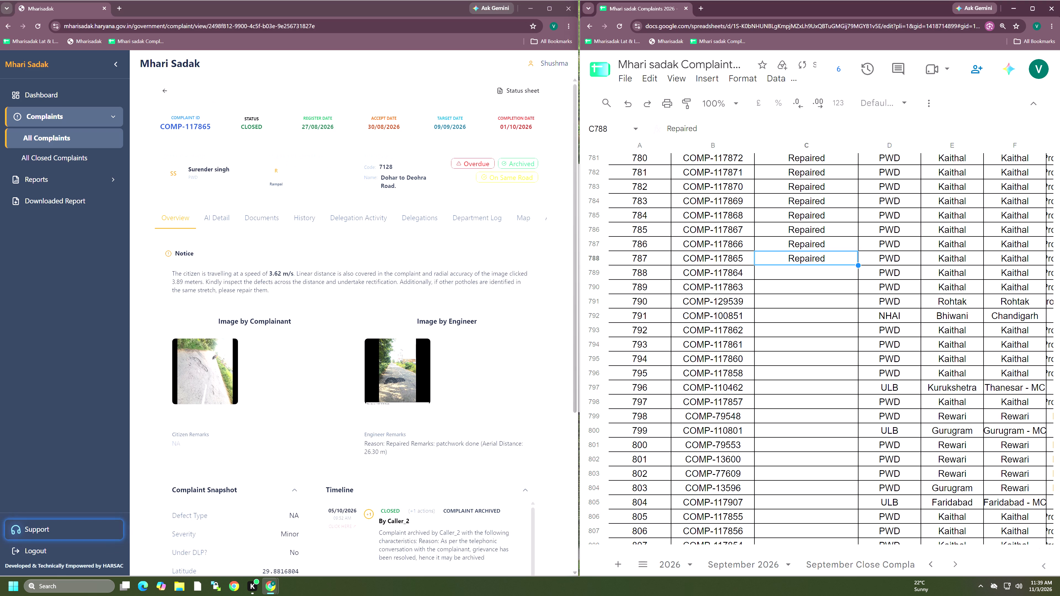
Look up COMP-117864 in the portal using its sheet ID, check the engineer remarks, and fill Repaired down into its column C cell.
left_click(727, 278)
key("ctrl+c")
left_click(169, 96)
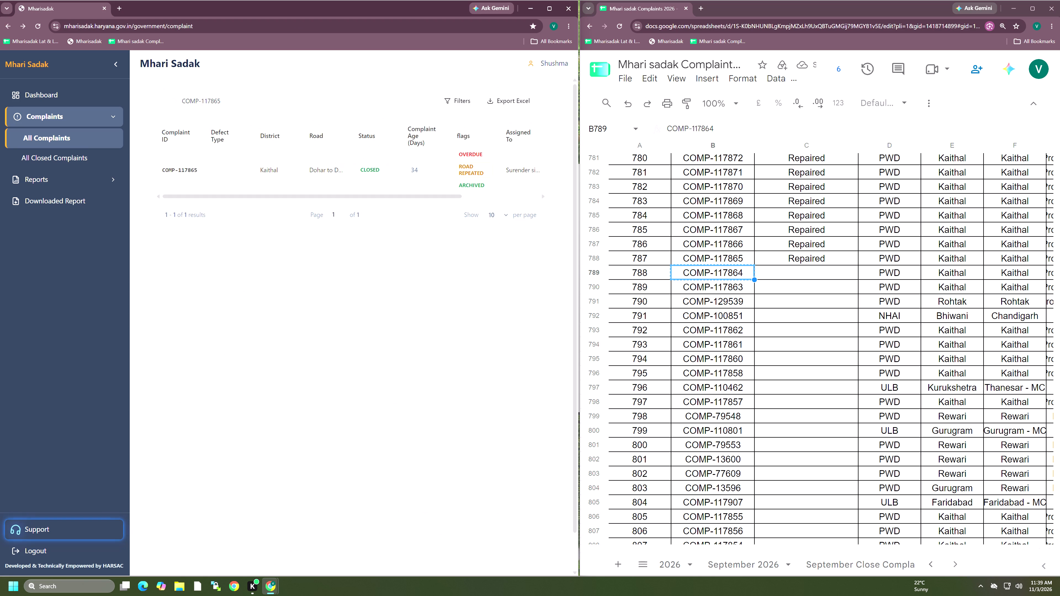
left_click_drag(232, 102, 156, 123)
key("ctrl+v")
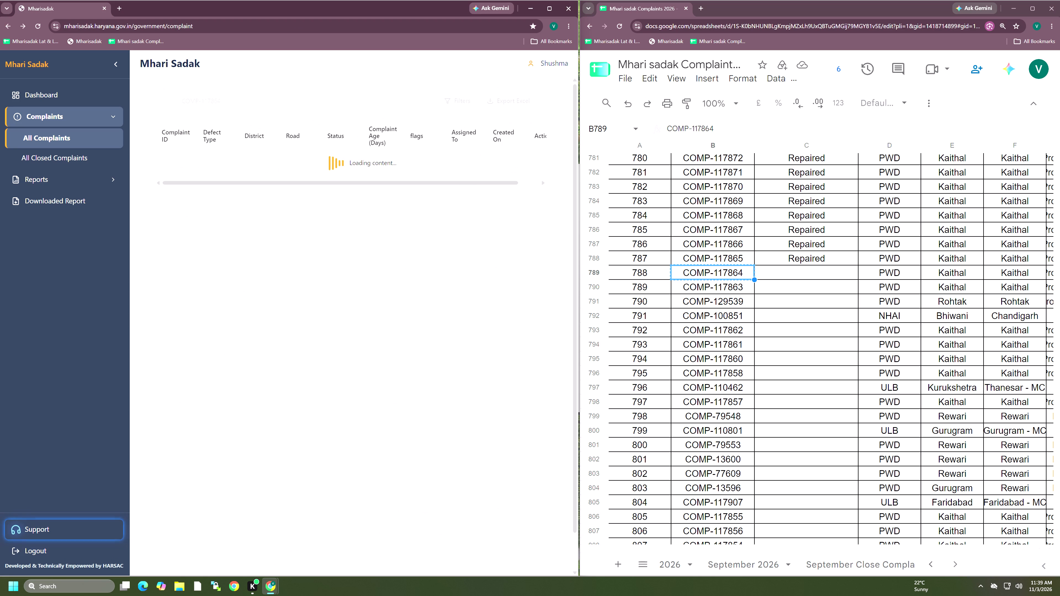
left_click(288, 171)
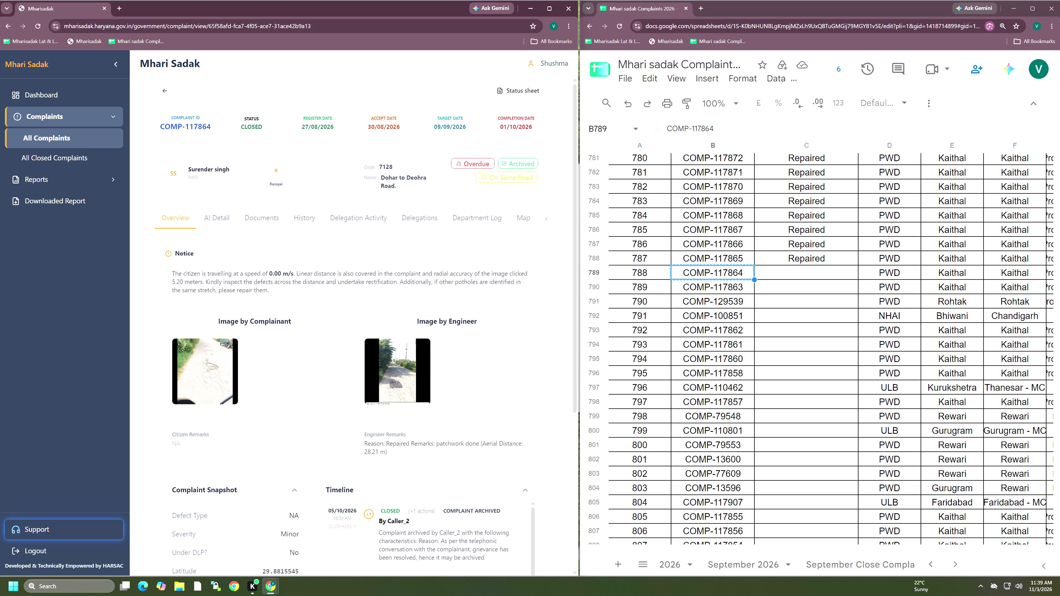
left_click(796, 276)
key("ctrl+d")
Look up COMP-117863 in the portal using its sheet ID, check the engineer remarks, and fill Repaired down into its column C cell.
left_click(725, 287)
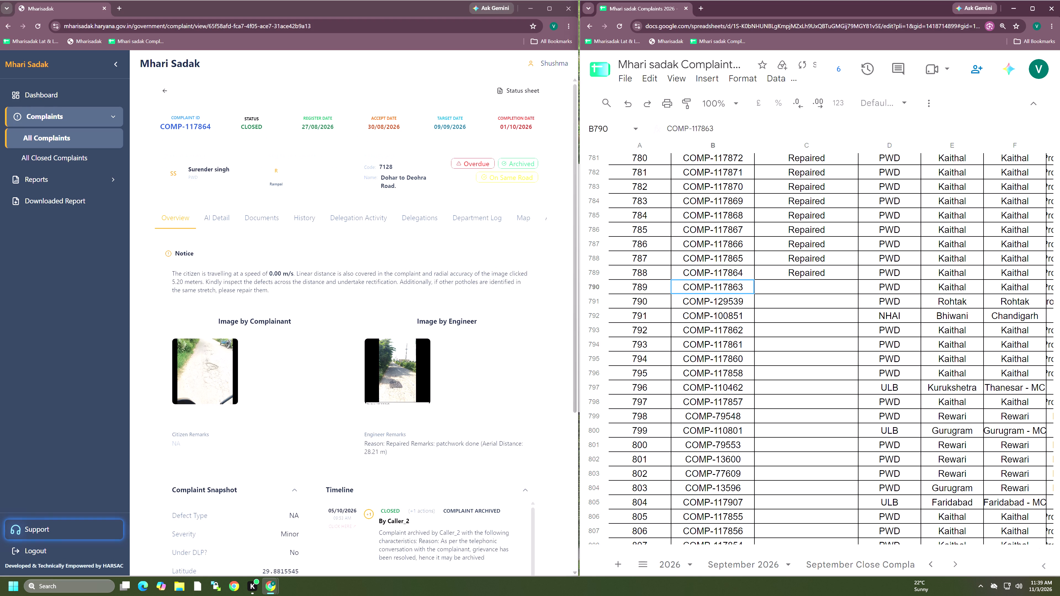
key("ctrl+c")
left_click_drag(158, 87, 161, 88)
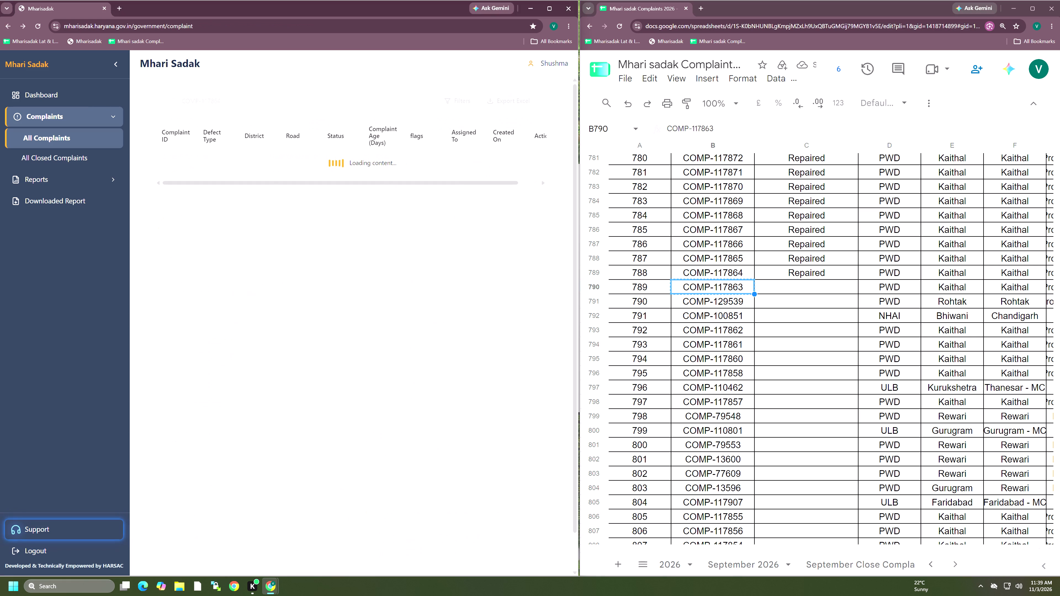
left_click_drag(228, 103, 159, 131)
key("ctrl+v")
left_click(295, 166)
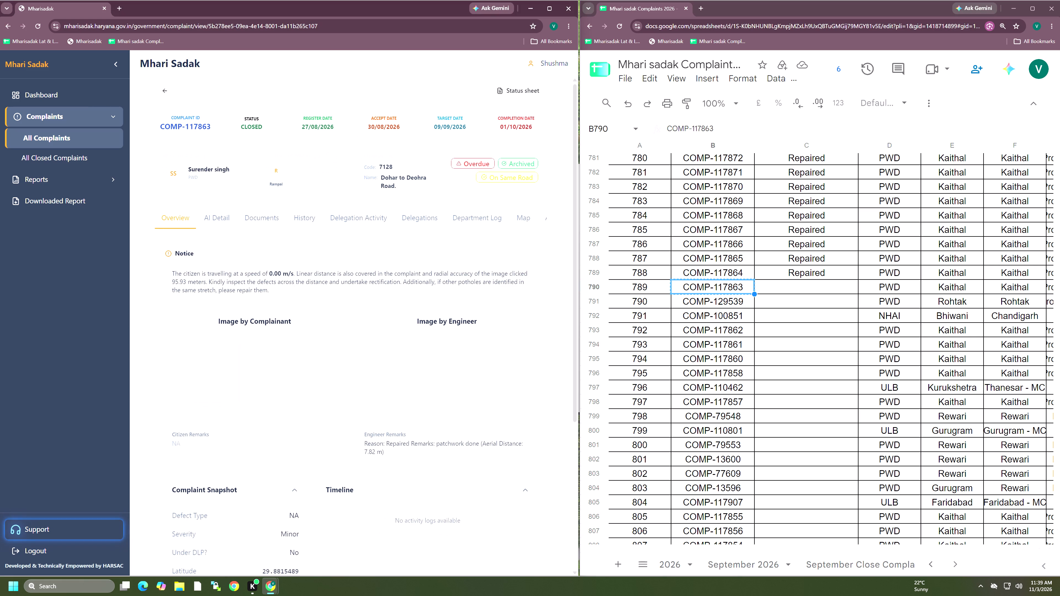
left_click(807, 292)
key("ctrl+d")
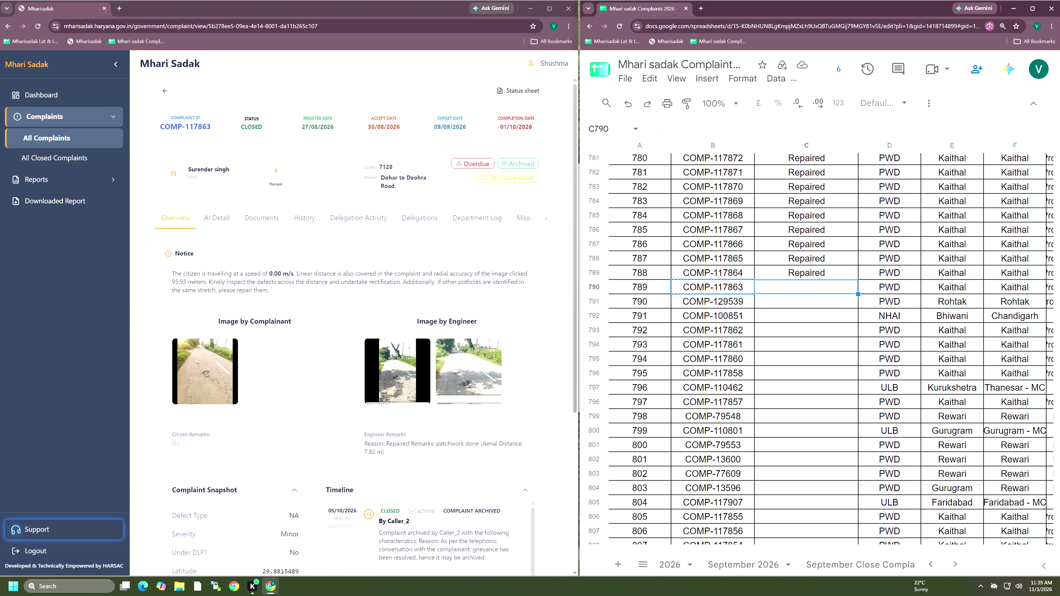
left_click(744, 301)
key("ctrl+c")
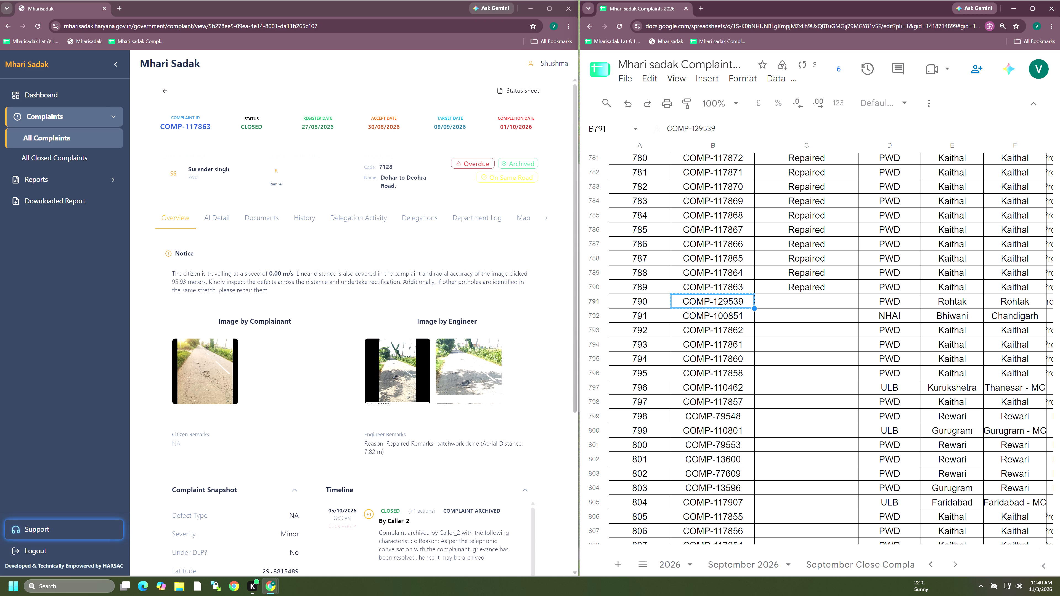
left_click(167, 89)
left_click_drag(223, 98, 219, 99)
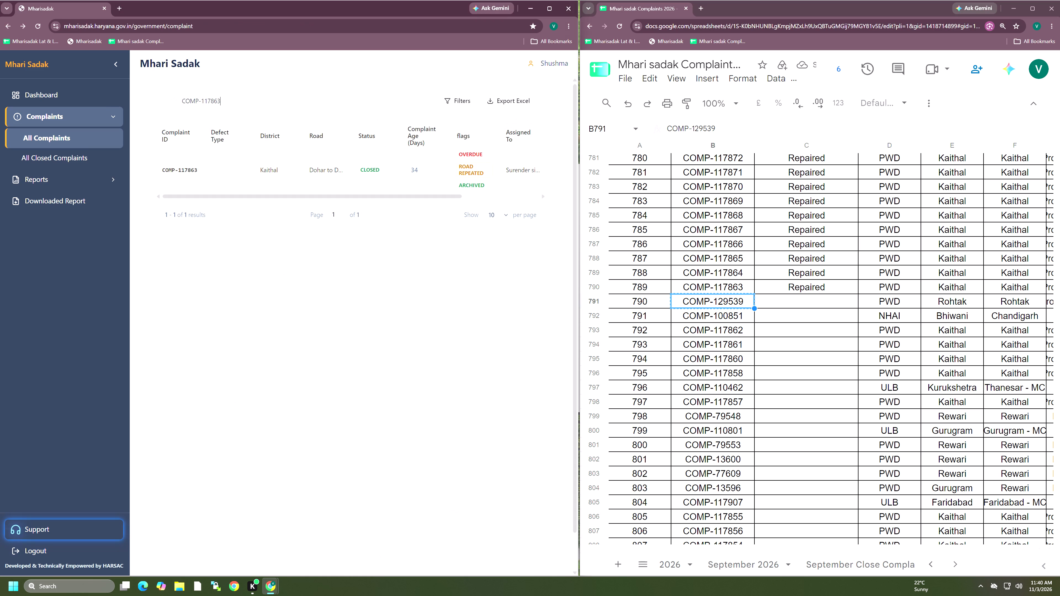
left_click_drag(219, 99, 155, 125)
key("ctrl+v")
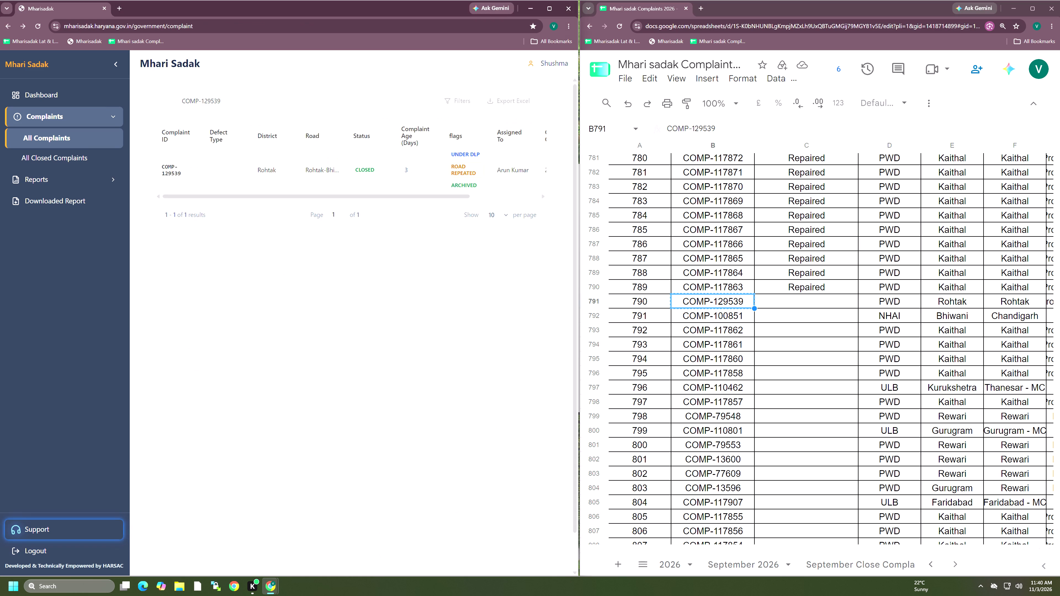
left_click(312, 172)
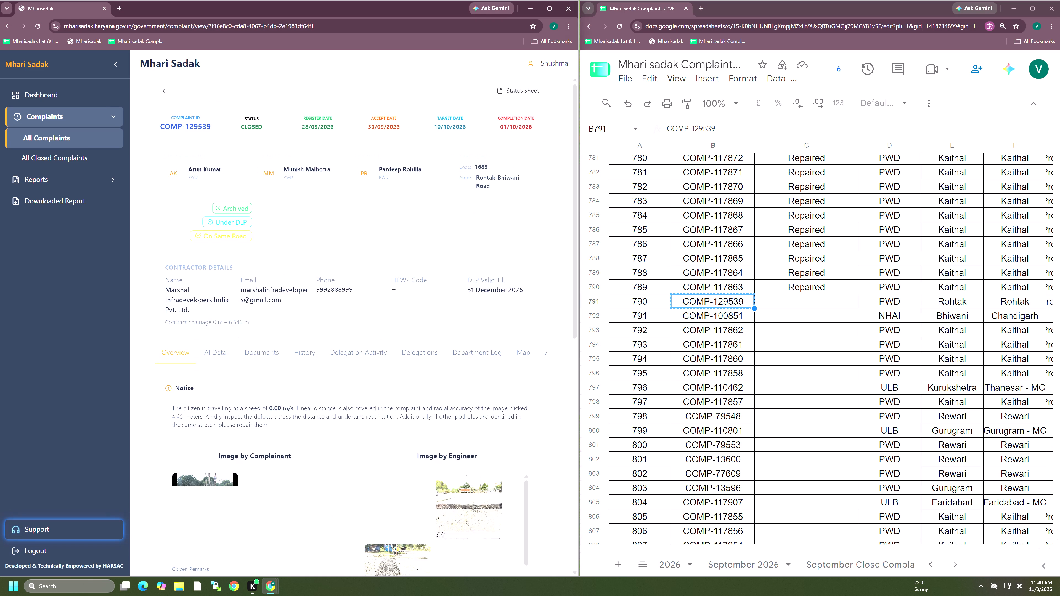
scroll(467, 353, "down", 3)
scroll(468, 355, "up", 4)
left_click(811, 305)
key("ctrl+d")
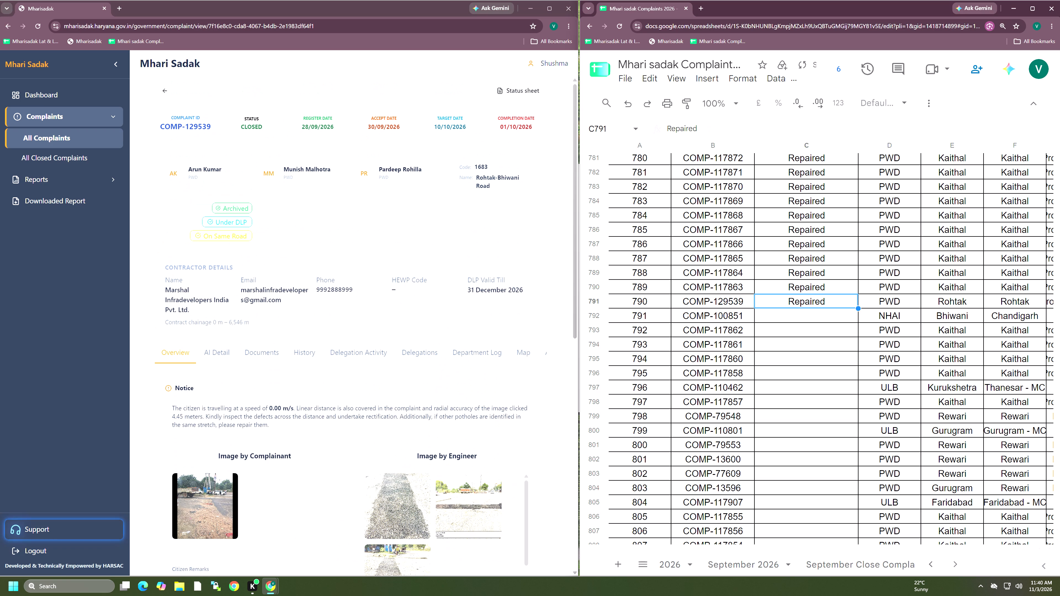
Look up COMP-100851 in the portal using its sheet ID, open its details, and fill Repaired down into its column C cell.
left_click(738, 316)
key("ctrl+c")
left_click(164, 90)
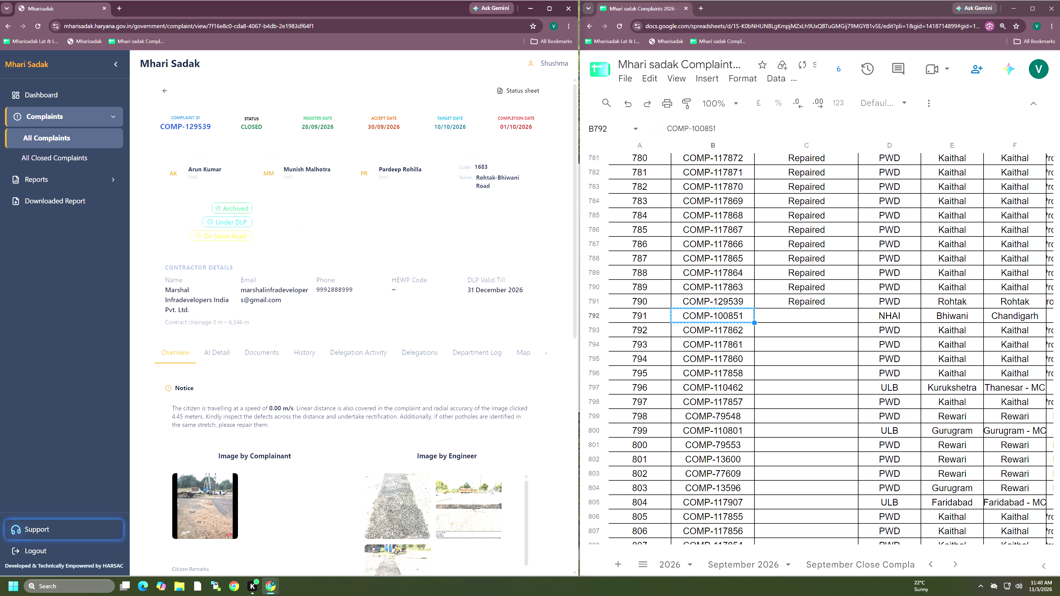
scroll(807, 269, "down", 3)
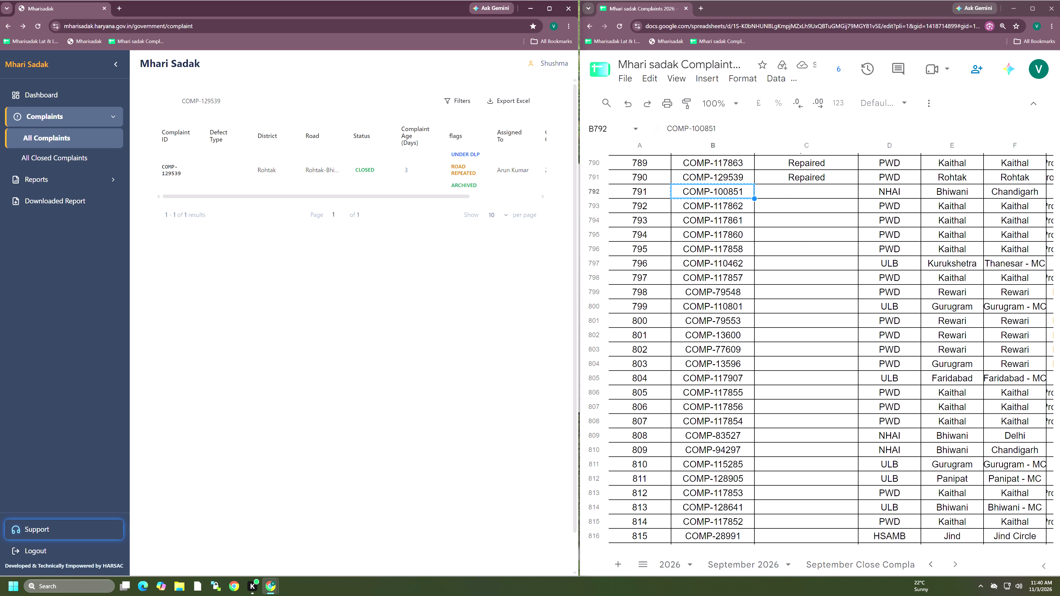
left_click_drag(223, 96, 155, 125)
key("ctrl+v")
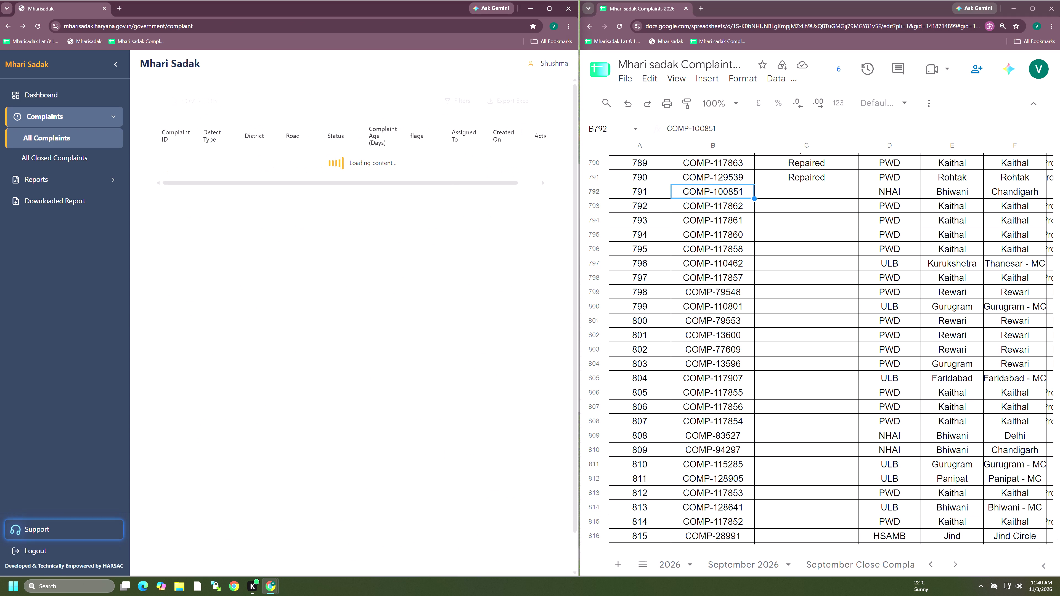
left_click(304, 170)
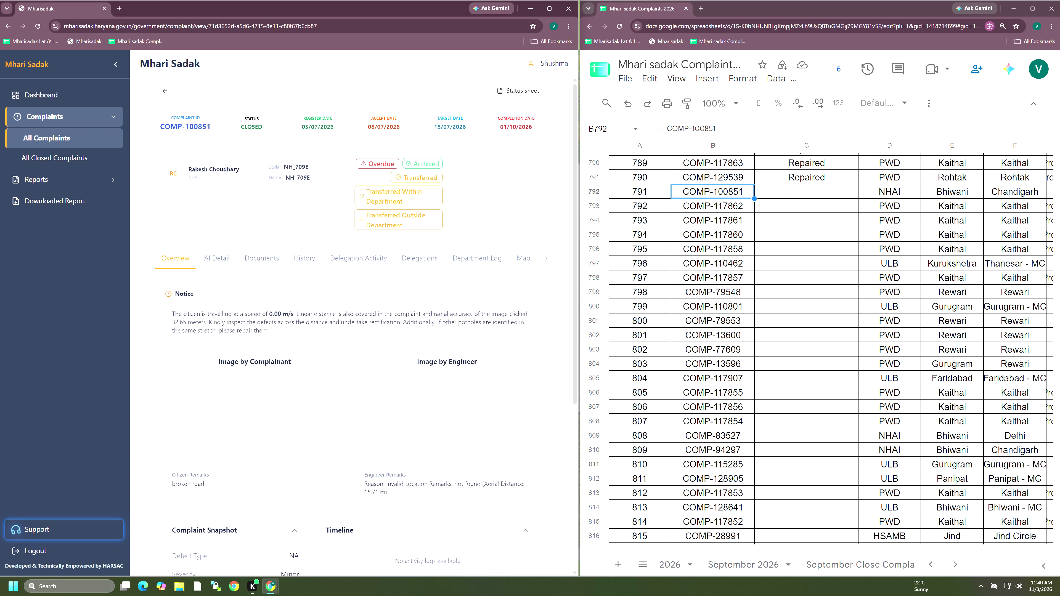
left_click(815, 196)
key("ctrl+d")
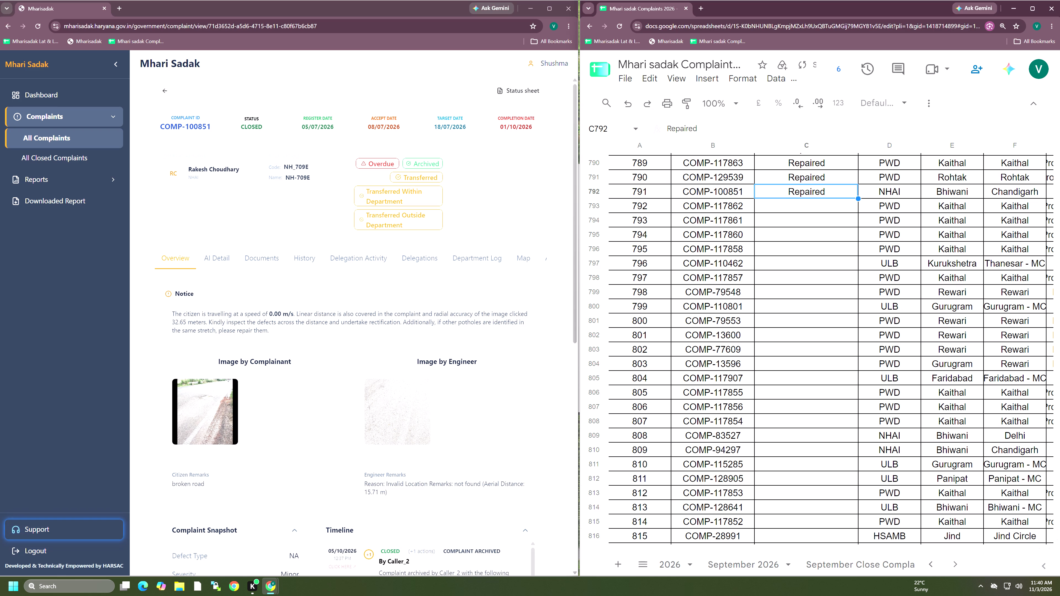
Look up COMP-117862 in the portal using its sheet ID, check the engineer remarks, and fill Repaired down into its column C cell.
left_click(740, 209)
key("ctrl+c")
left_click(161, 89)
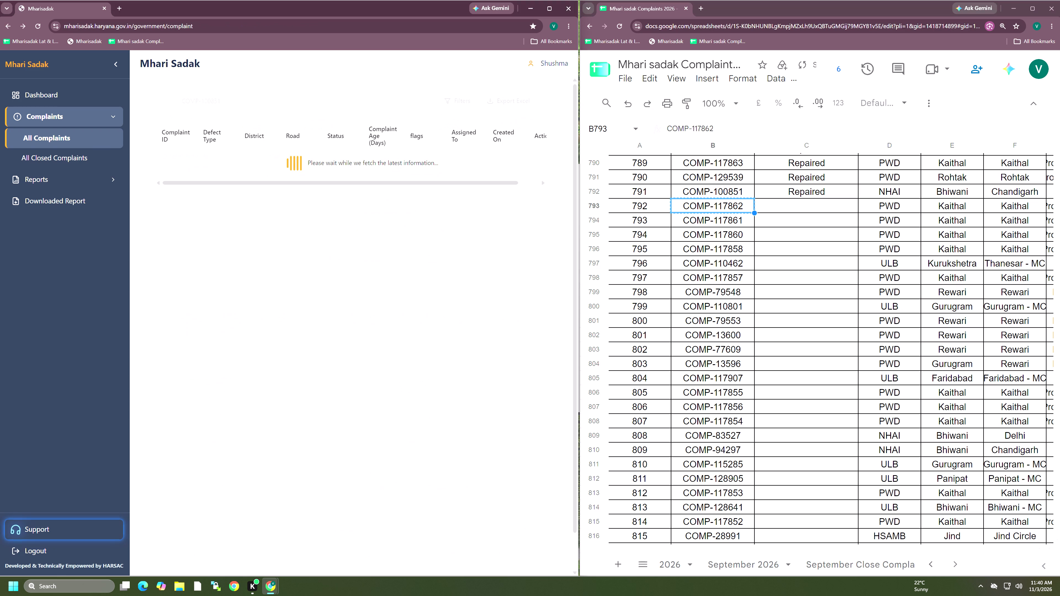
left_click_drag(222, 100, 152, 116)
key("ctrl+v")
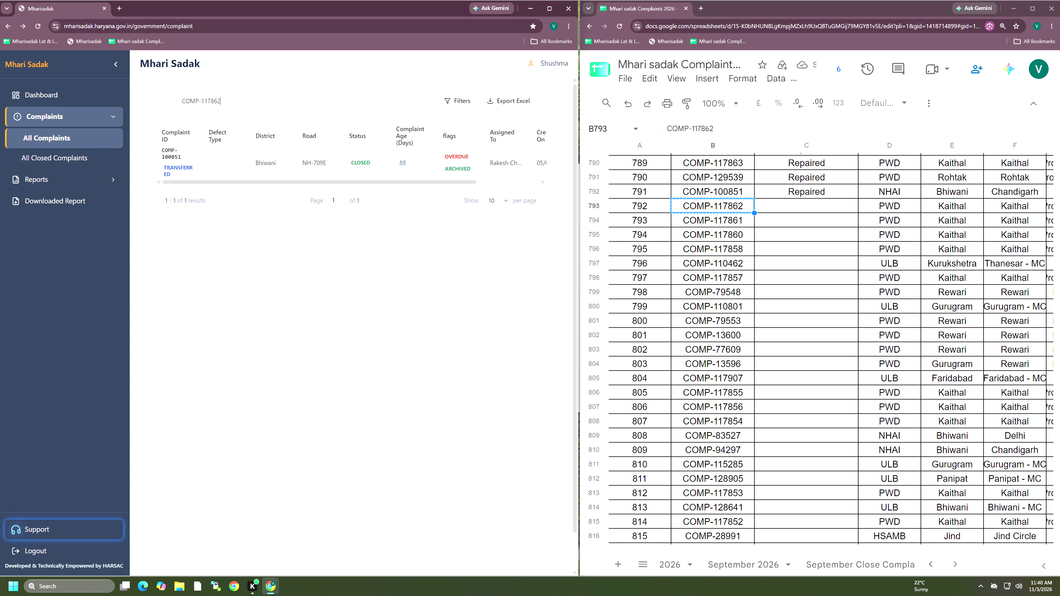
left_click(319, 165)
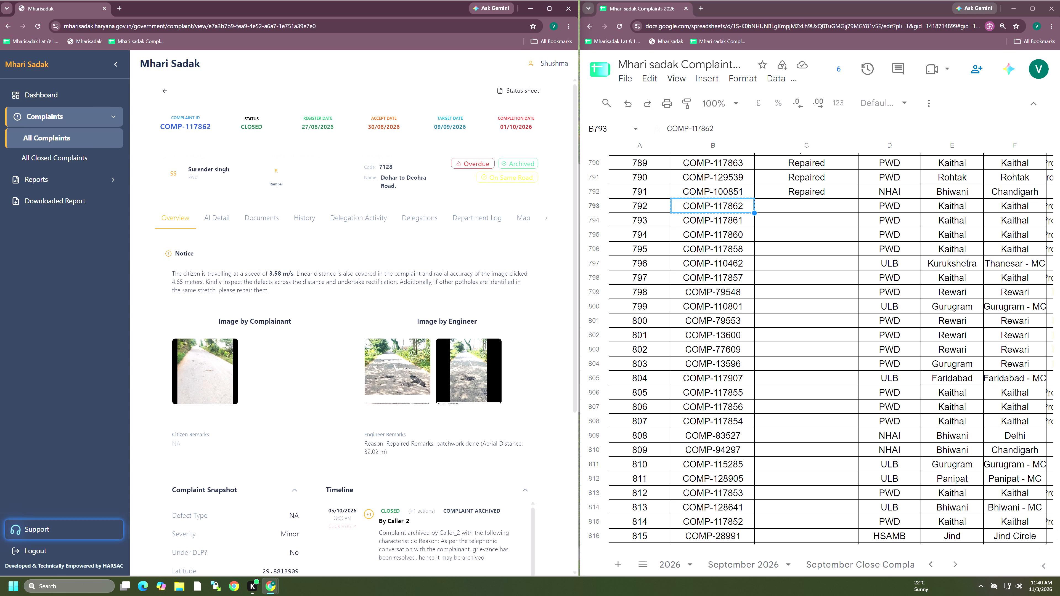
left_click(815, 210)
key("ctrl+d")
Look up COMP-117861 in the portal using its sheet ID, check the engineer remarks, and fill Repaired down into its column C cell.
left_click(749, 219)
key("ctrl+c")
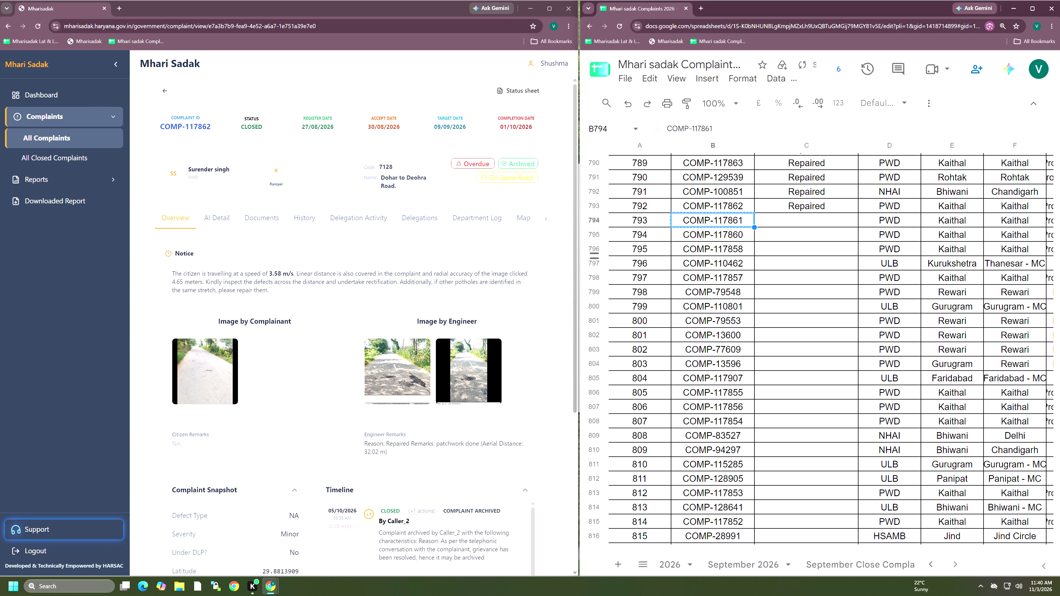
left_click(163, 93)
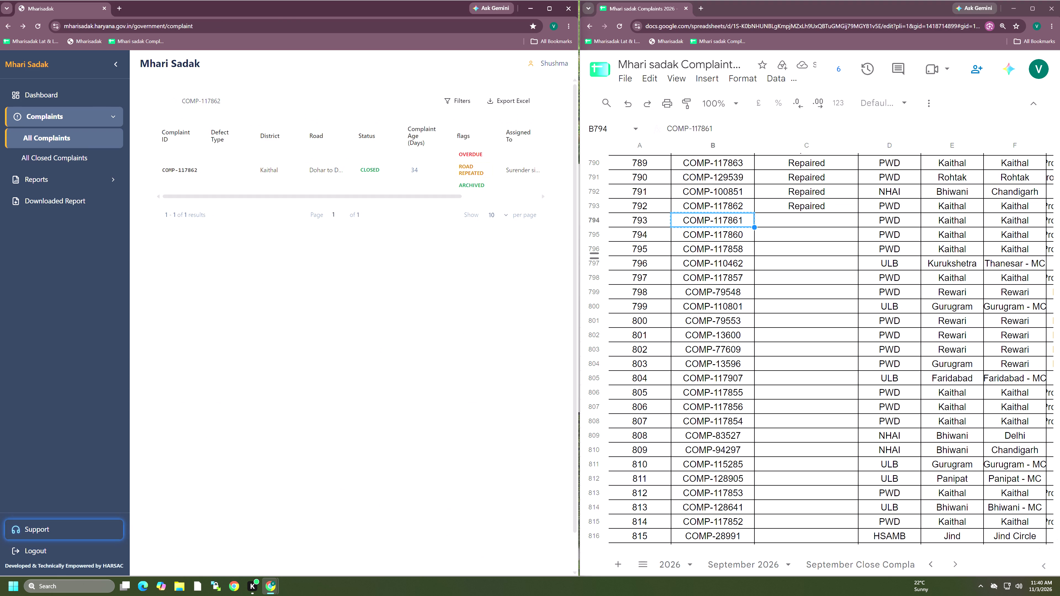
left_click_drag(226, 102, 160, 127)
key("ctrl+v")
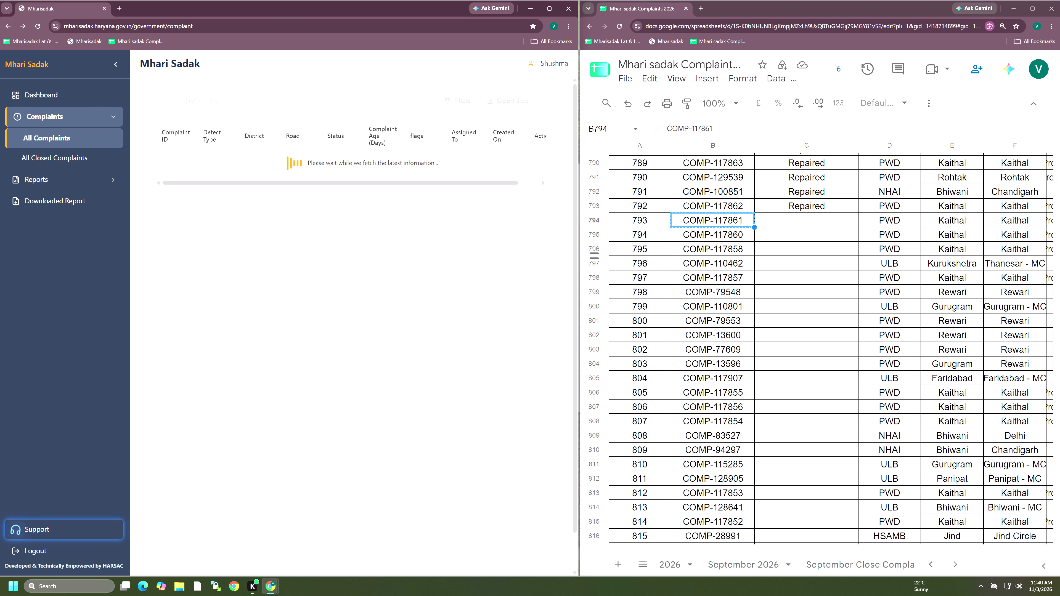
left_click(304, 173)
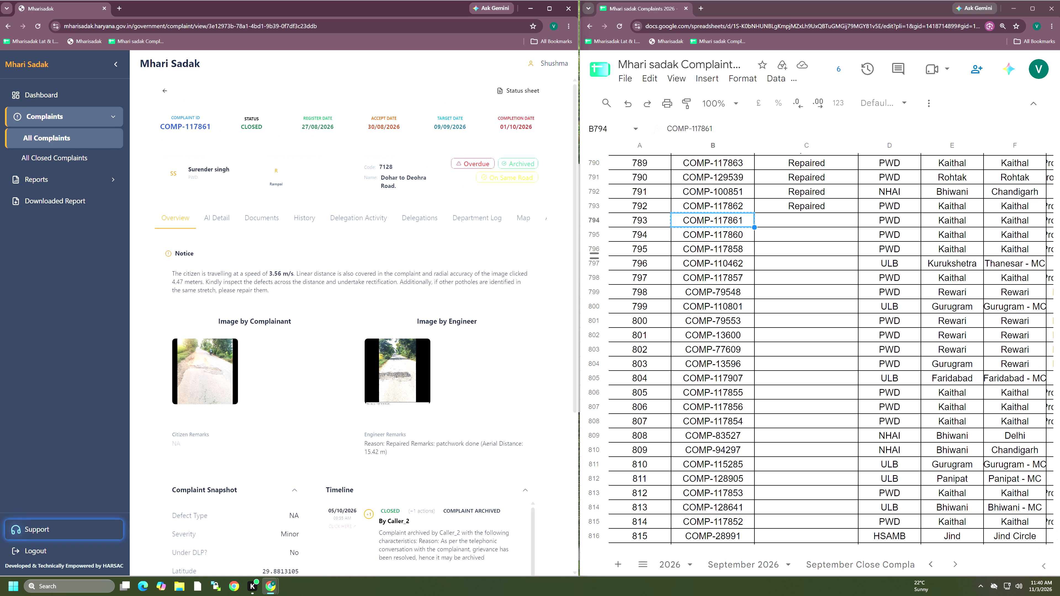
left_click(798, 222)
key("ctrl+d")
left_click(725, 233)
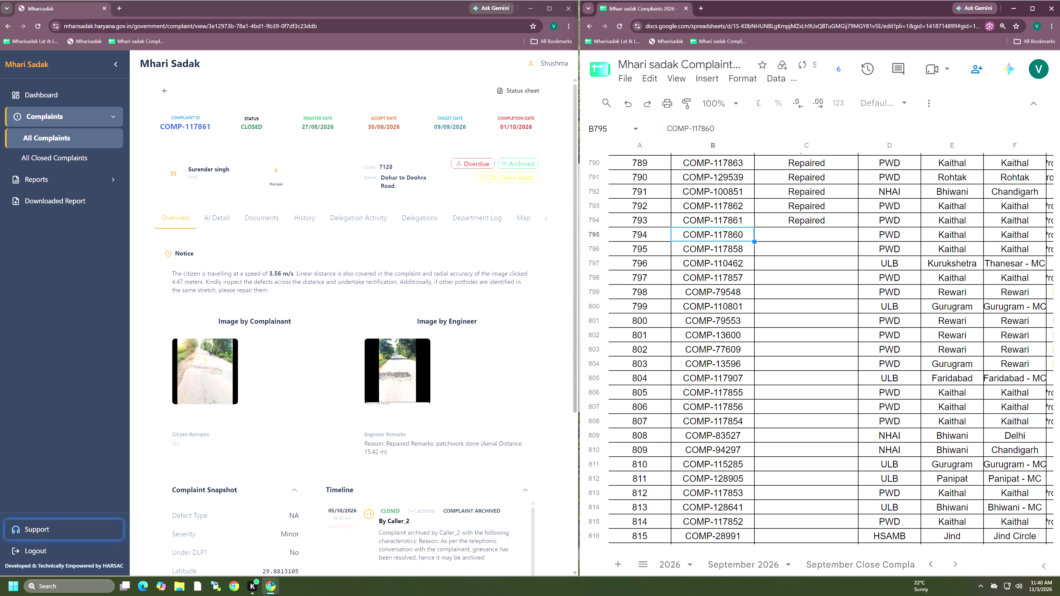
key("ctrl+c")
left_click(169, 97)
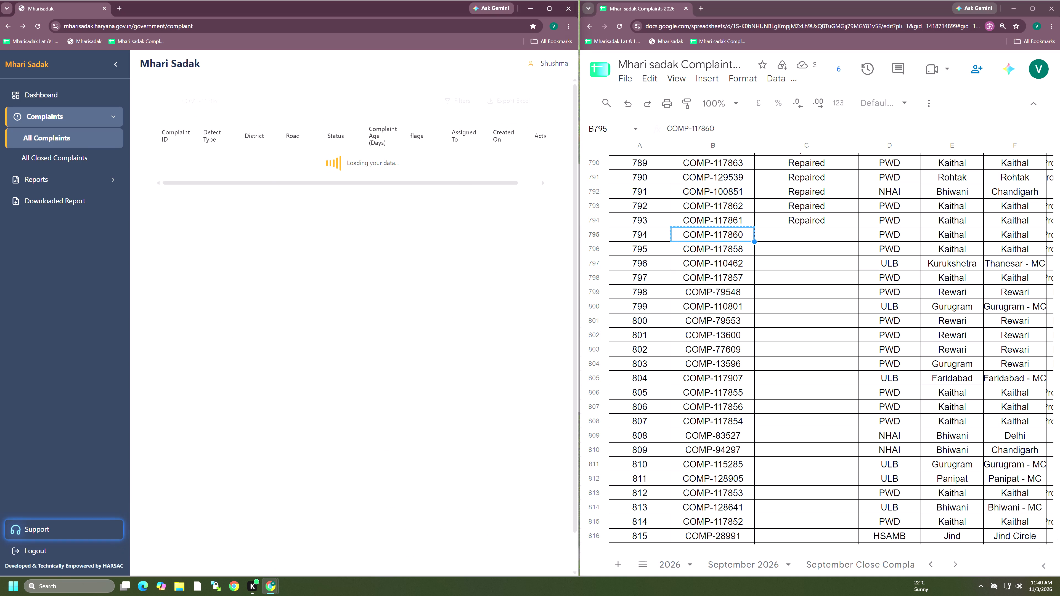
left_click_drag(231, 105, 152, 135)
key("ctrl+v")
left_click(304, 170)
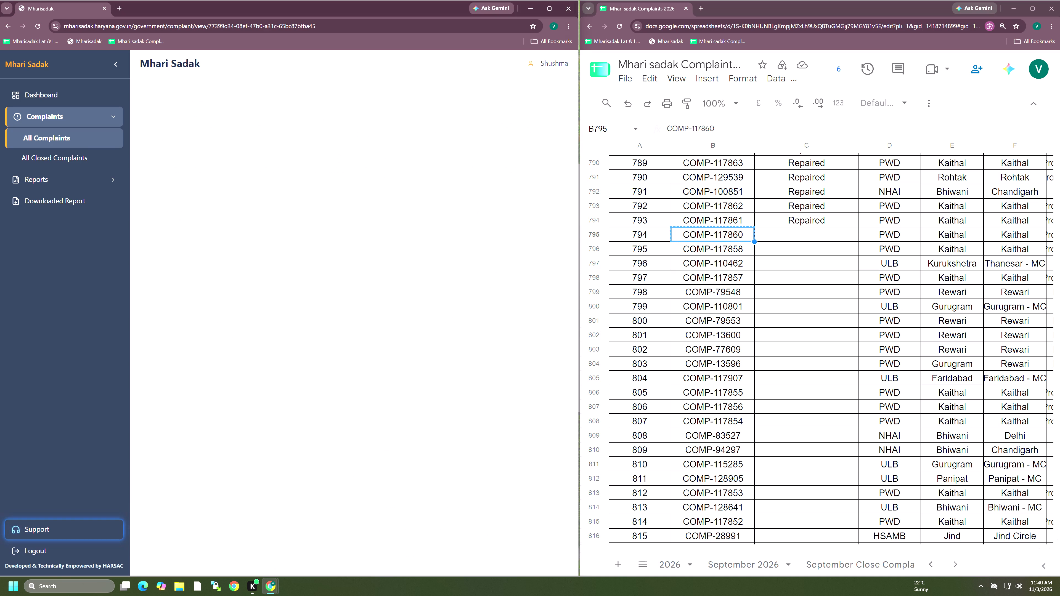
left_click(799, 240)
key("ctrl+d")
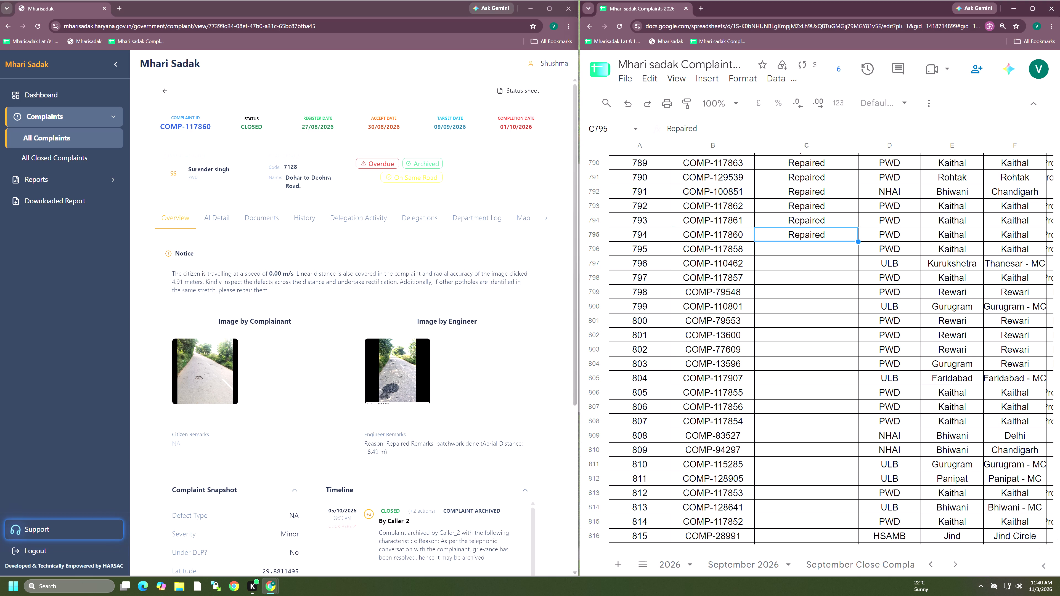
left_click(714, 262)
left_click(733, 248)
key("ctrl+c")
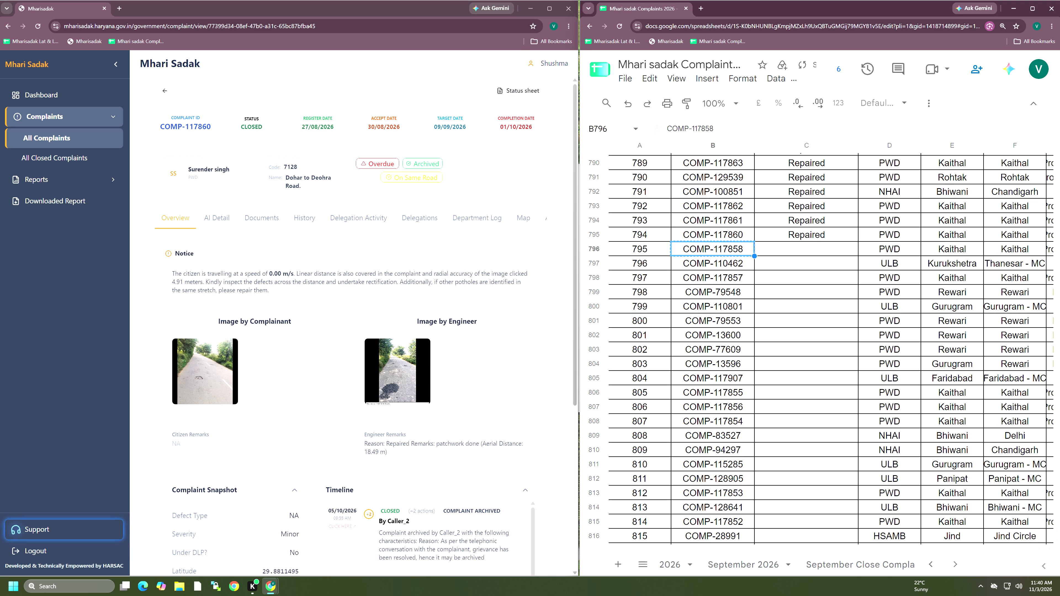
left_click(166, 90)
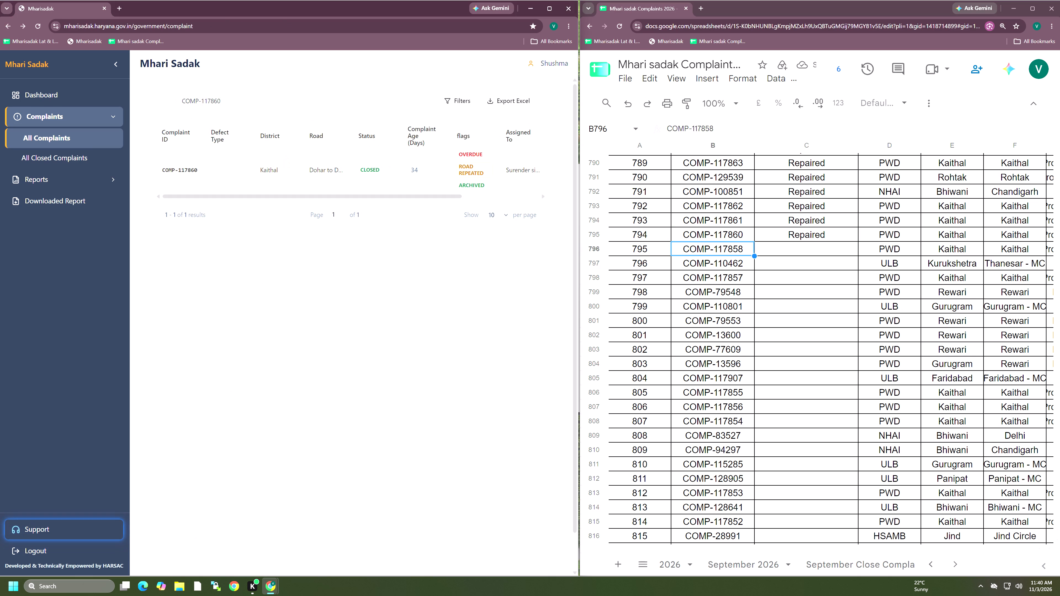
left_click_drag(224, 105, 172, 124)
key("ctrl+v")
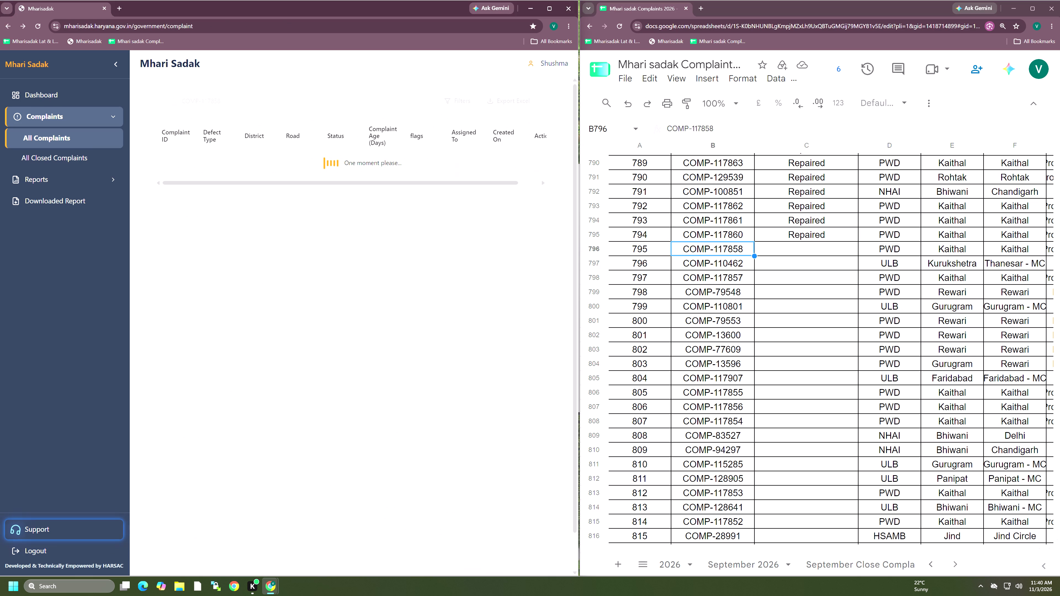
left_click(308, 165)
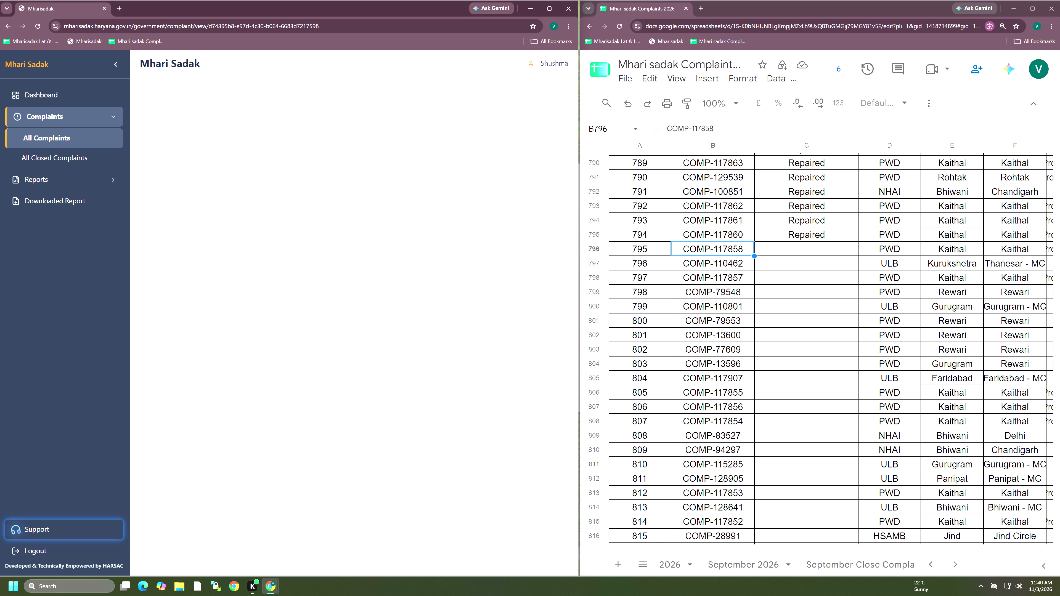
left_click(807, 247)
key("ctrl+d")
left_click(737, 264)
key("ctrl+c")
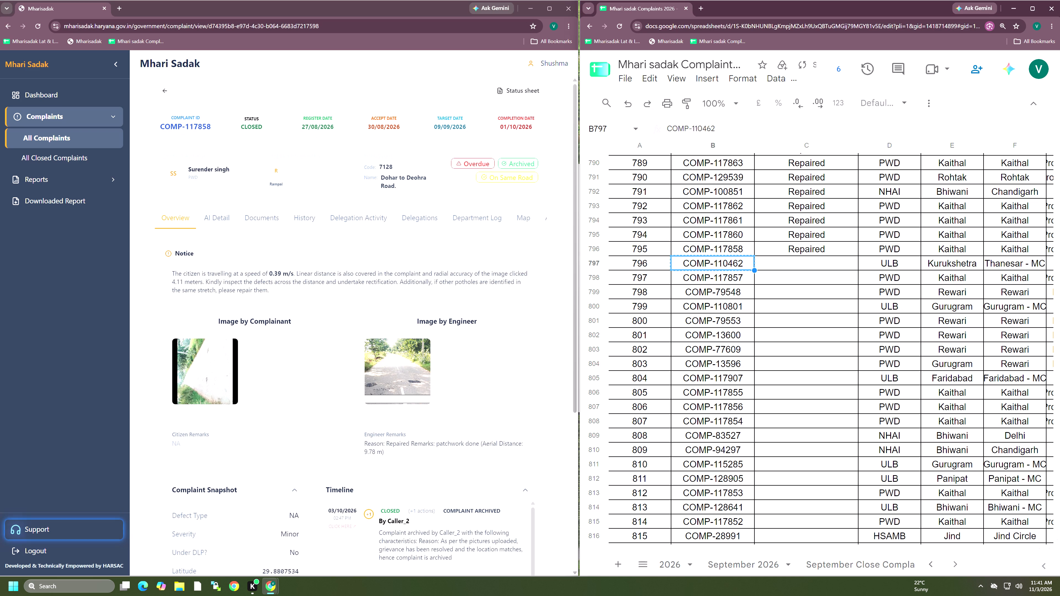
left_click(162, 92)
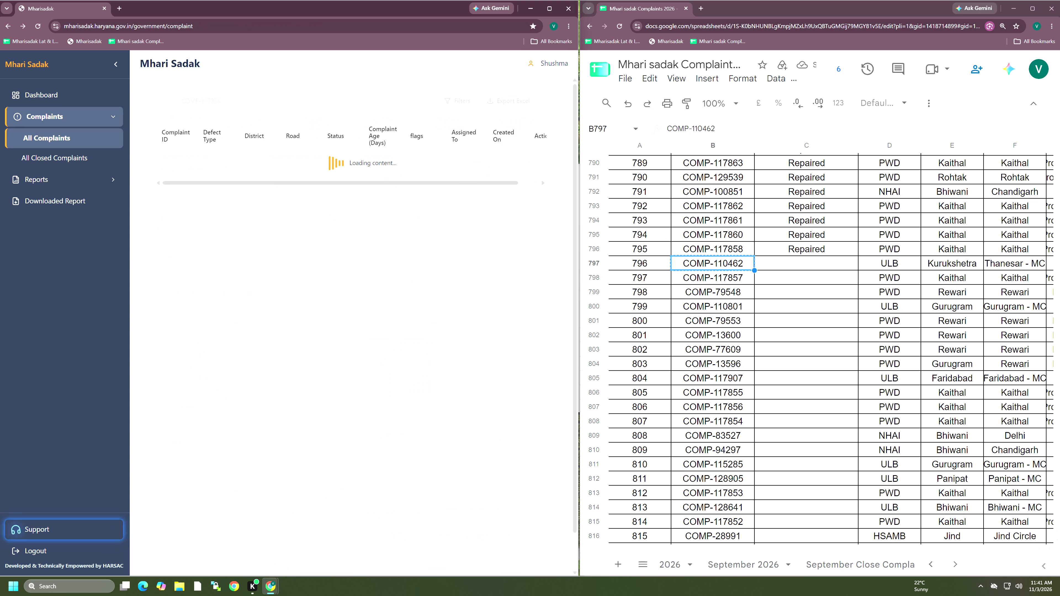
left_click_drag(230, 99, 155, 132)
key("ctrl+v")
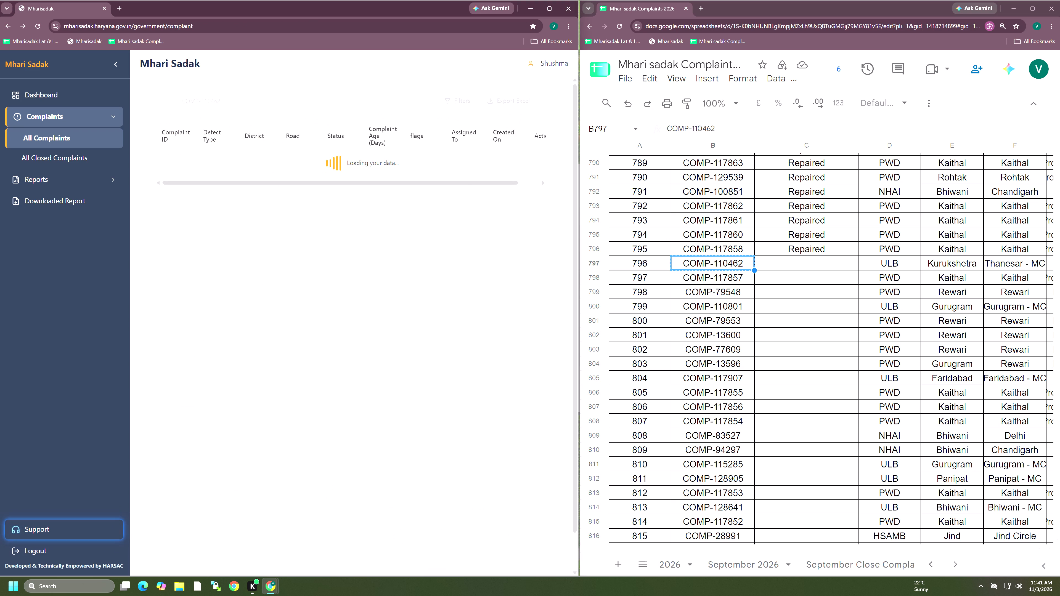
left_click(285, 166)
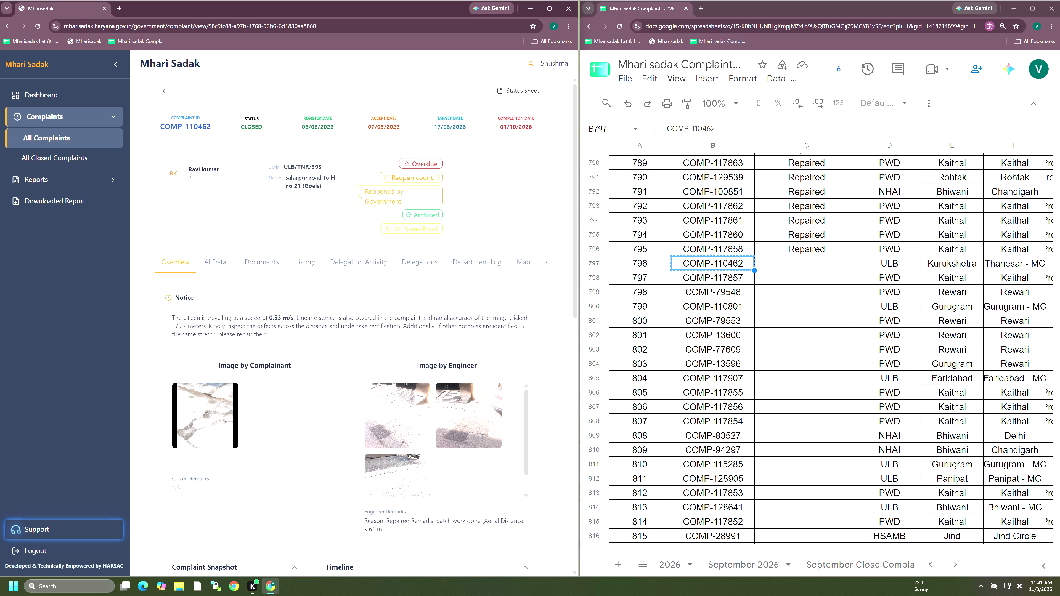
left_click(820, 261)
key("ctrl+d")
Look up COMP-117857 in the portal using its sheet ID, check the engineer remarks, and fill Repaired down into its column C cell.
left_click(736, 277)
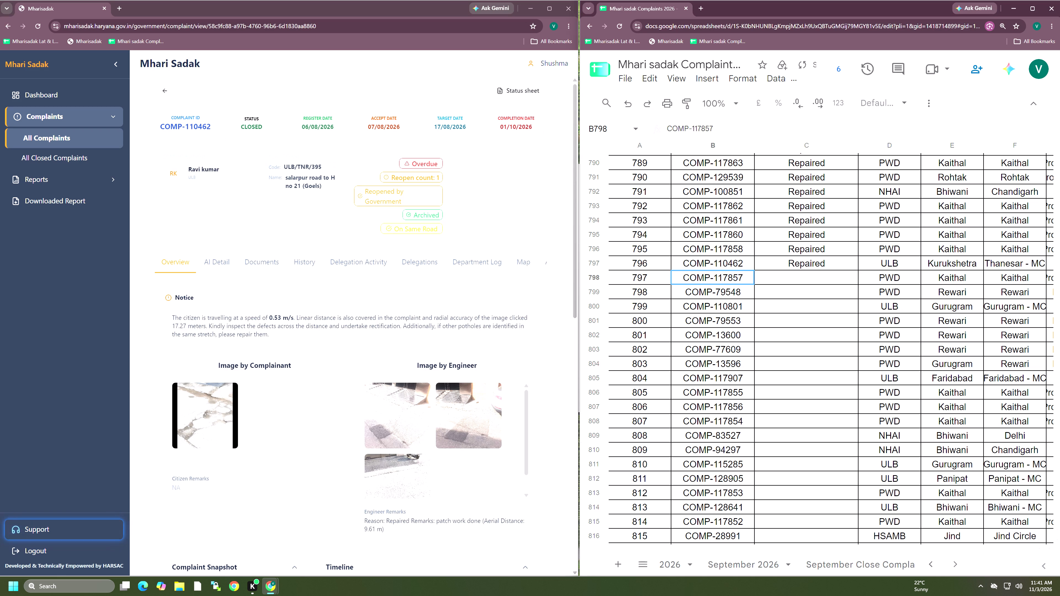
key("ctrl+c")
left_click(168, 91)
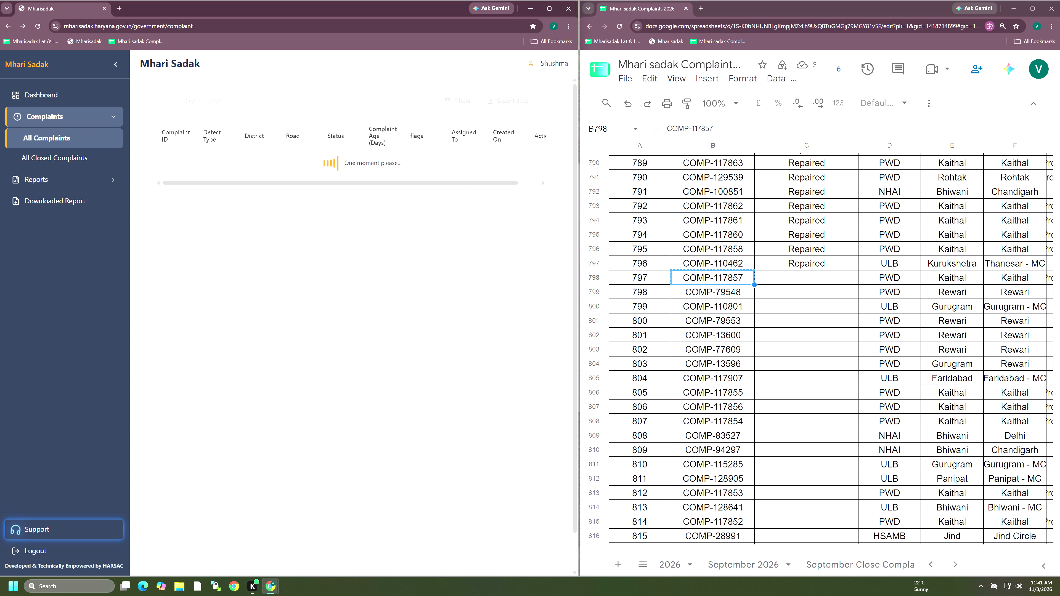
left_click_drag(226, 102, 147, 132)
key("ctrl+v")
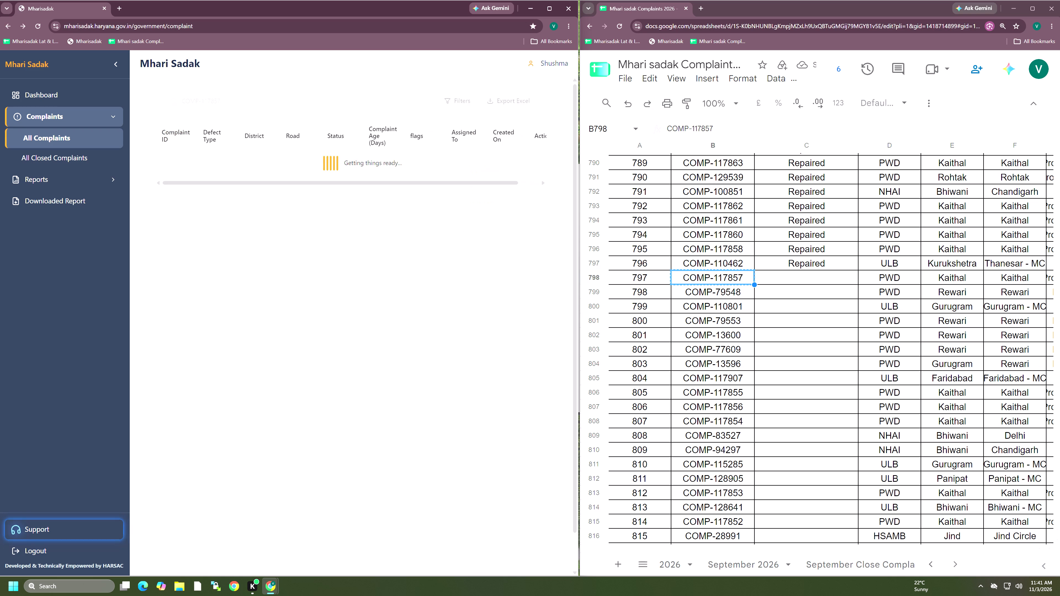
left_click(289, 177)
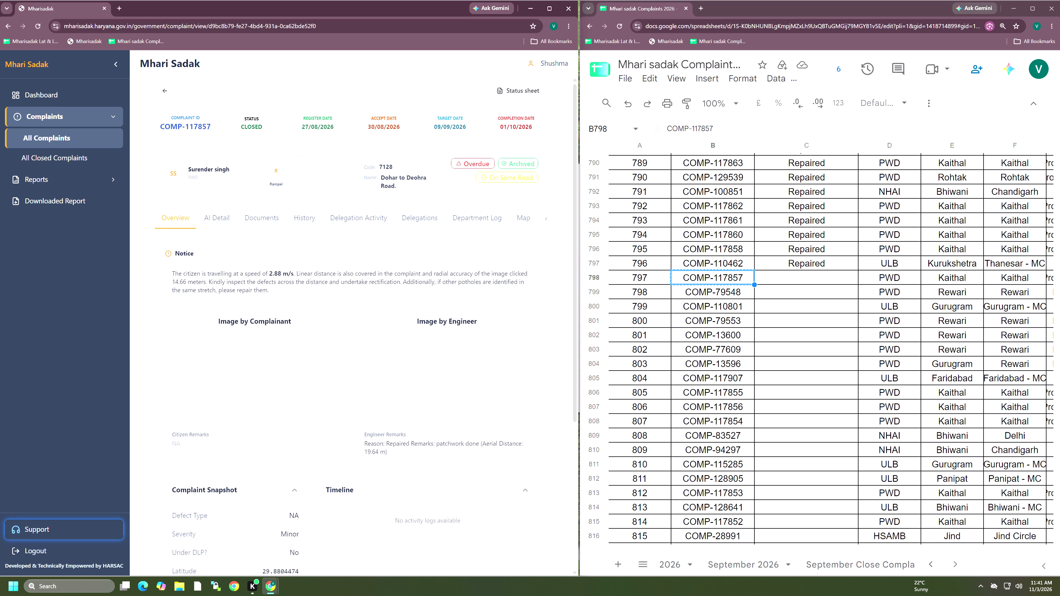
left_click(797, 275)
key("ctrl+d")
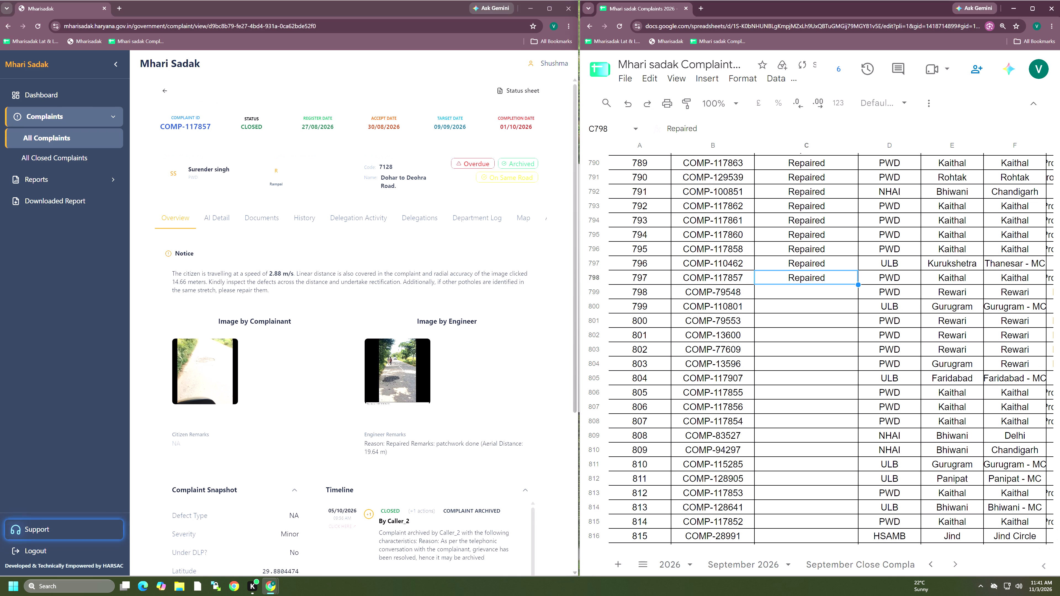
left_click(725, 291)
key("ctrl+c")
left_click(164, 90)
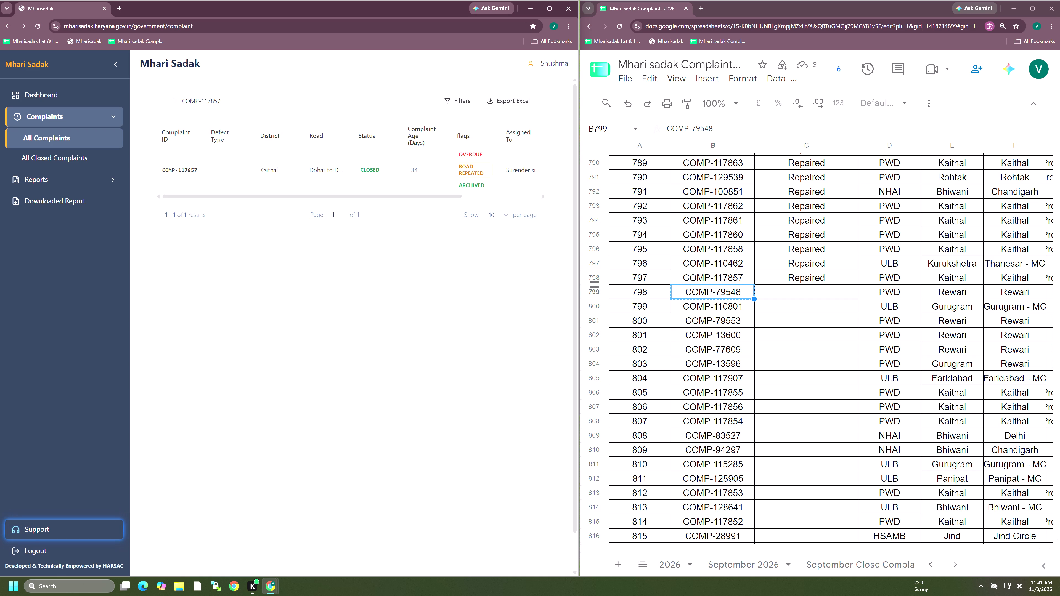
left_click_drag(227, 101, 140, 134)
key("ctrl+v")
scroll(780, 288, "down", 2)
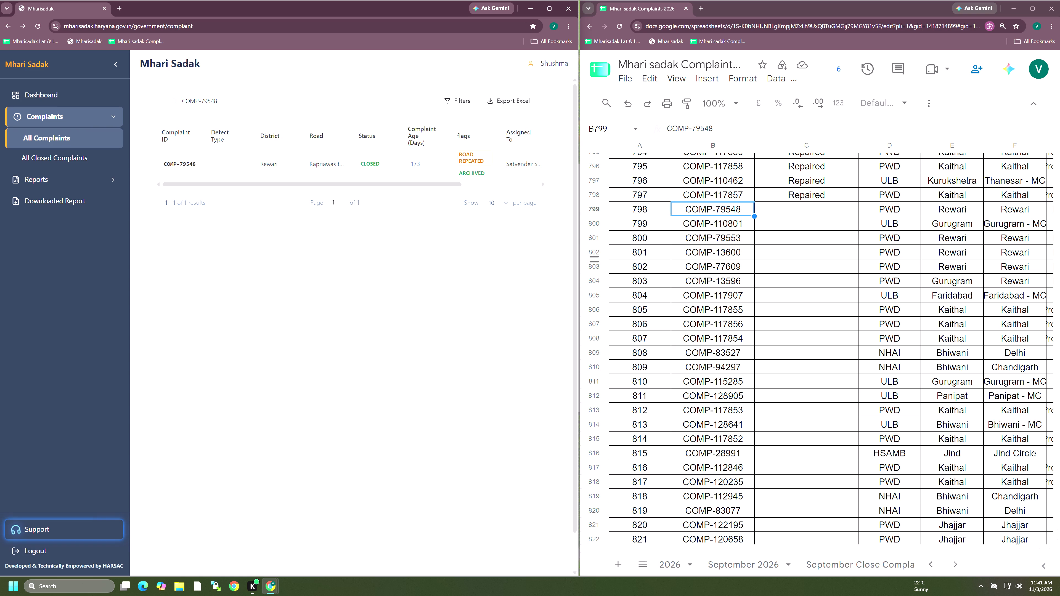
left_click(305, 174)
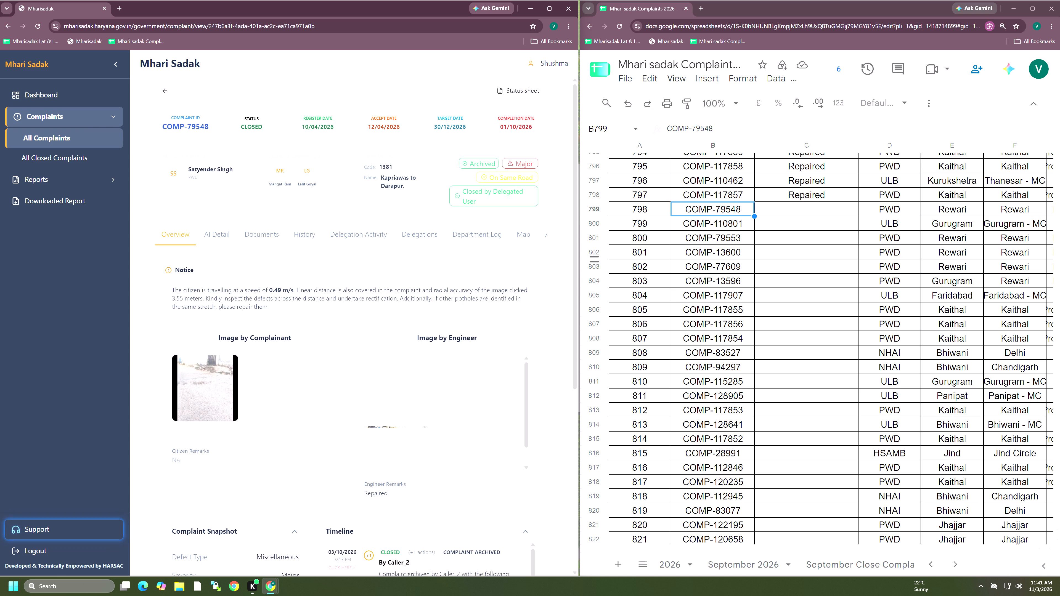
left_click(800, 209)
key("ctrl+d")
Look up COMP-110801 in the portal using its sheet ID, open its details, and fill Repaired down into its column C cell.
left_click(740, 224)
key("ctrl+c")
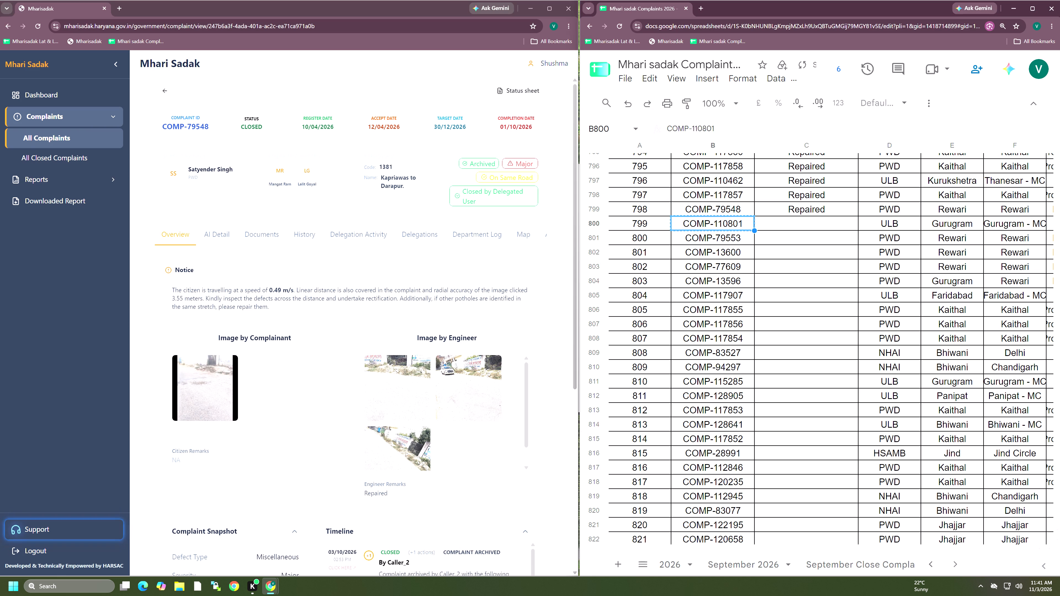
left_click(169, 89)
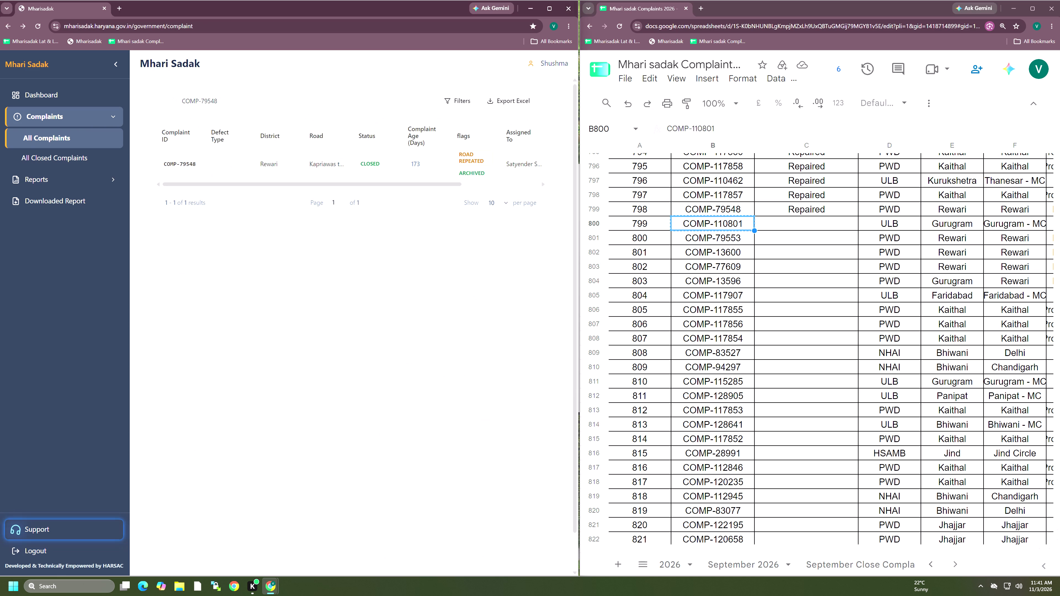
left_click_drag(221, 103, 155, 129)
key("ctrl+v")
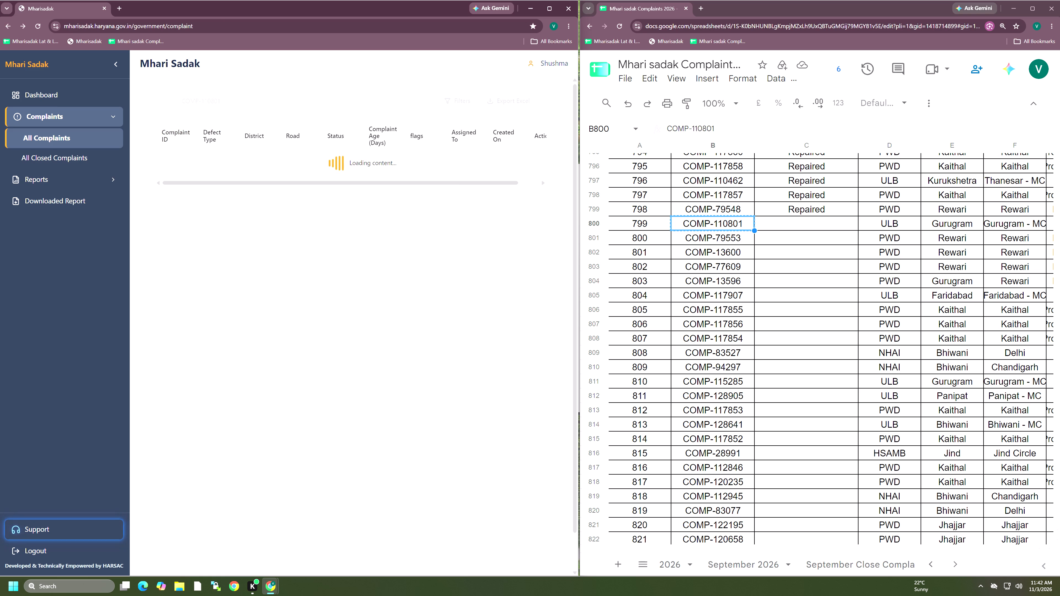
left_click(308, 160)
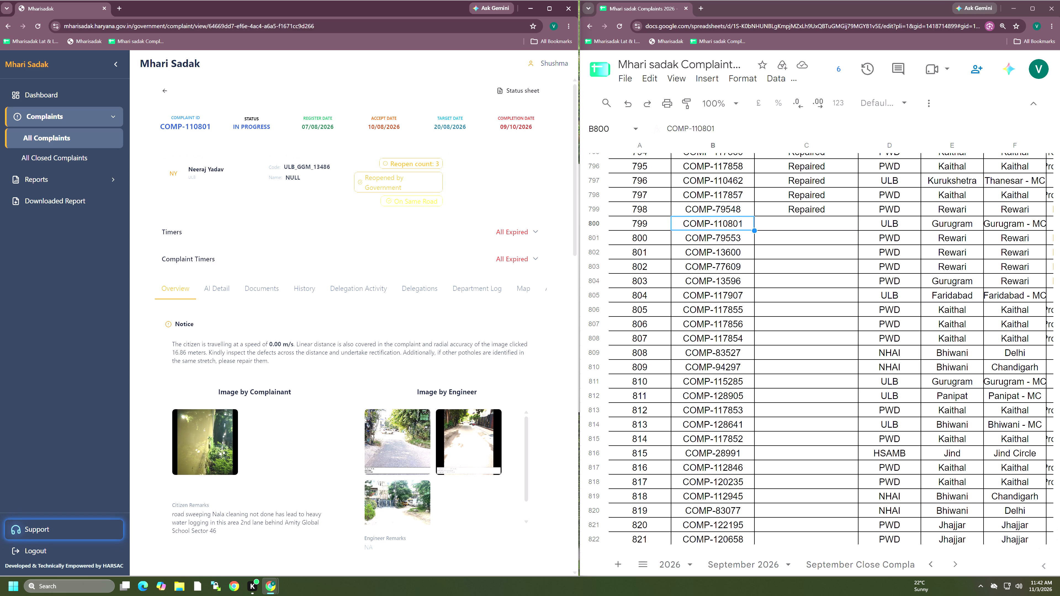
left_click(804, 223)
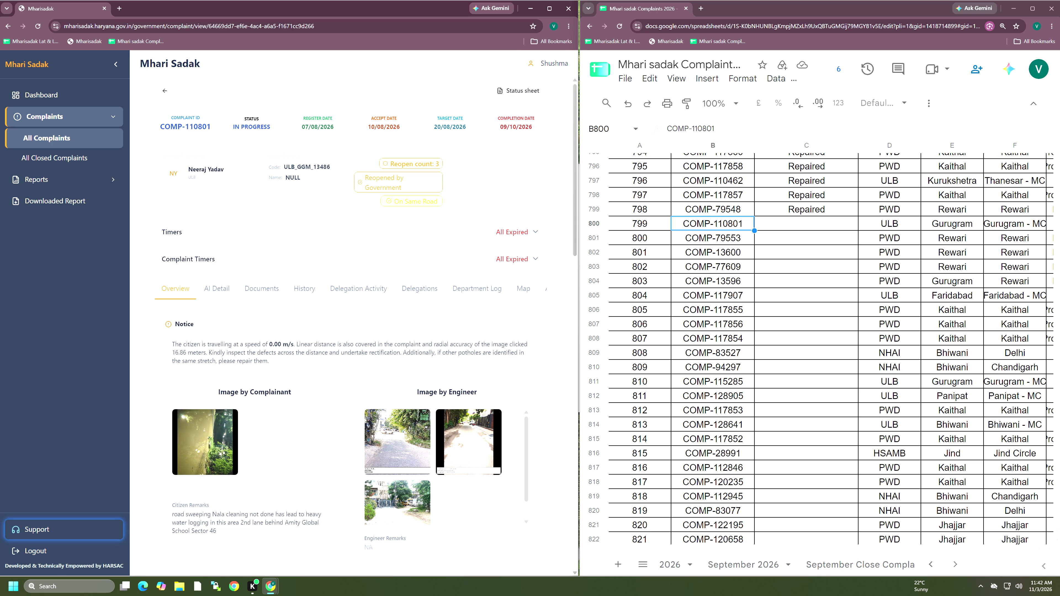
key("ctrl+d")
Look up COMP-79553 in the portal using its sheet ID, check the engineer remarks, and fill Repaired down into its column C cell.
left_click(737, 239)
key("ctrl+c")
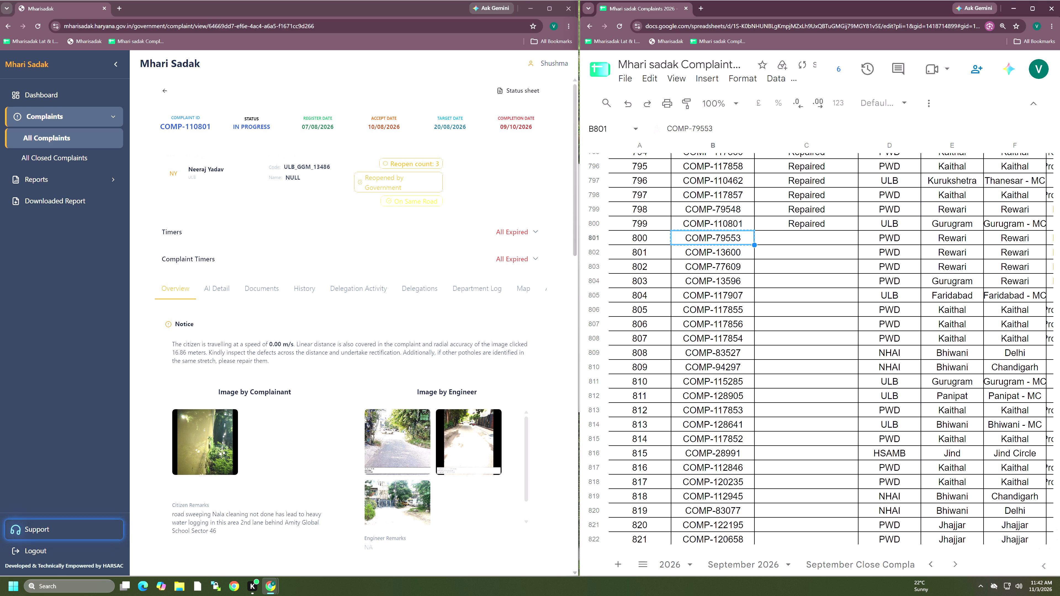
left_click(163, 91)
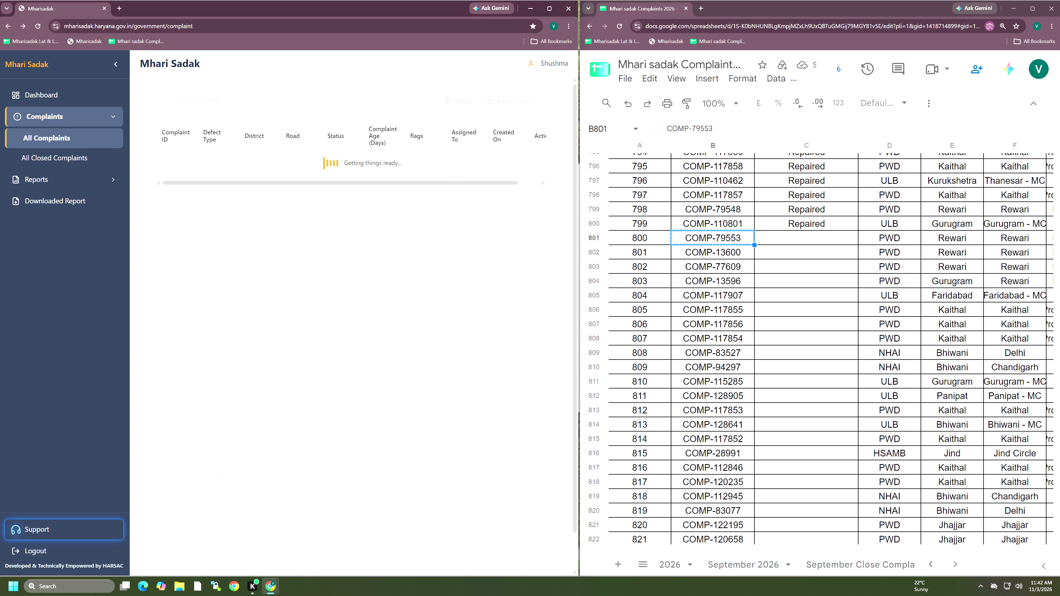
left_click_drag(224, 100, 167, 125)
key("ctrl+v")
left_click(290, 164)
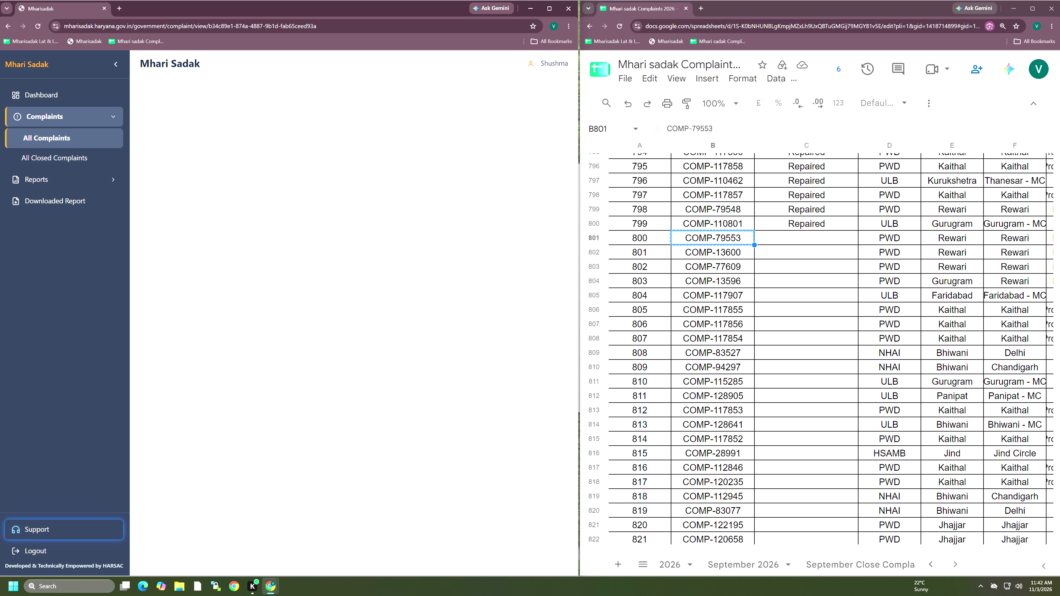
left_click(806, 236)
key("ctrl+d")
Look up COMP-13600 in the portal using its sheet ID, open it from the second results page, and fill Repaired down into its column C cell.
left_click(734, 252)
key("ctrl+c")
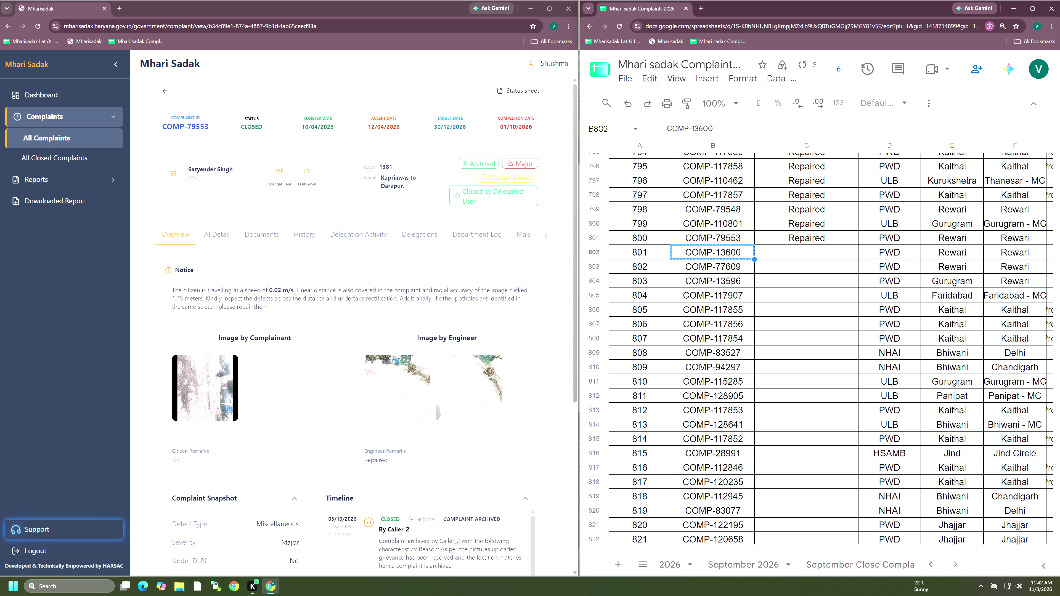
left_click(170, 91)
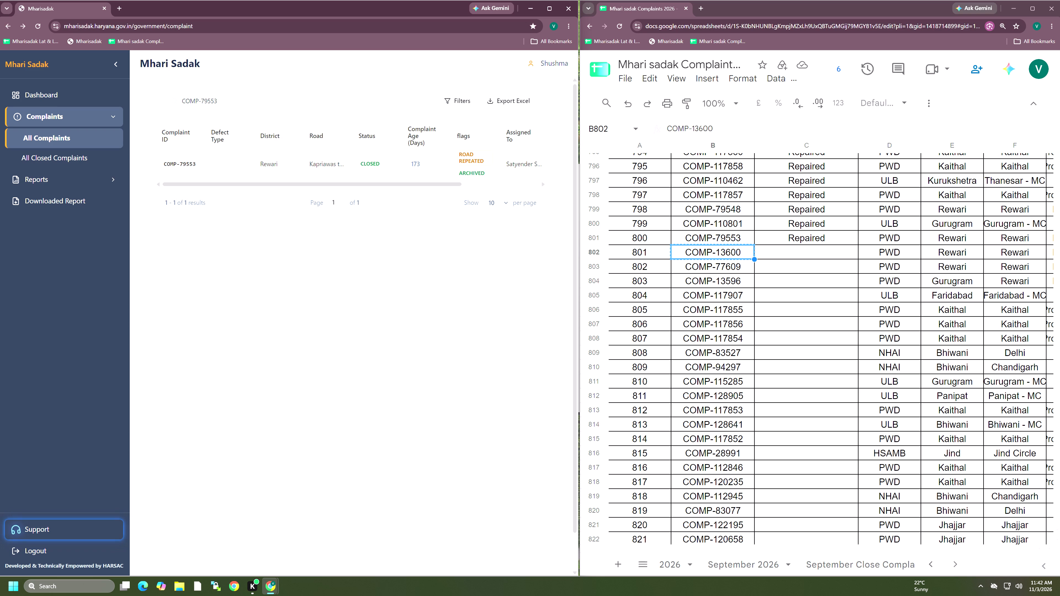
left_click_drag(224, 98, 155, 129)
key("ctrl+v")
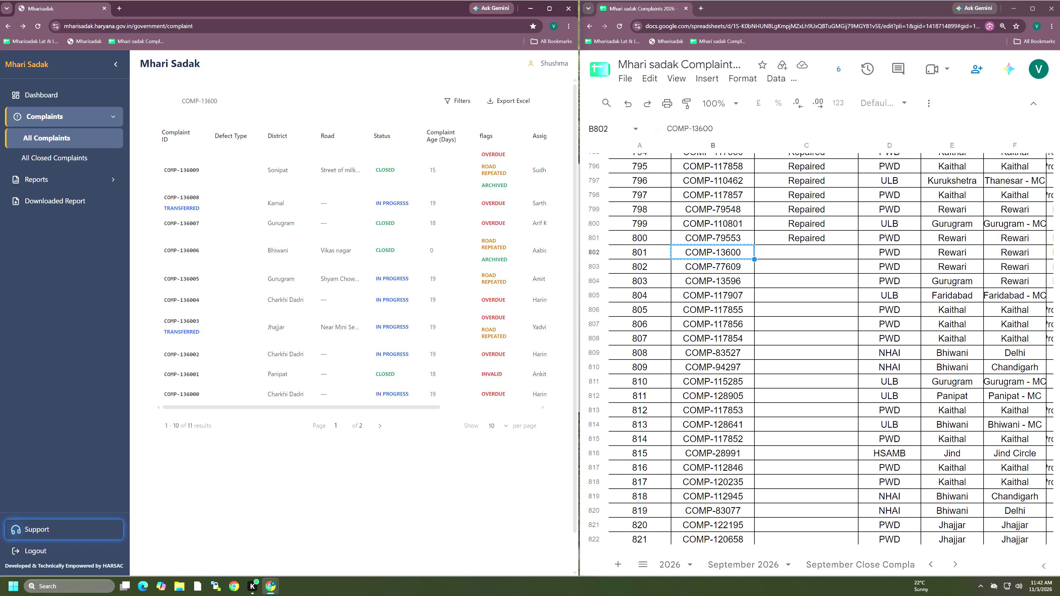
left_click(385, 430)
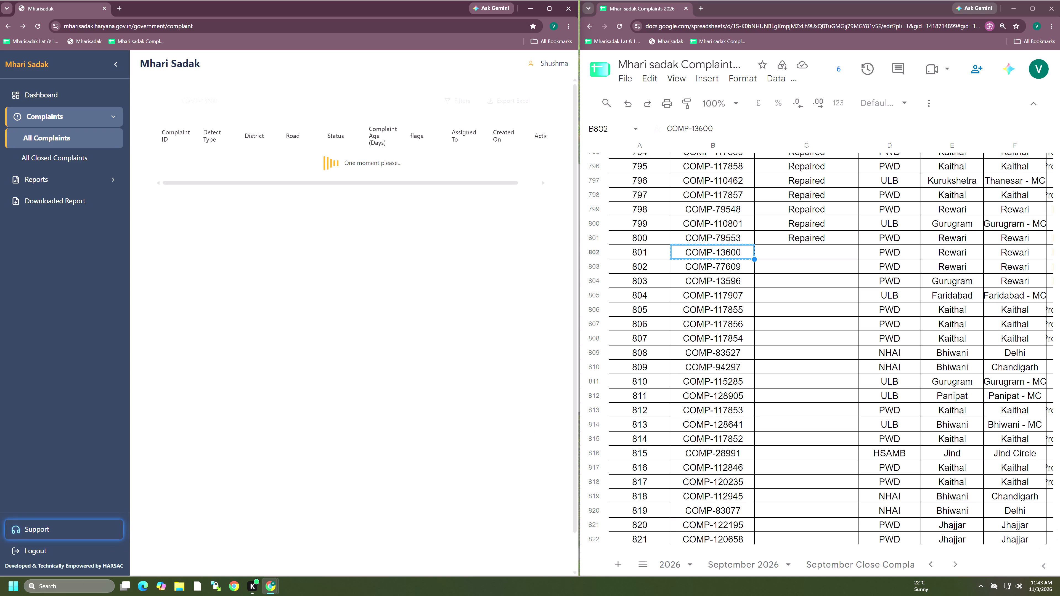
left_click(295, 155)
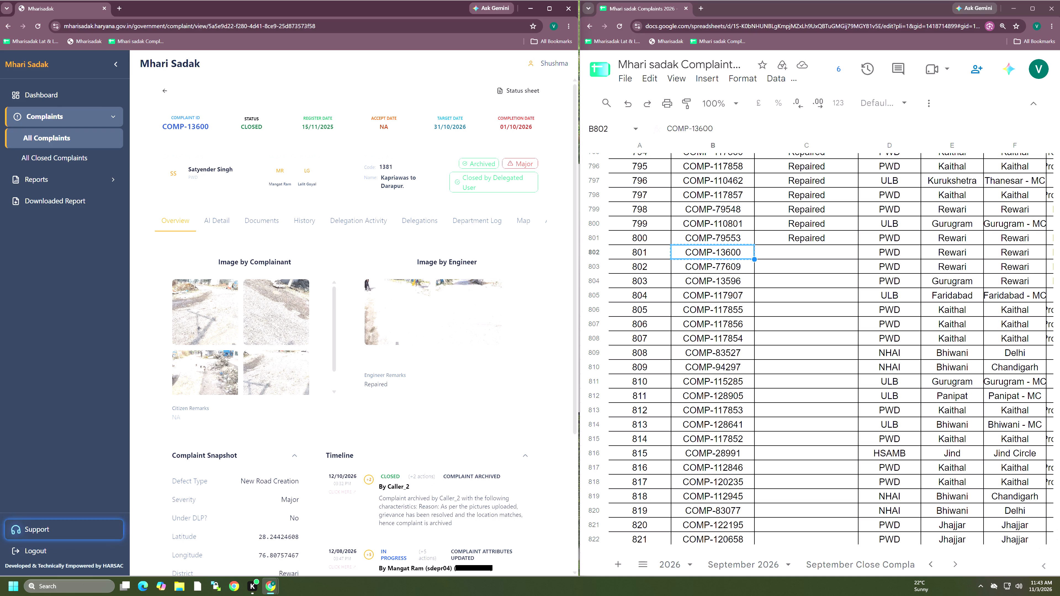
left_click(820, 253)
key("ctrl+d")
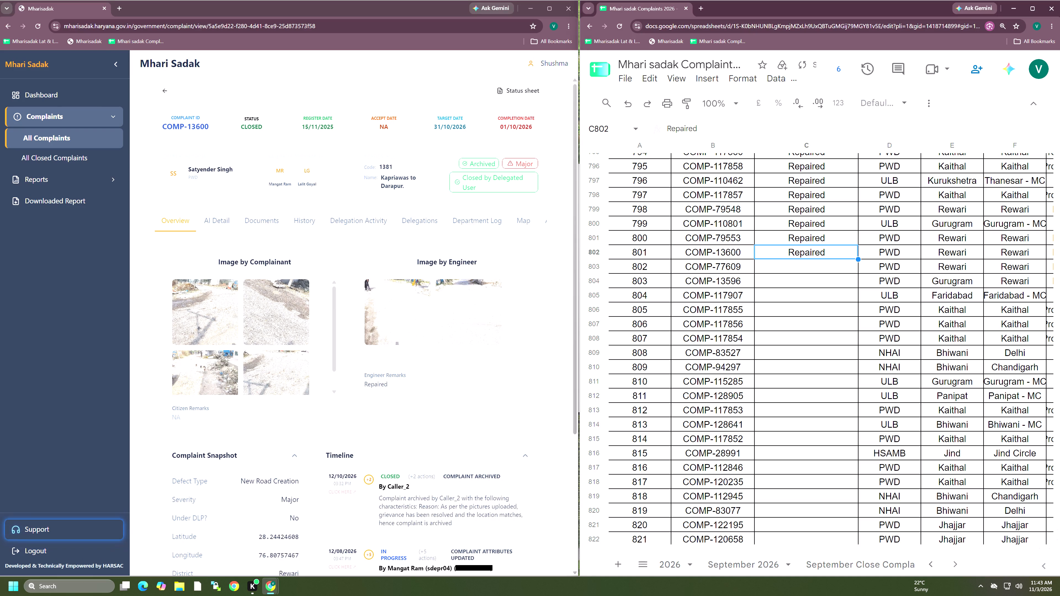
left_click(725, 267)
key("ctrl+c")
left_click(169, 85)
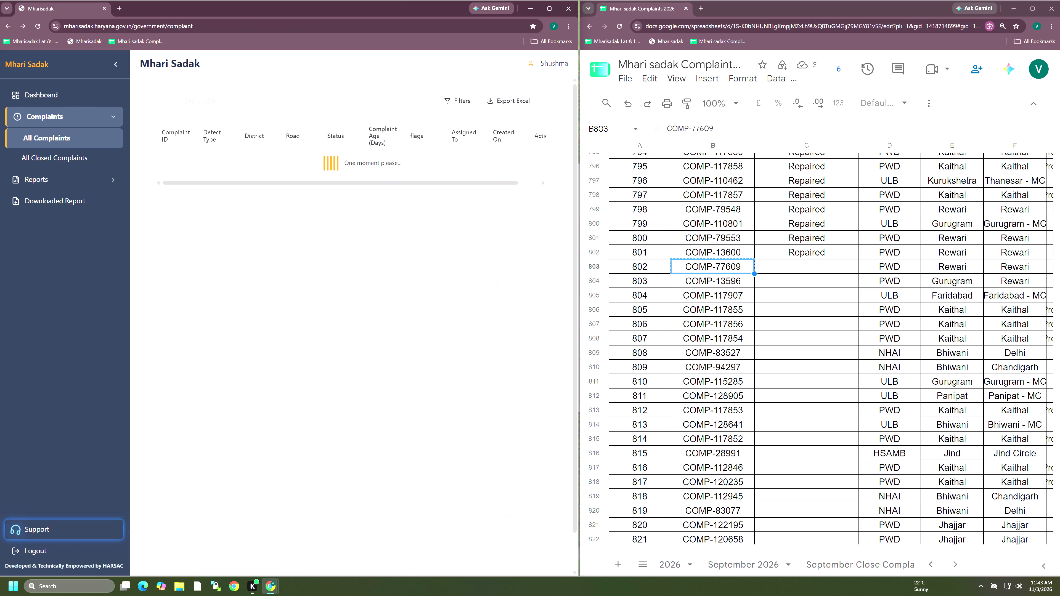
left_click_drag(228, 100, 182, 118)
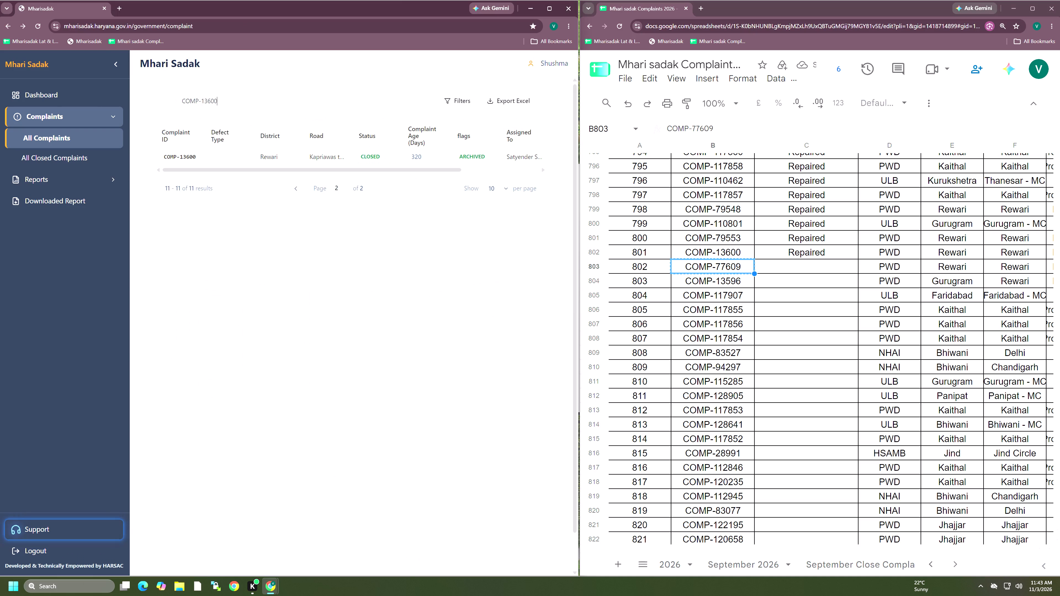
left_click_drag(182, 118, 153, 129)
key("ctrl+v")
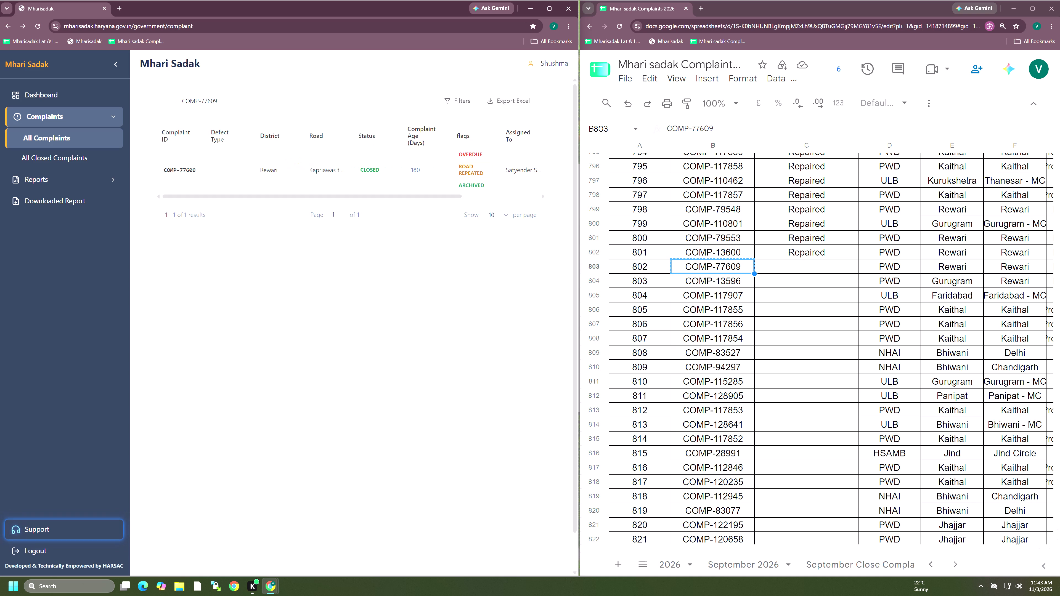
left_click(306, 178)
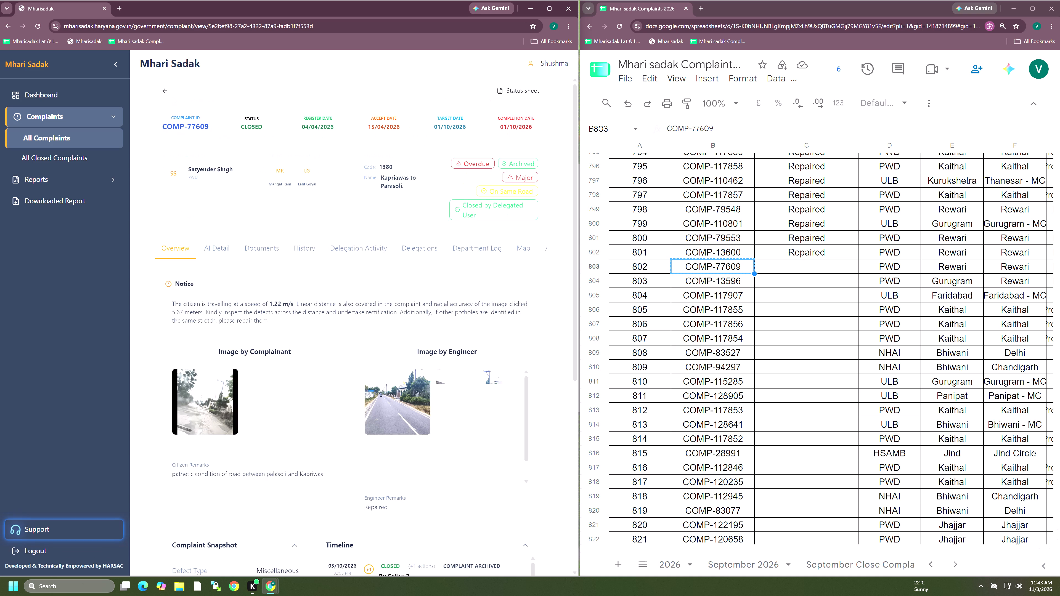
left_click(802, 265)
key("ctrl+d")
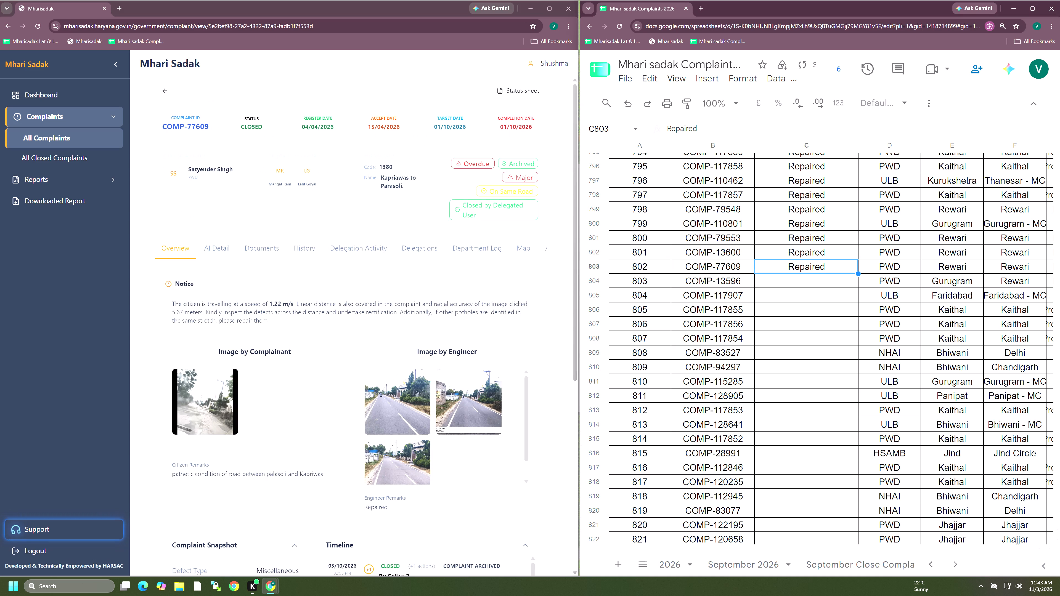
Look up COMP-13596 in the portal using its sheet ID, open it from the second results page, and fill Repaired down into its column C cell.
left_click(719, 281)
key("ctrl+c")
left_click(159, 91)
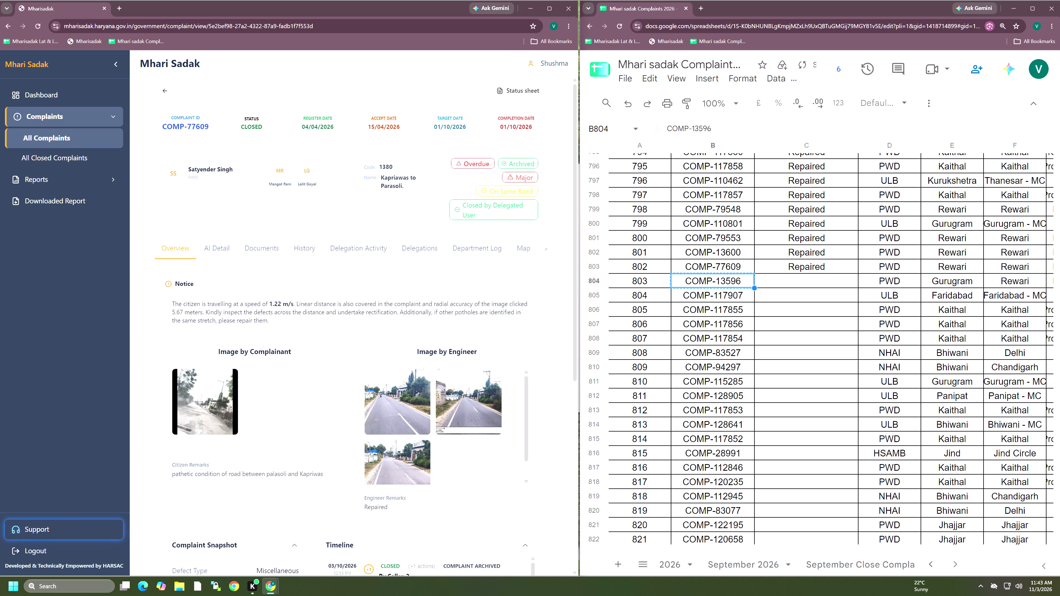
left_click_drag(226, 102, 138, 136)
key("ctrl+v")
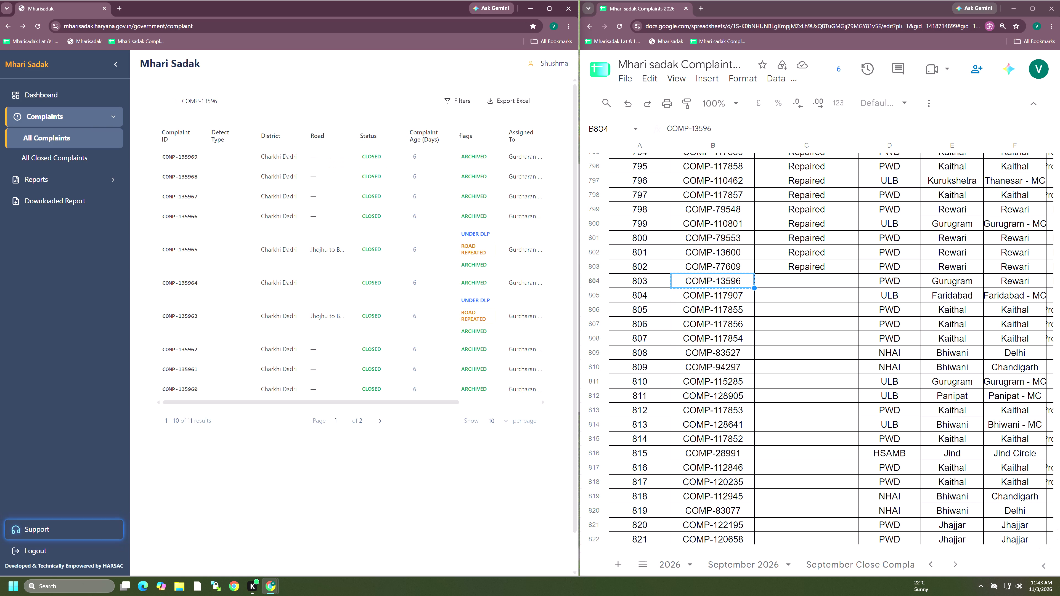
left_click(385, 421)
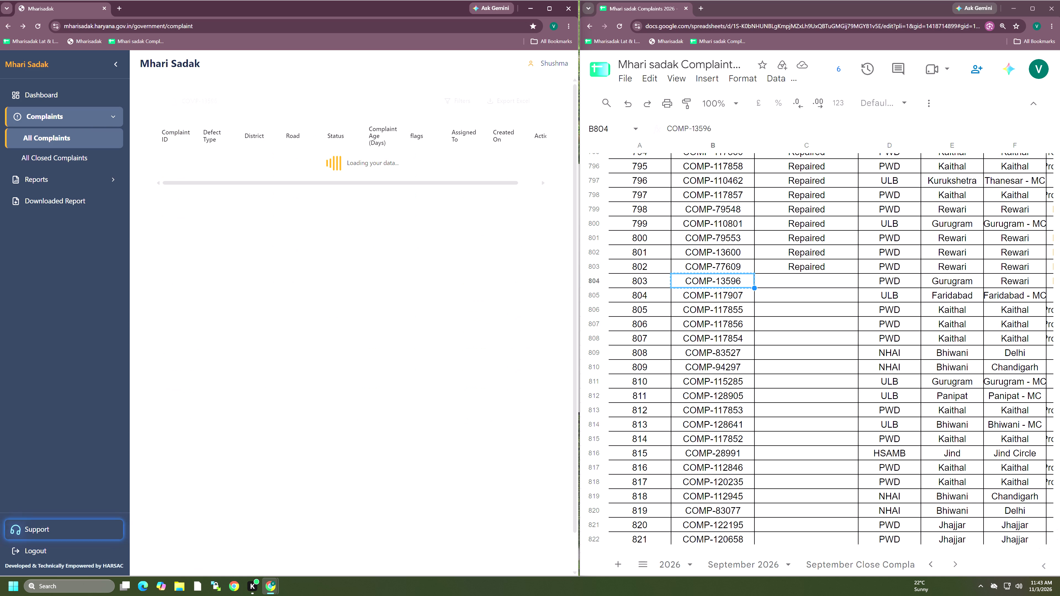
left_click(310, 170)
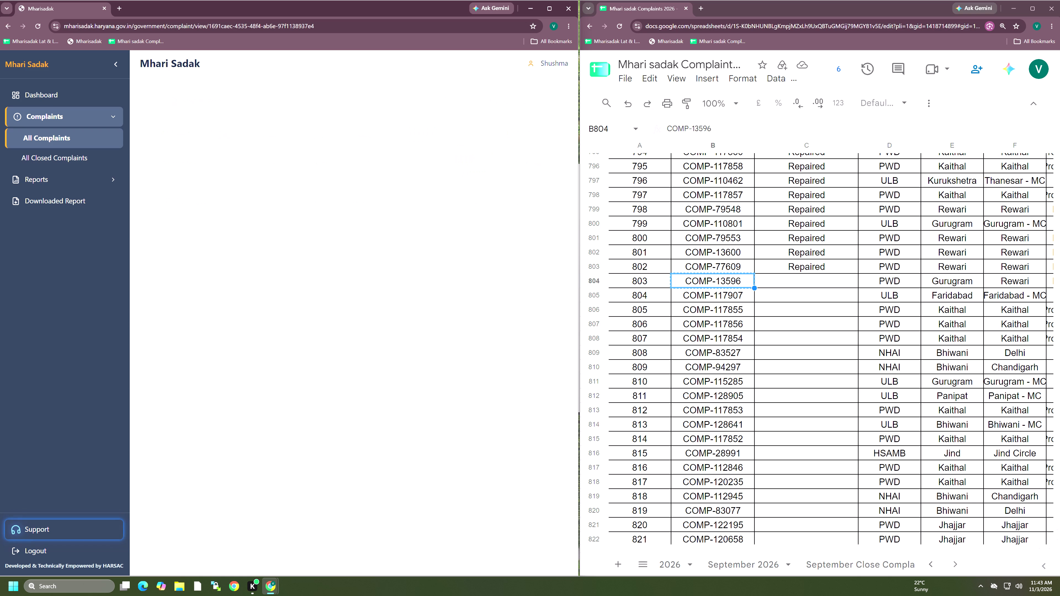
left_click(801, 281)
key("ctrl+d")
Look up COMP-117907 in the portal using its sheet ID, check the engineer remarks, and fill Repaired down into its column C cell.
left_click(730, 296)
key("ctrl+c")
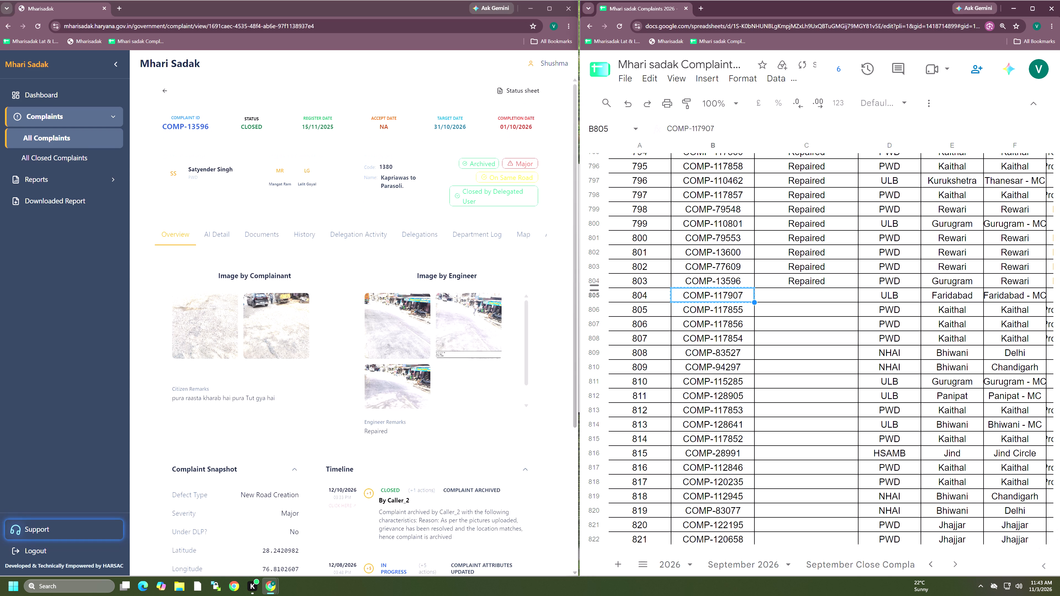
left_click(162, 91)
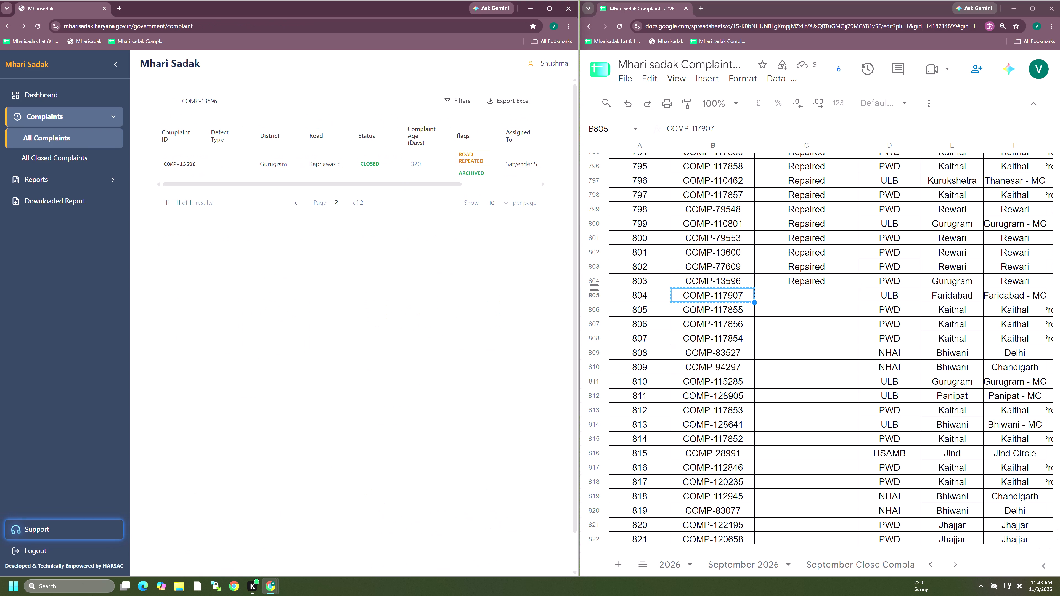
left_click_drag(222, 101, 142, 132)
key("ctrl+v")
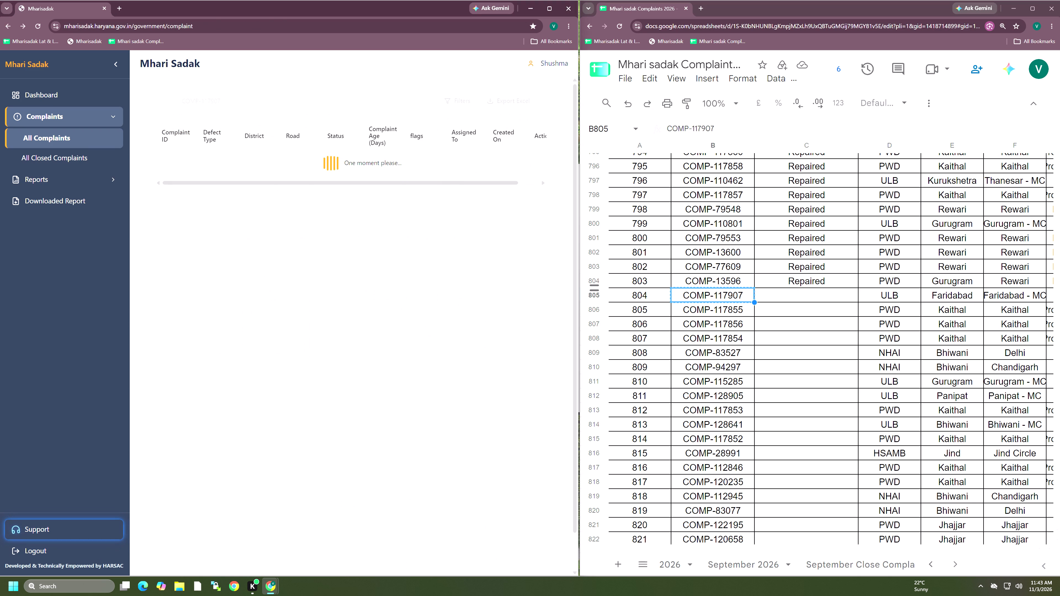
left_click(330, 166)
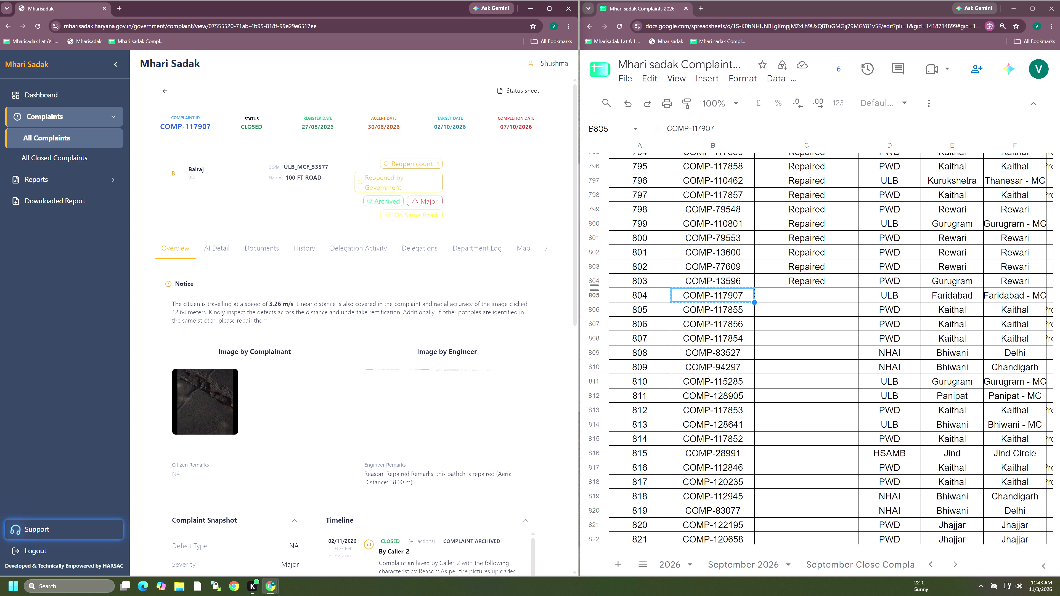
scroll(781, 302, "down", 2)
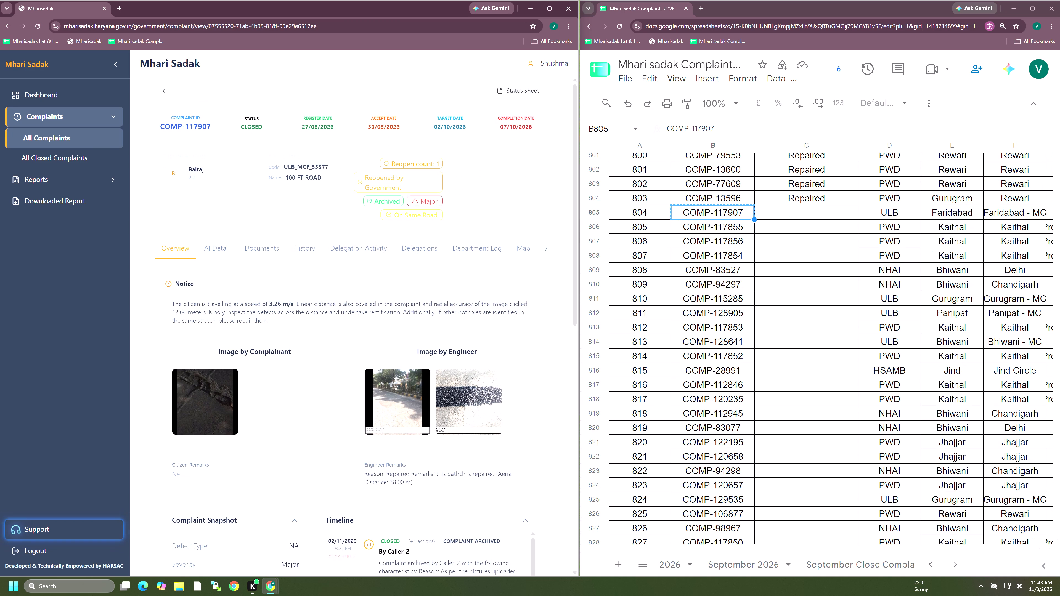
left_click(814, 212)
key("ctrl+d")
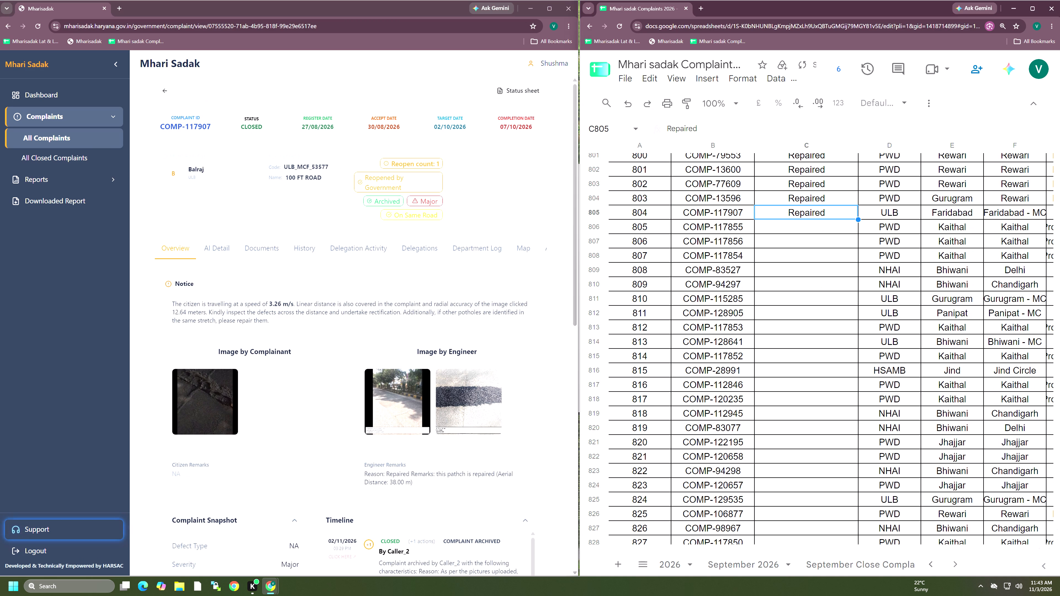
left_click(736, 230)
key("ctrl+c")
left_click(165, 86)
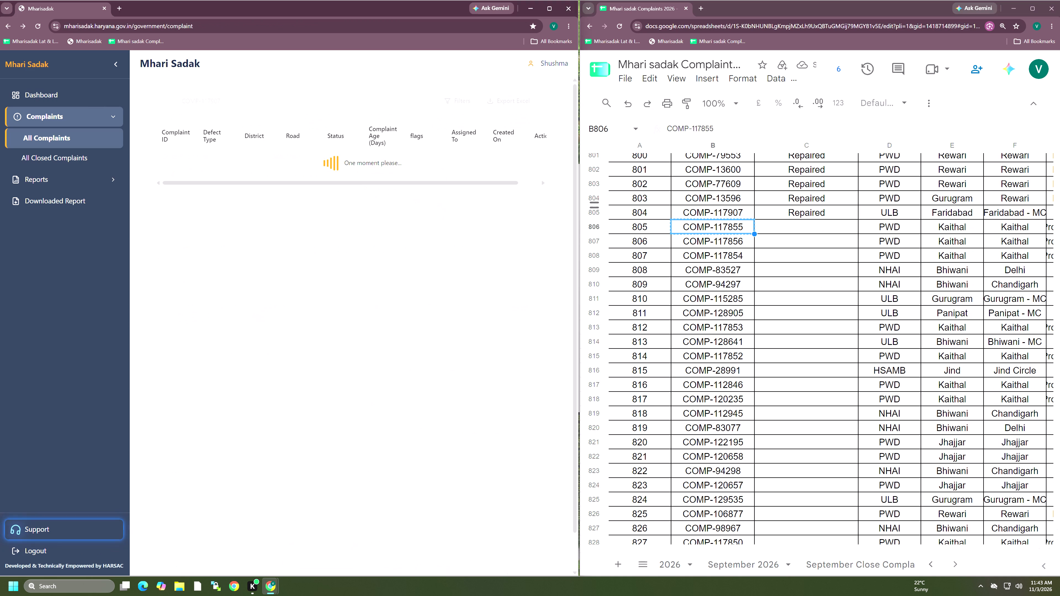
left_click_drag(228, 99, 135, 133)
key("ctrl+v")
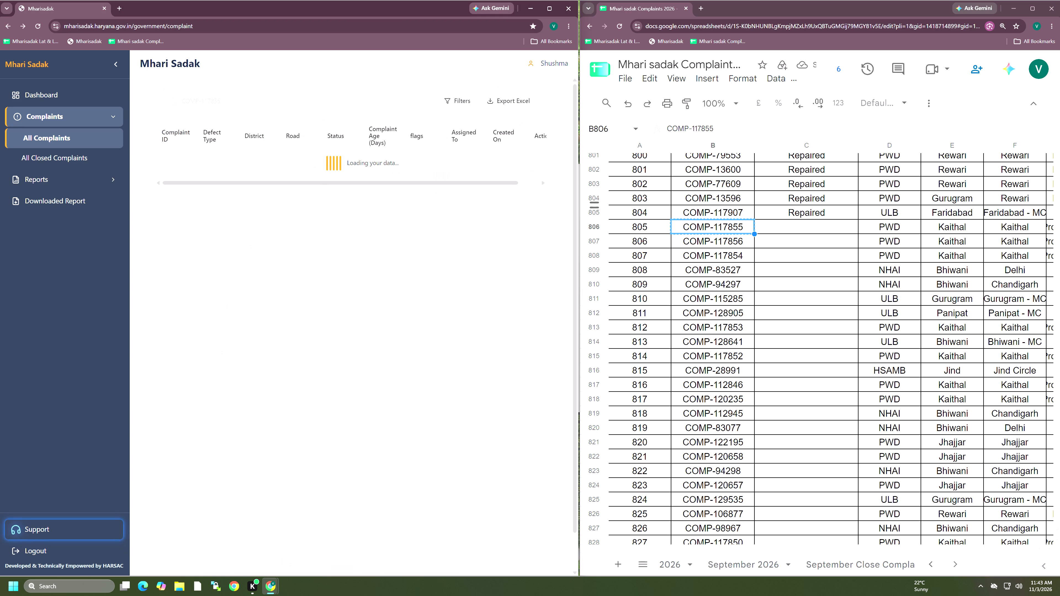
left_click(322, 174)
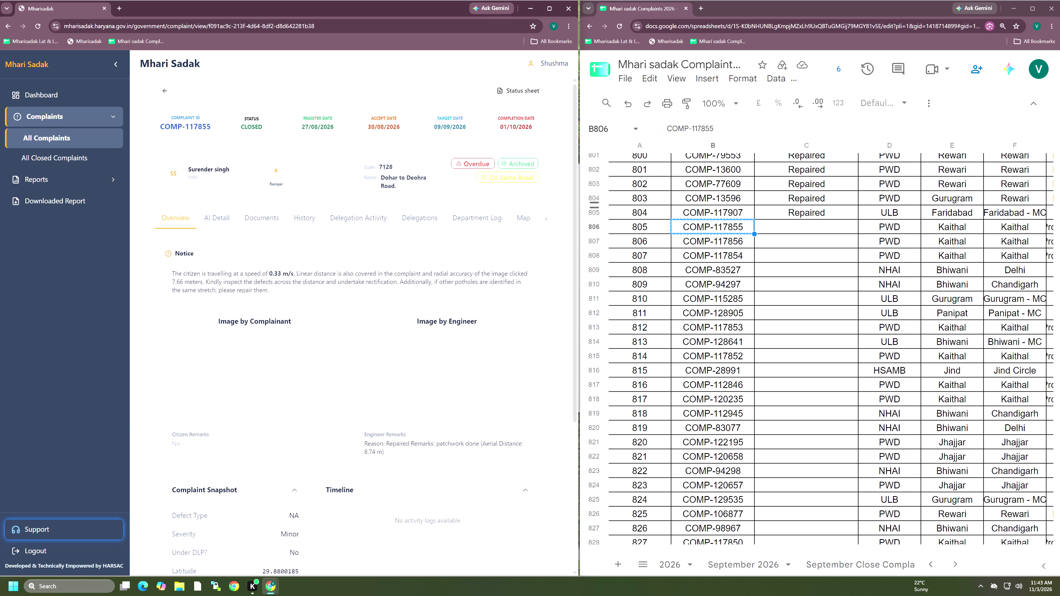
left_click(806, 228)
key("ctrl+d")
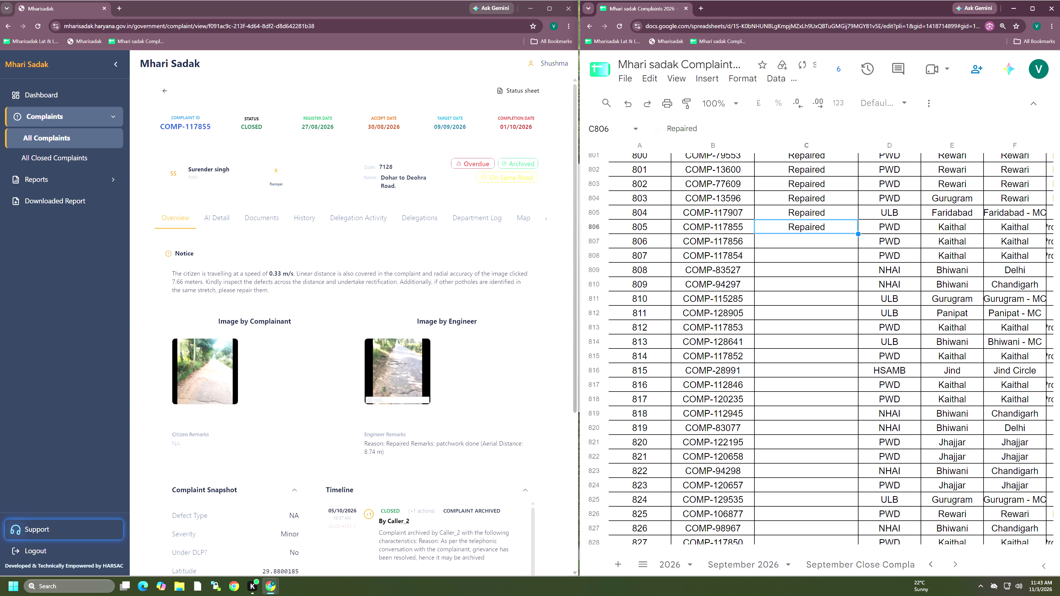
left_click(738, 243)
key("ctrl+c")
left_click(163, 89)
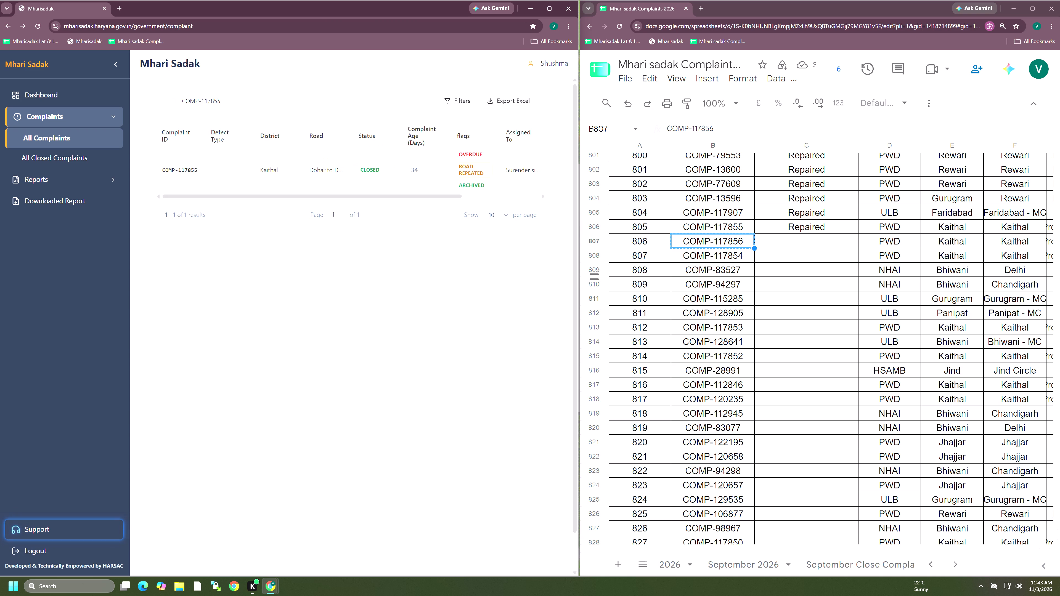
left_click_drag(226, 103, 163, 129)
key("ctrl+v")
left_click(315, 171)
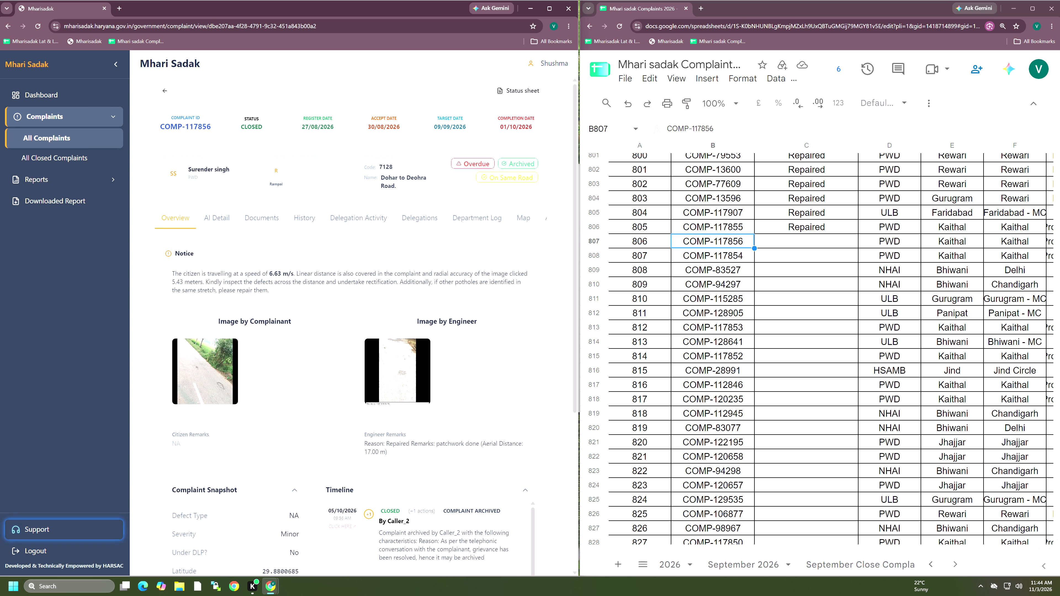
left_click(802, 241)
key("ctrl+d")
left_click(720, 261)
key("ctrl+c")
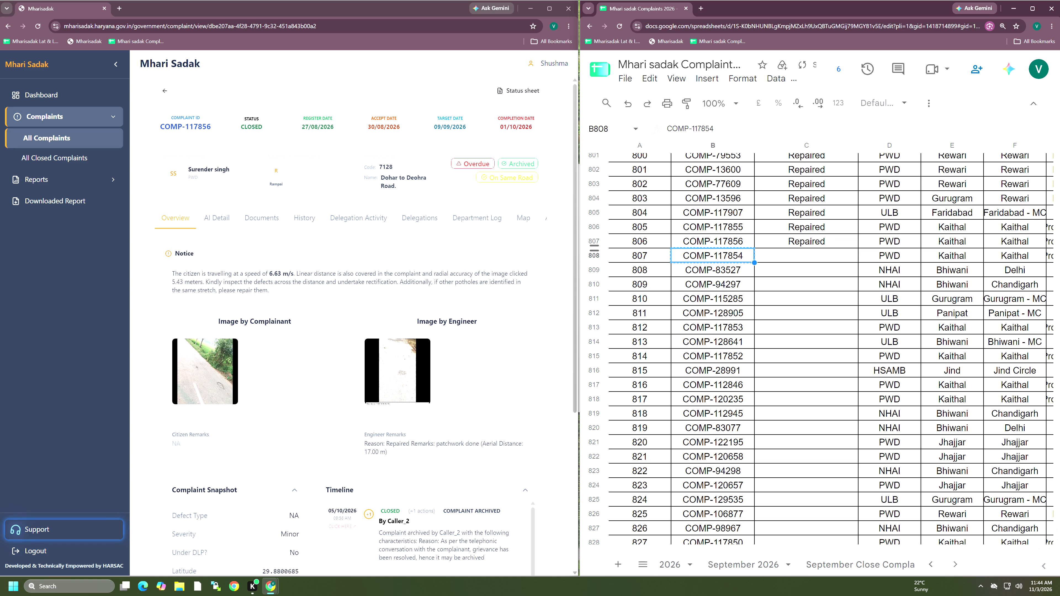
left_click(162, 92)
left_click_drag(227, 101, 152, 133)
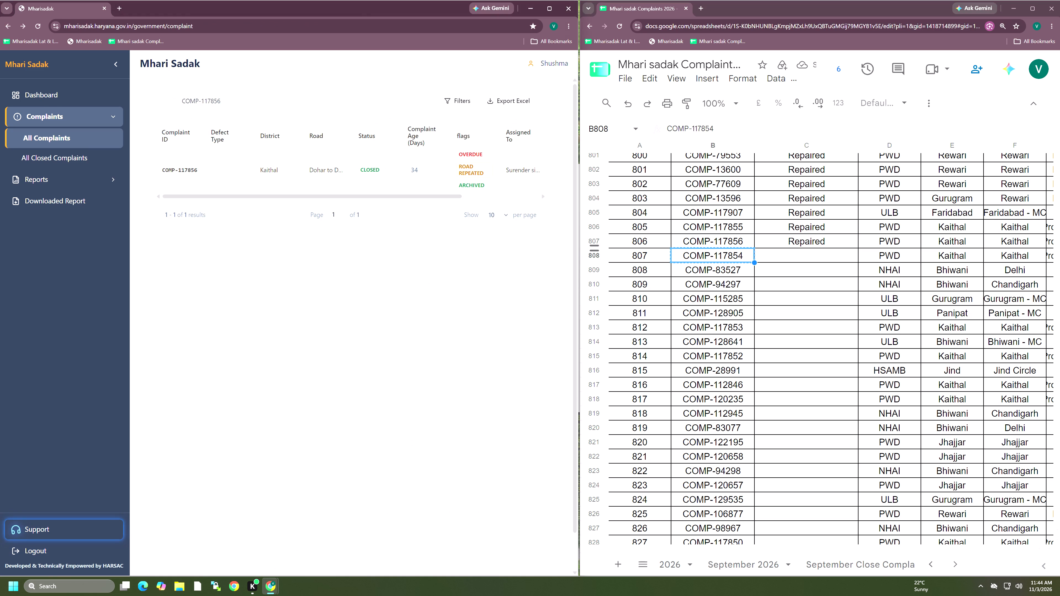
left_click_drag(152, 133, 152, 133)
key("ctrl+v")
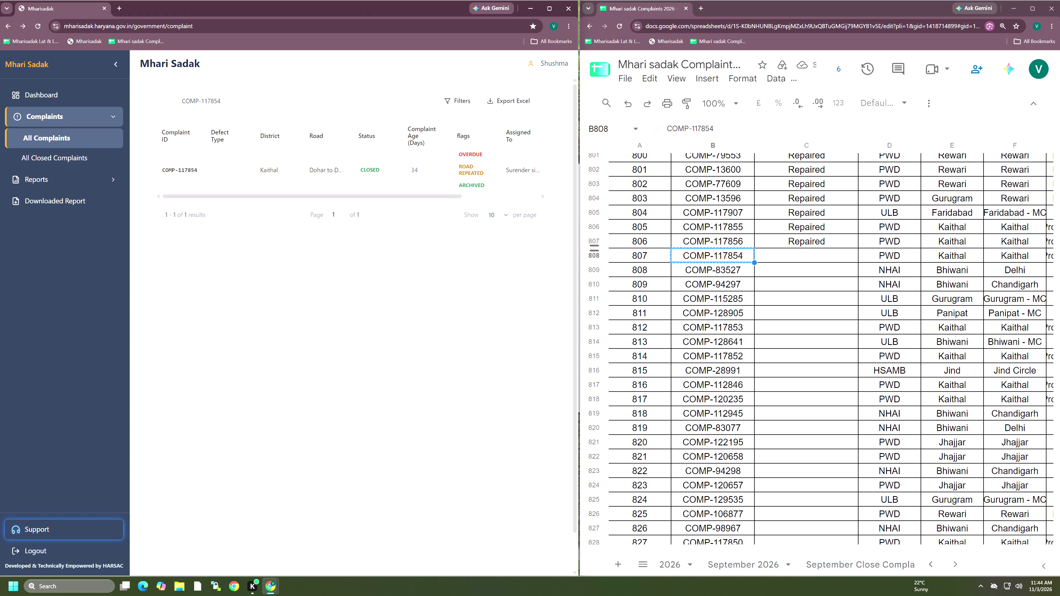
left_click(312, 172)
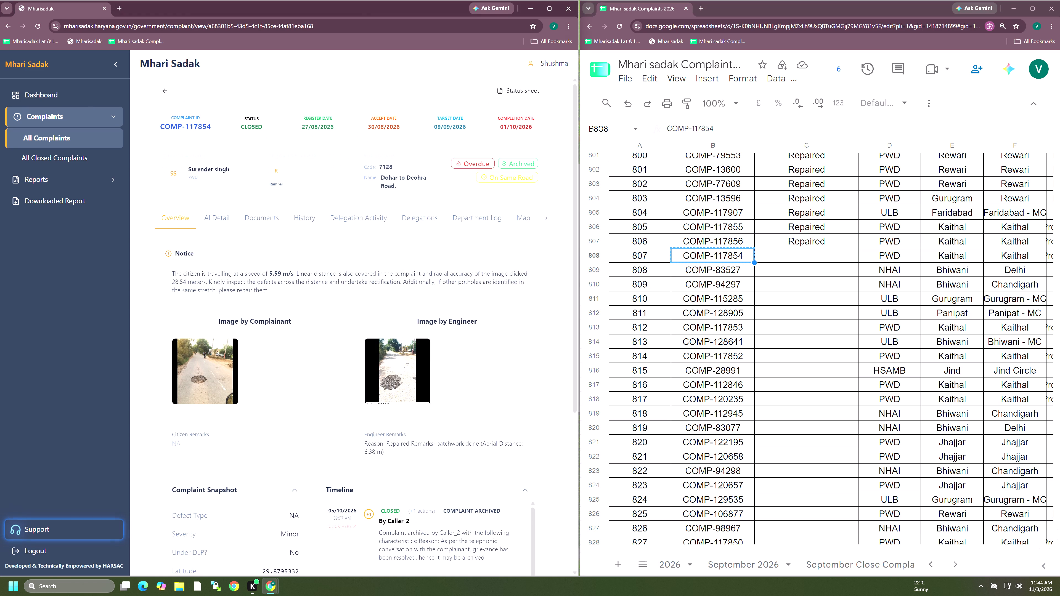
left_click(800, 260)
key("ctrl+d")
Look up COMP-83527 in the portal using its sheet ID, open its record, and fill Repaired down into its column C cell.
left_click(723, 278)
key("ctrl+c")
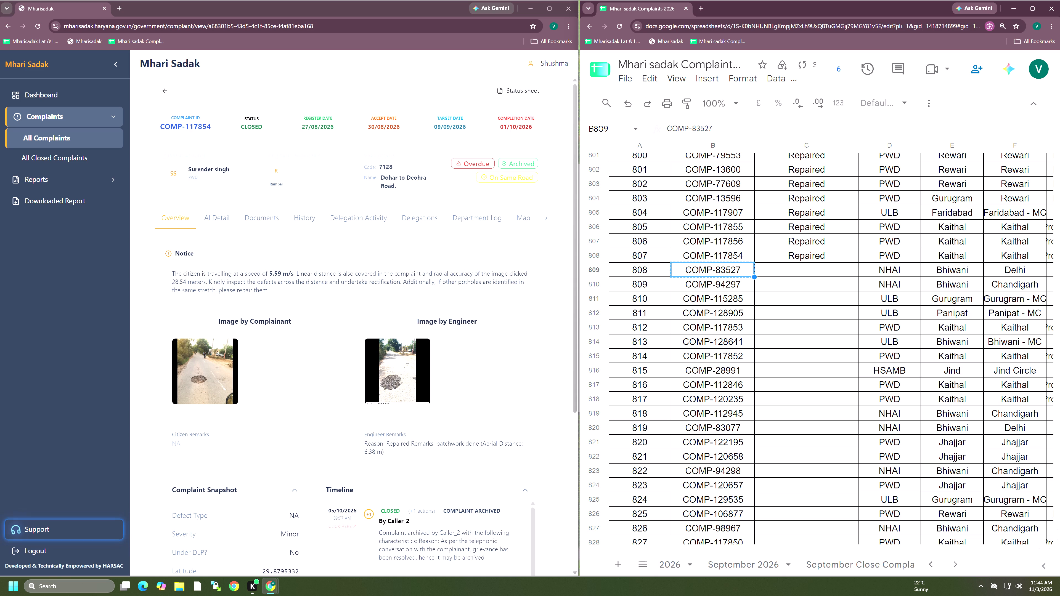
left_click(160, 93)
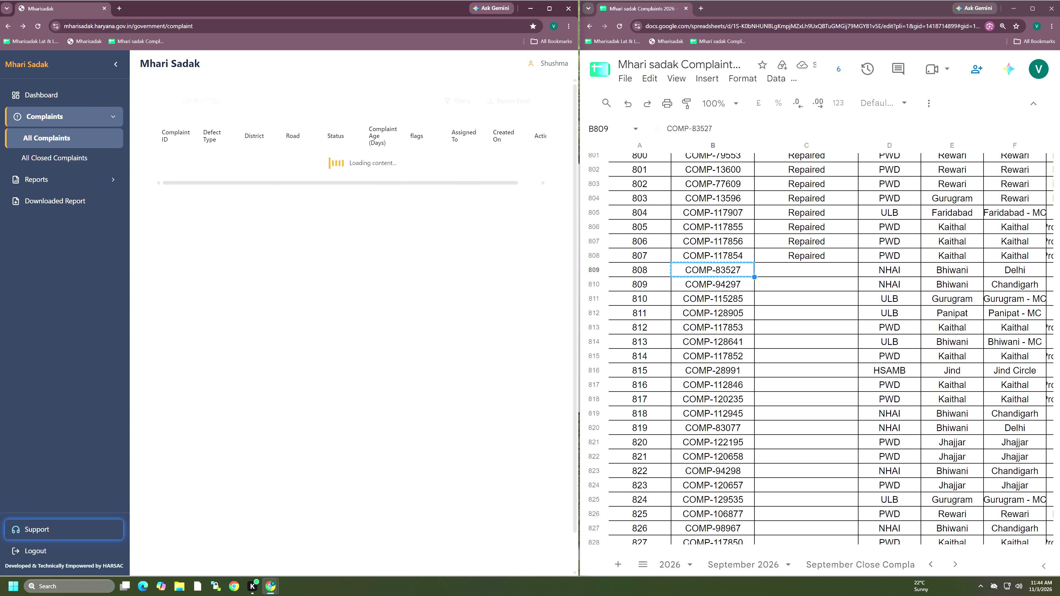
left_click_drag(221, 103, 169, 126)
key("ctrl+v")
left_click(298, 172)
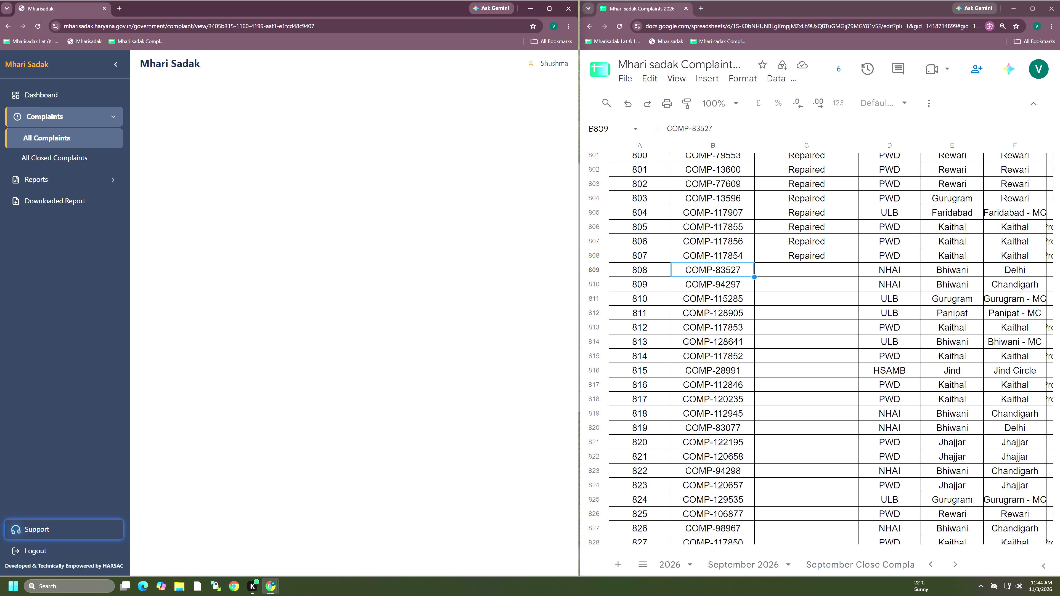
left_click(801, 274)
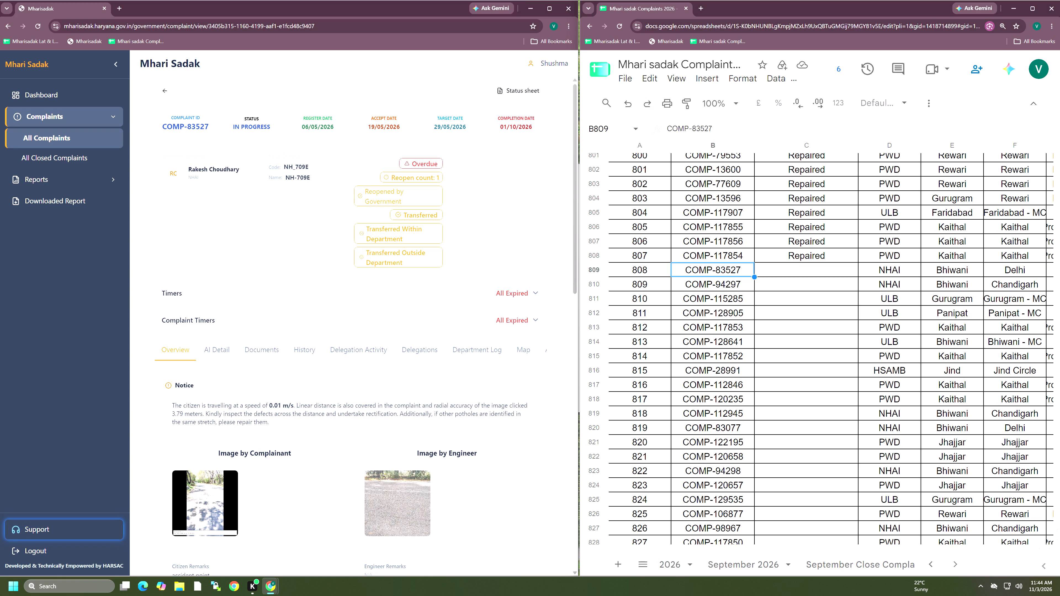
key("ctrl+d")
Look up COMP-94297 in the portal using its sheet ID, open its record, and fill Repaired down into its column C cell.
left_click(736, 284)
key("ctrl+c")
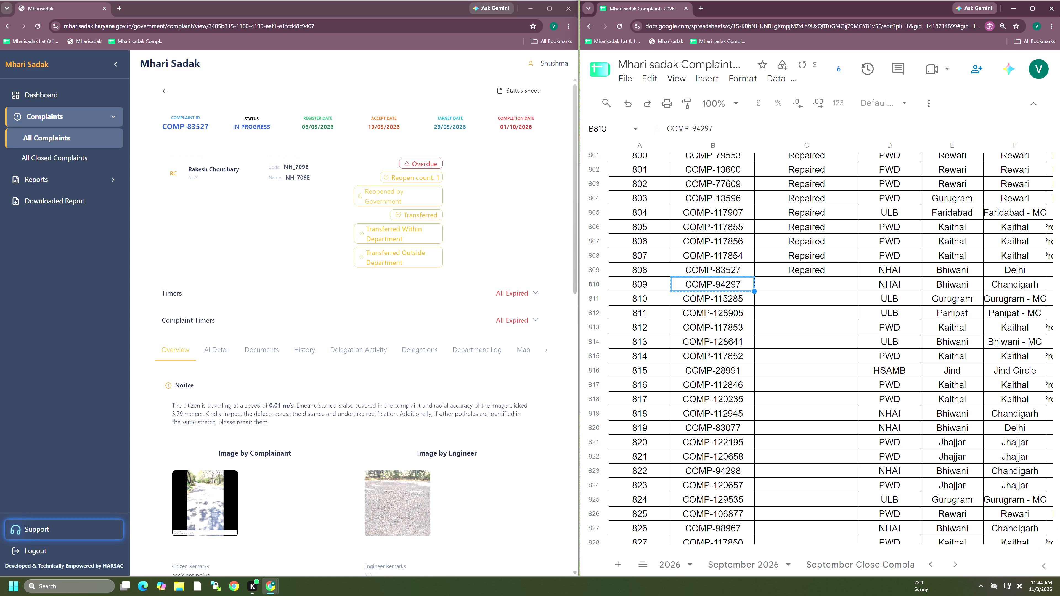
left_click(164, 91)
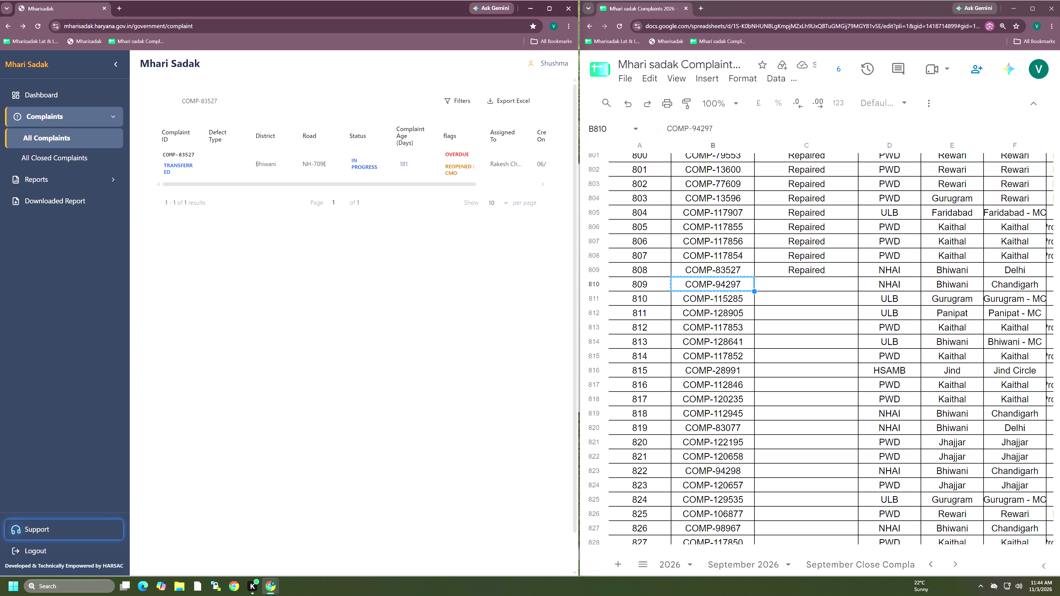
left_click_drag(222, 99, 157, 129)
key("ctrl+v")
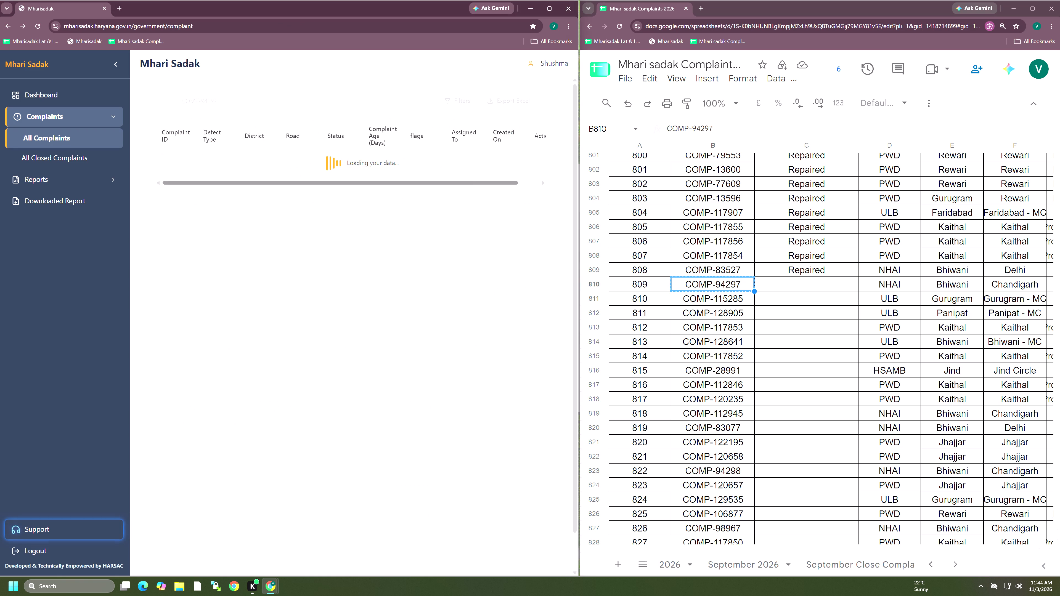
left_click(306, 167)
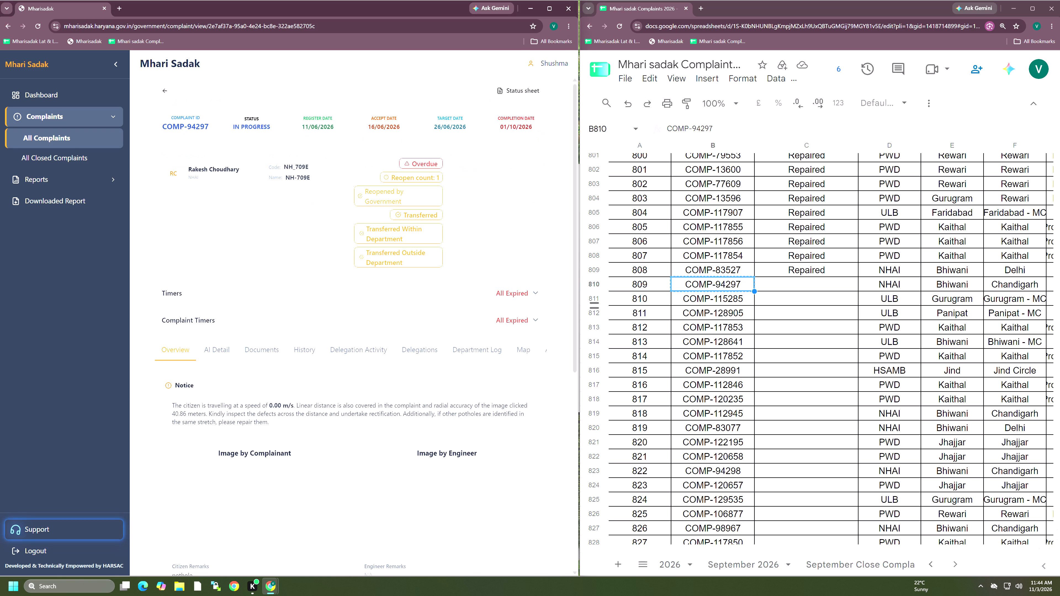
left_click(795, 284)
key("ctrl+d")
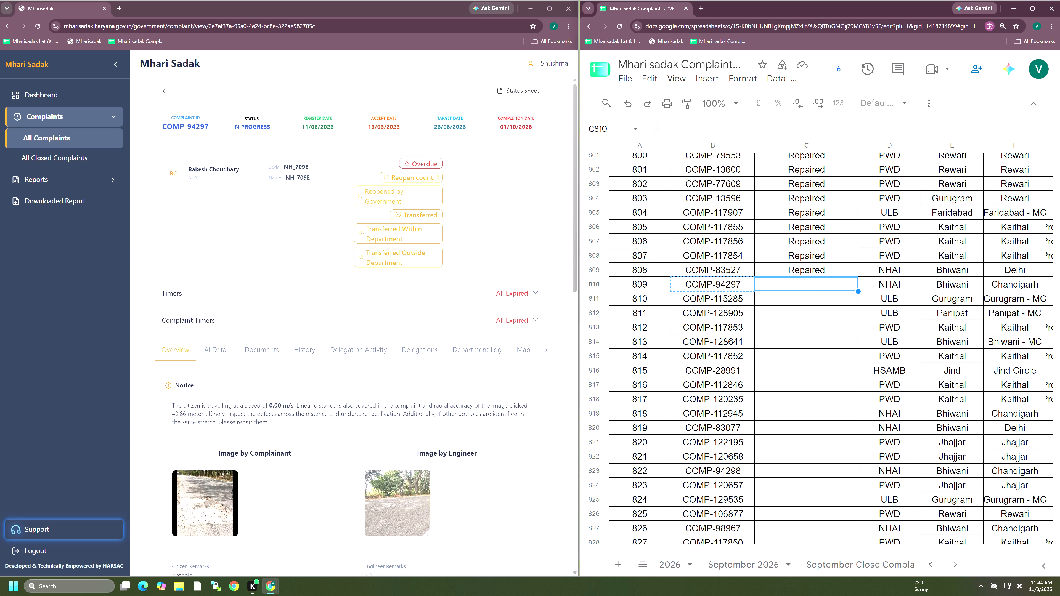
left_click(734, 296)
key("ctrl+c")
left_click(166, 88)
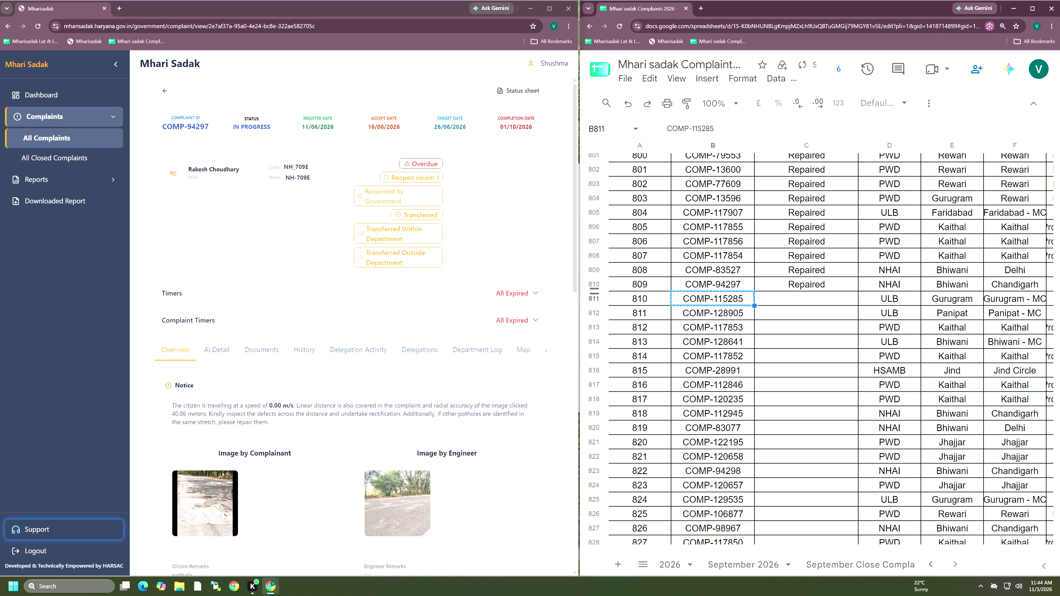
left_click_drag(223, 103, 156, 132)
key("ctrl+v")
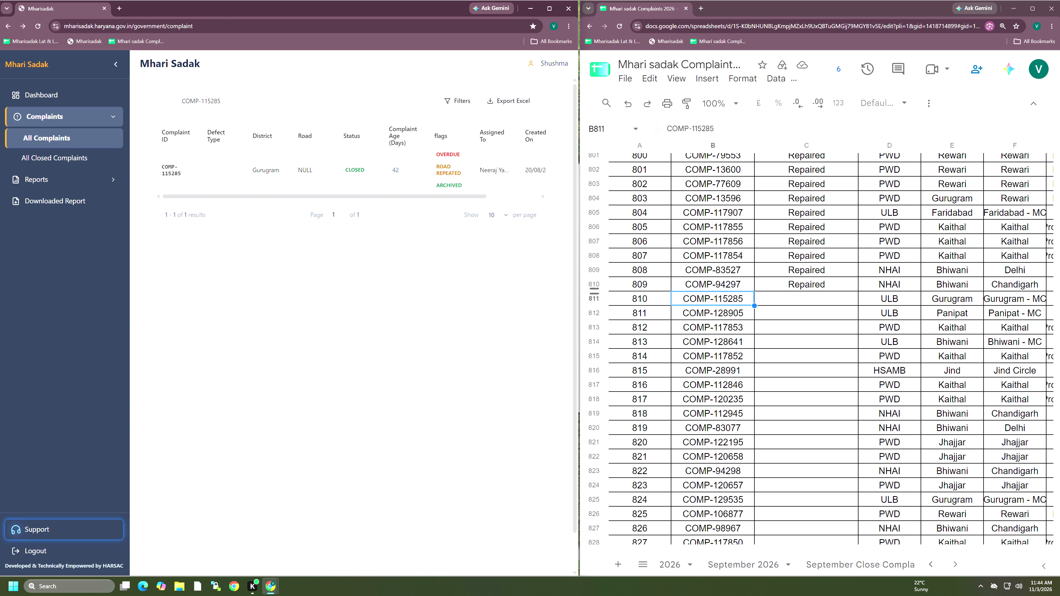
left_click(320, 177)
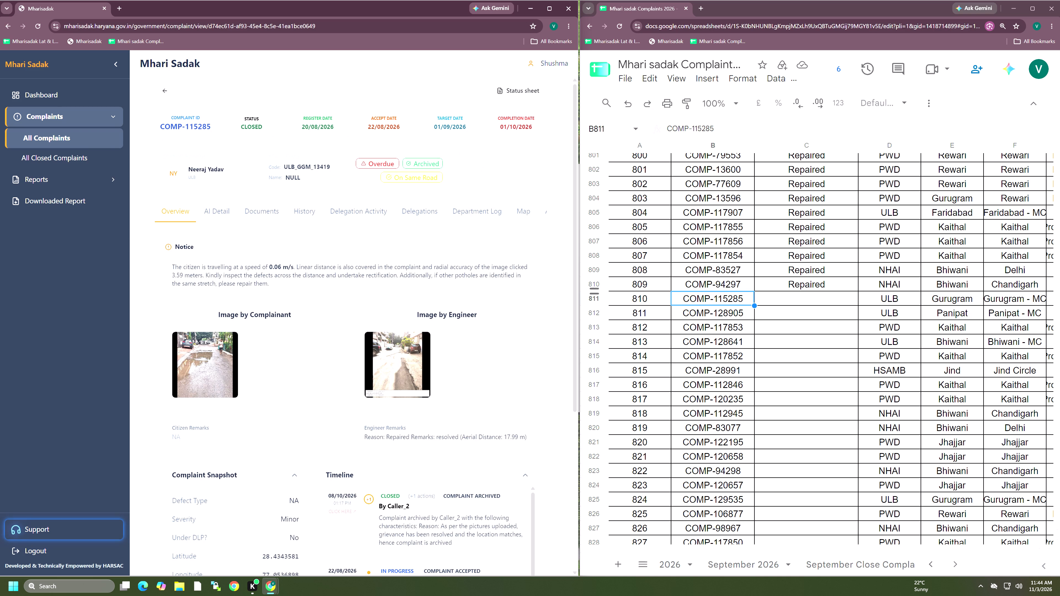
left_click(793, 300)
key("ctrl+d")
left_click(731, 308)
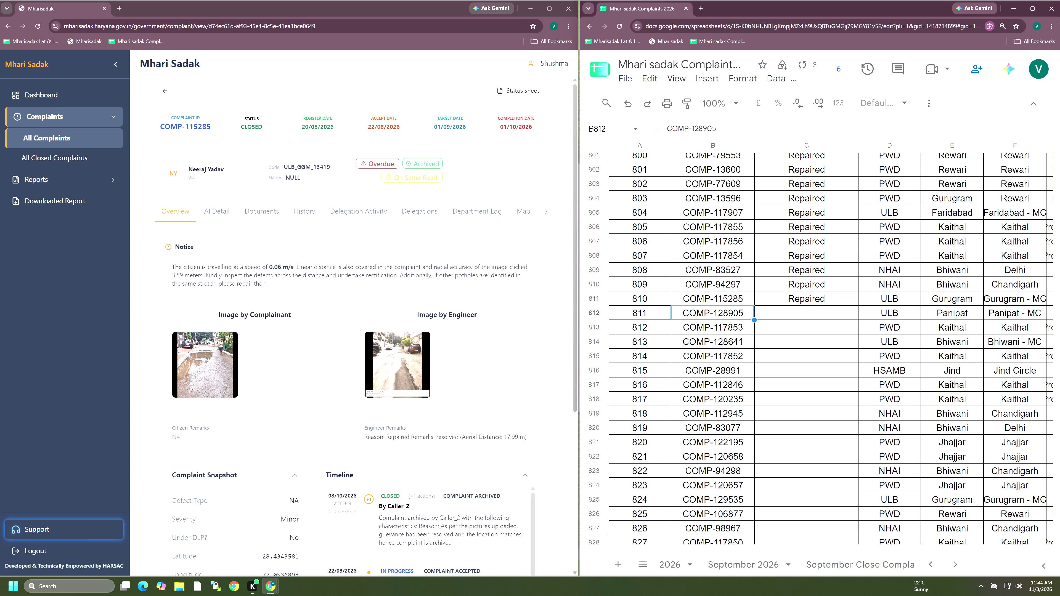
key("ctrl+c")
left_click(159, 88)
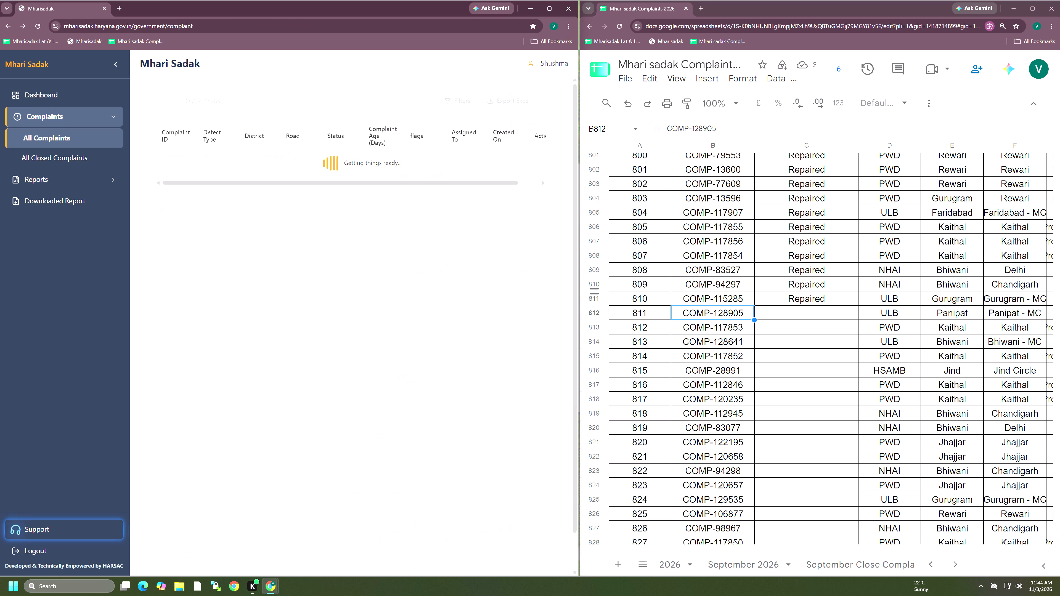
left_click_drag(230, 97, 179, 119)
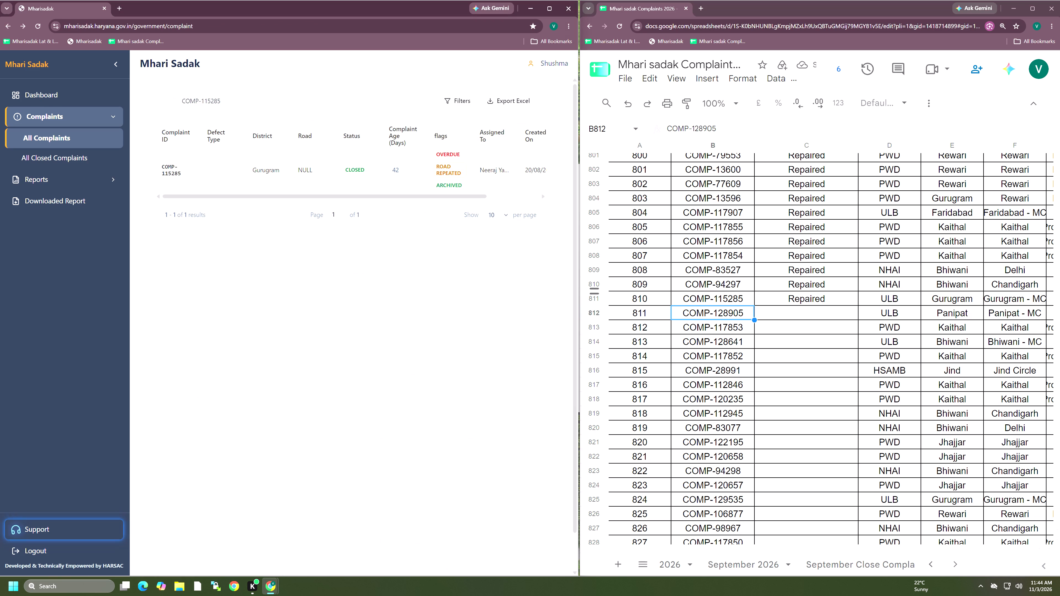
left_click_drag(179, 119, 168, 124)
key("ctrl+v")
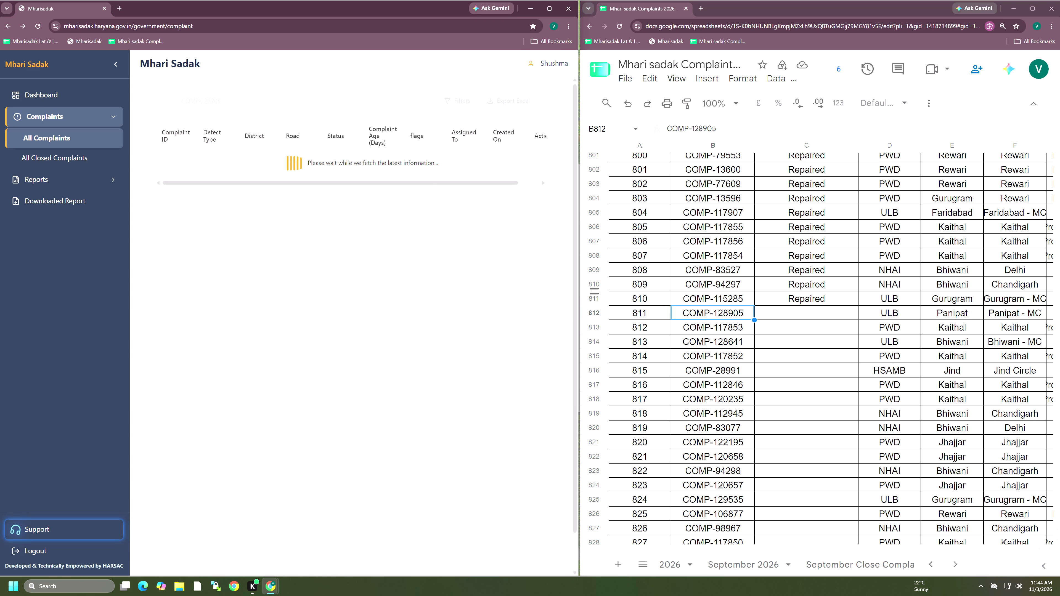
left_click(293, 166)
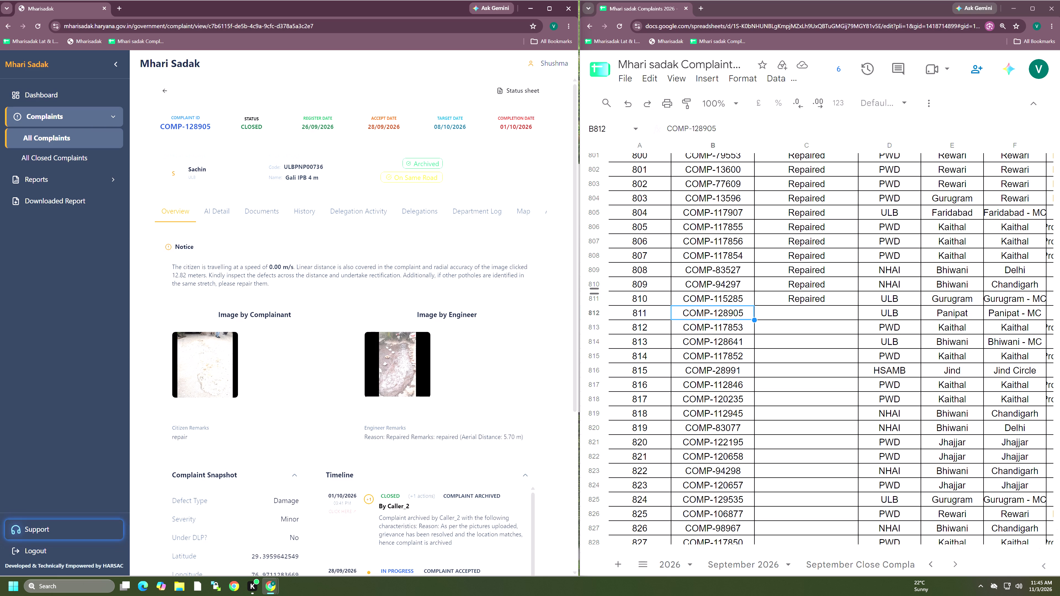
left_click(811, 313)
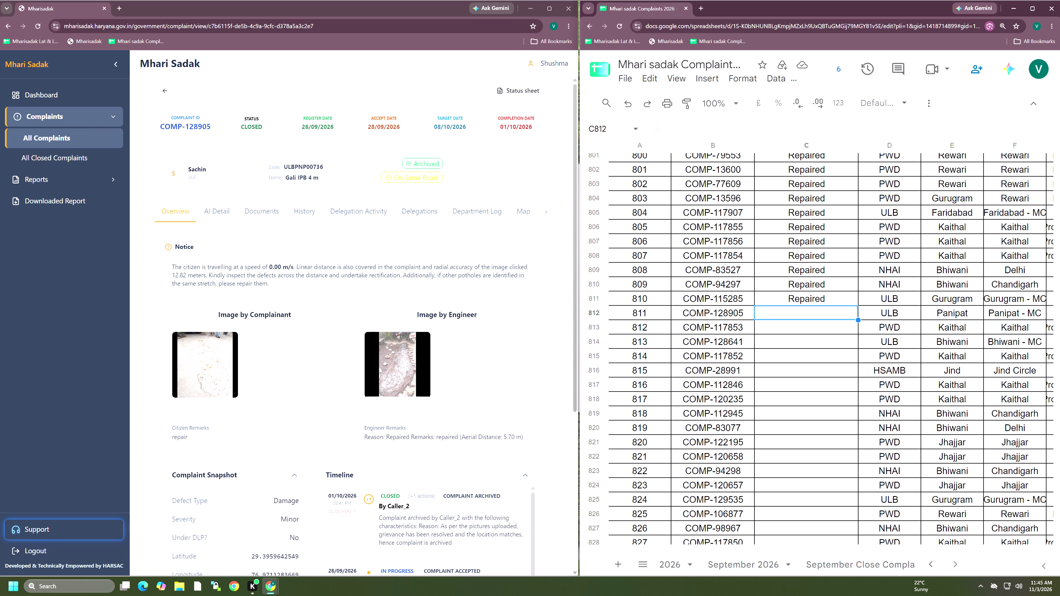
key("ctrl+d")
left_click(733, 329)
key("ctrl+c")
left_click(163, 92)
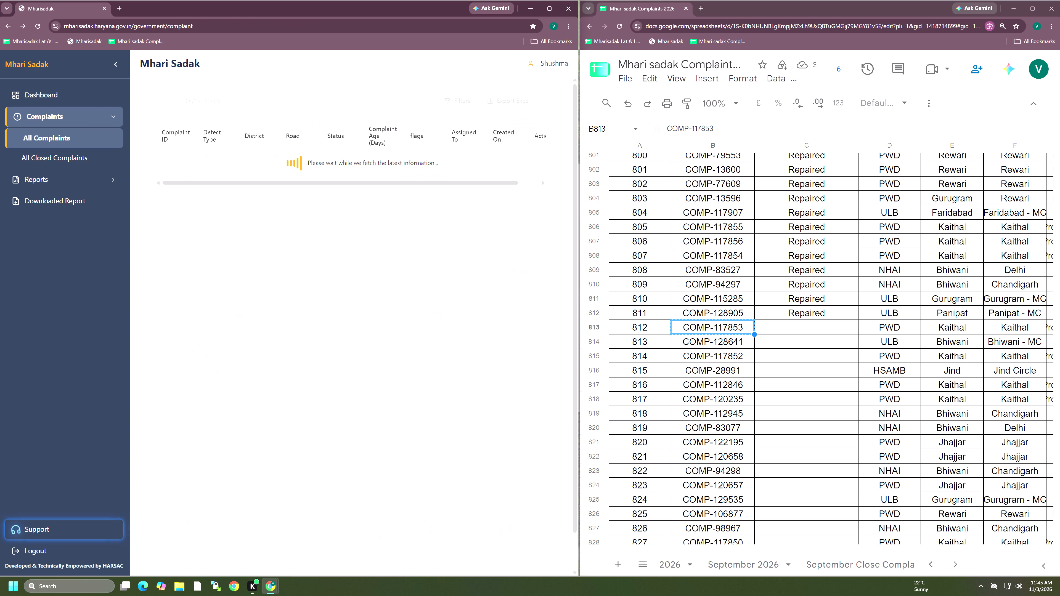
left_click_drag(227, 101, 140, 138)
key("ctrl+v")
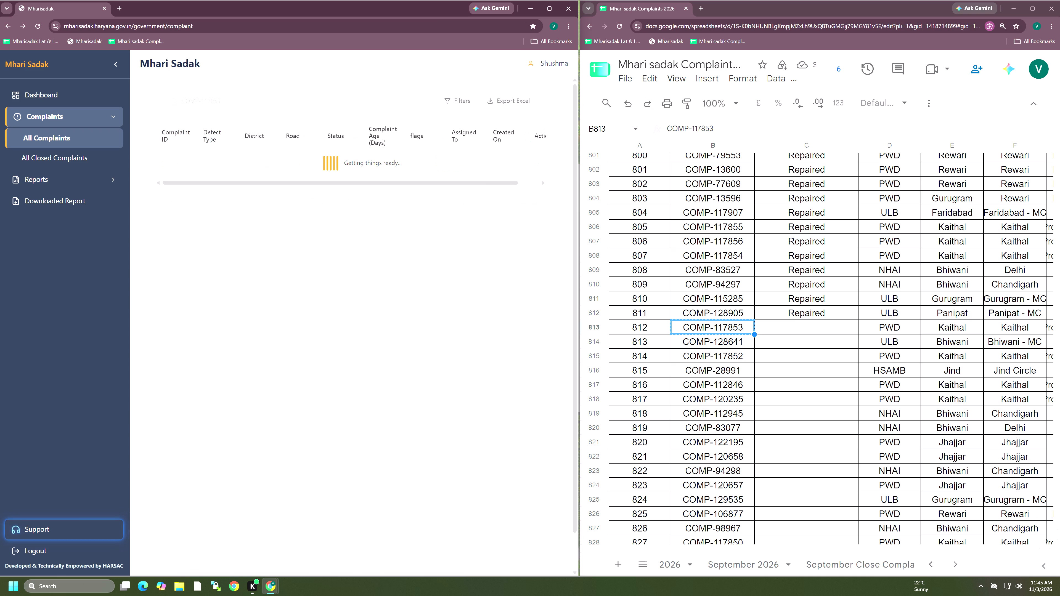
left_click(302, 168)
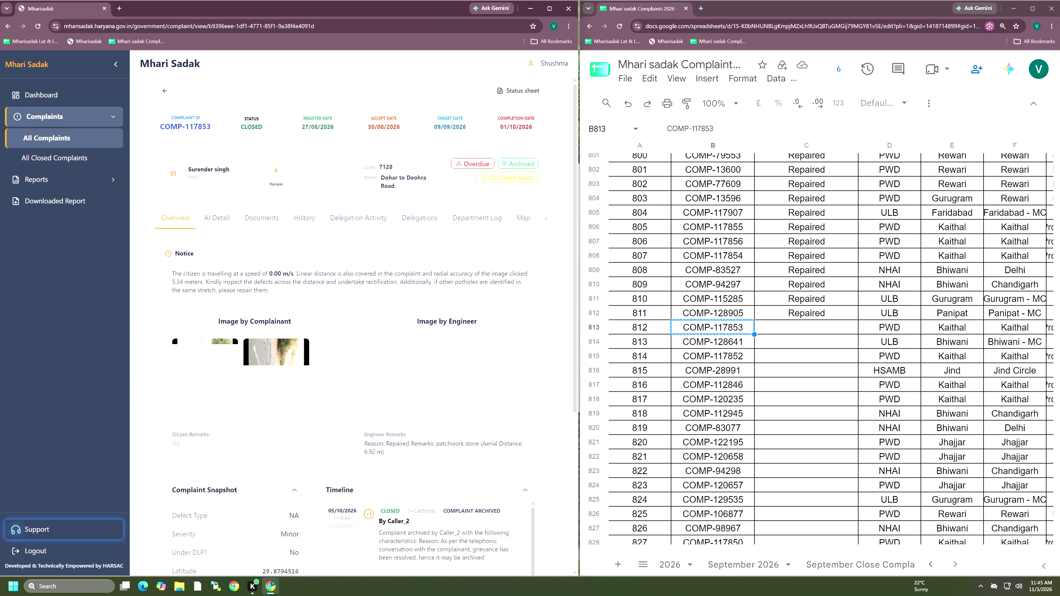
left_click(814, 328)
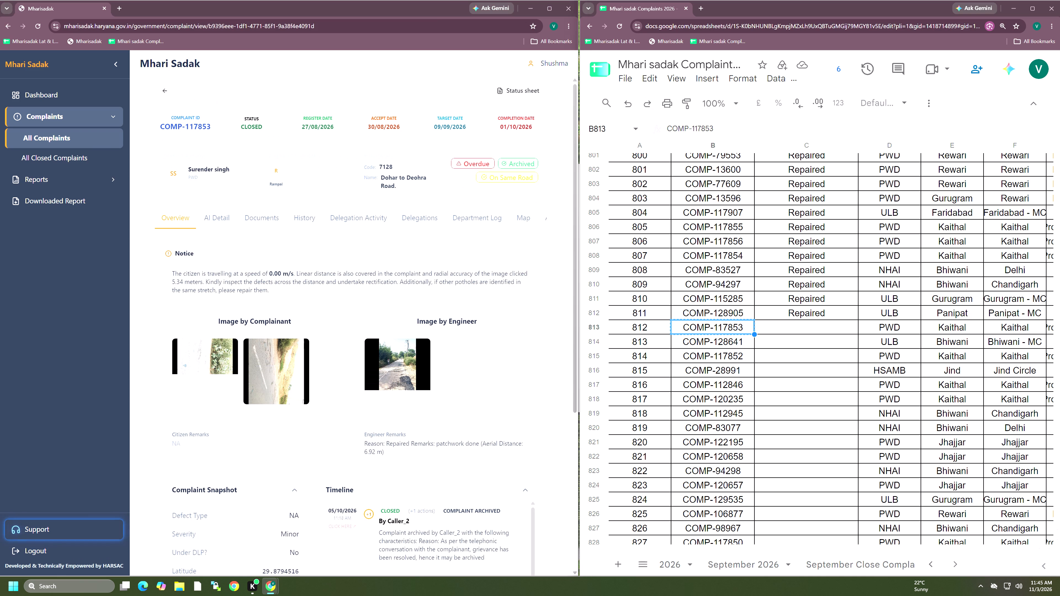
key("ctrl+d")
left_click(735, 344)
key("ctrl+c")
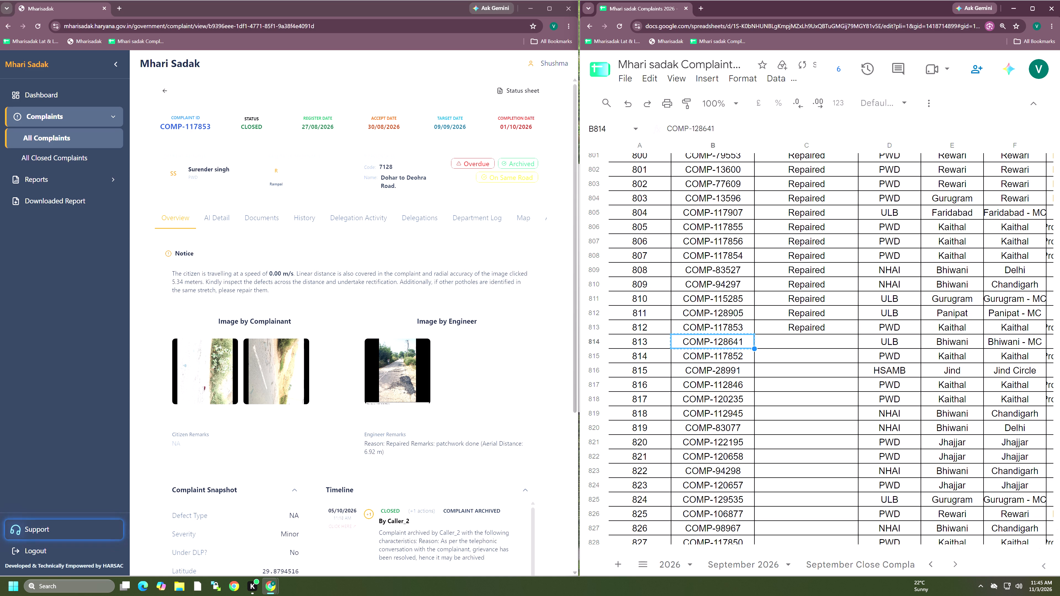
left_click(165, 83)
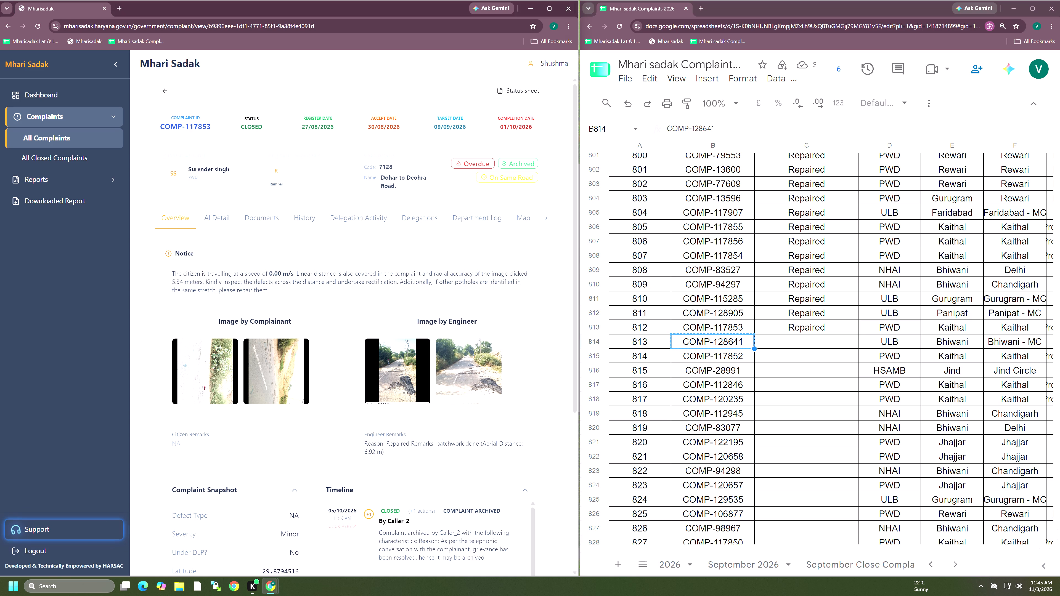
left_click(162, 92)
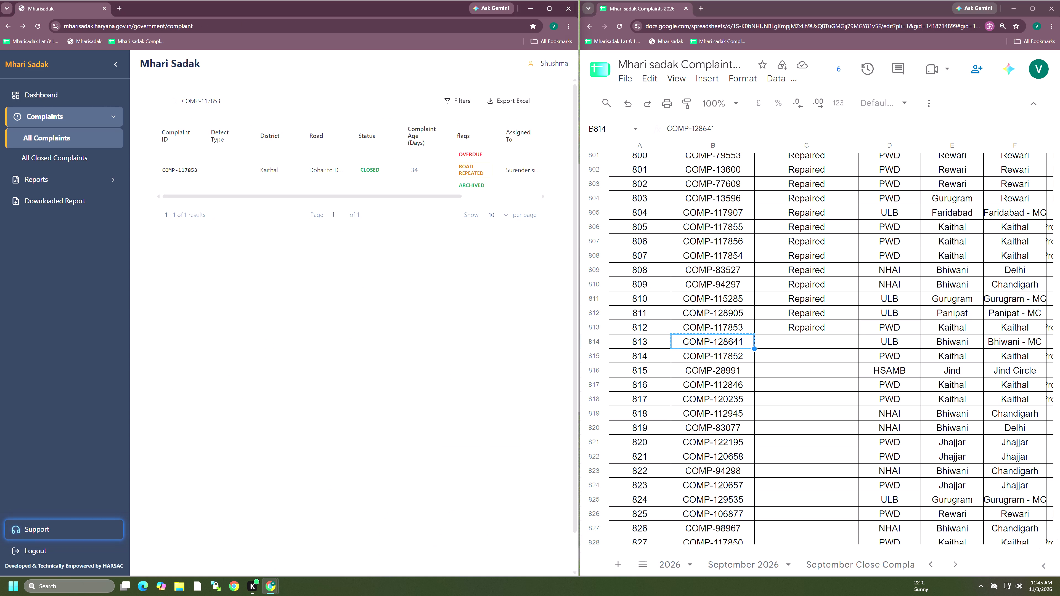
left_click_drag(235, 101, 175, 124)
key("ctrl+v")
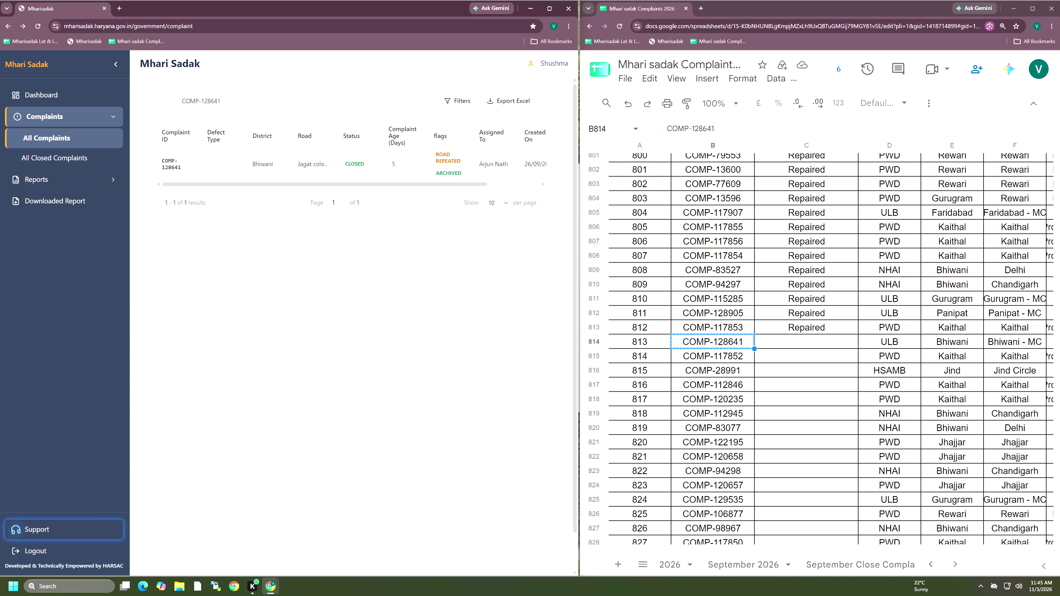
left_click(306, 166)
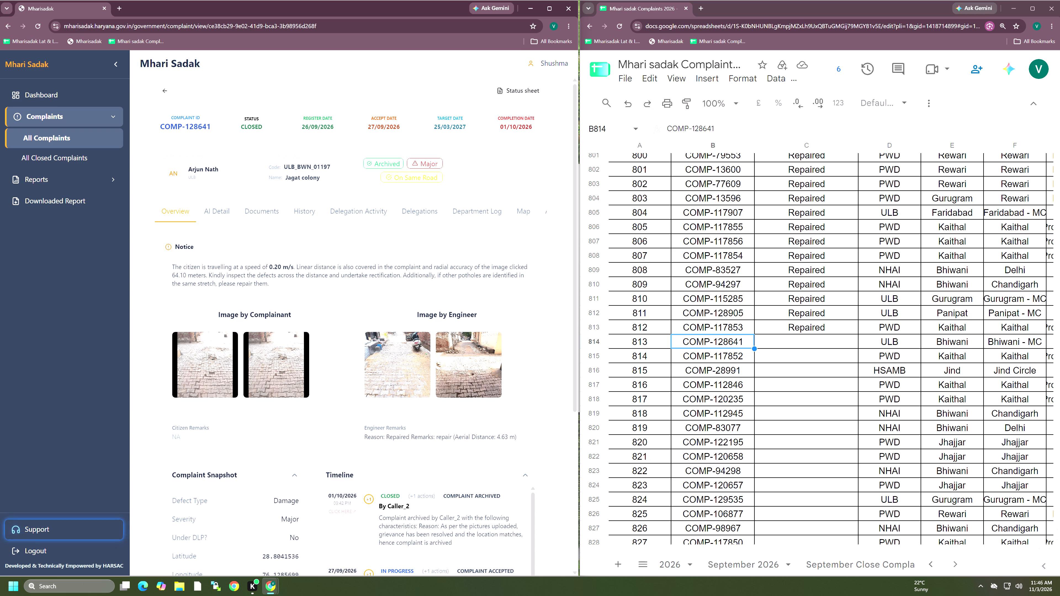
left_click(790, 343)
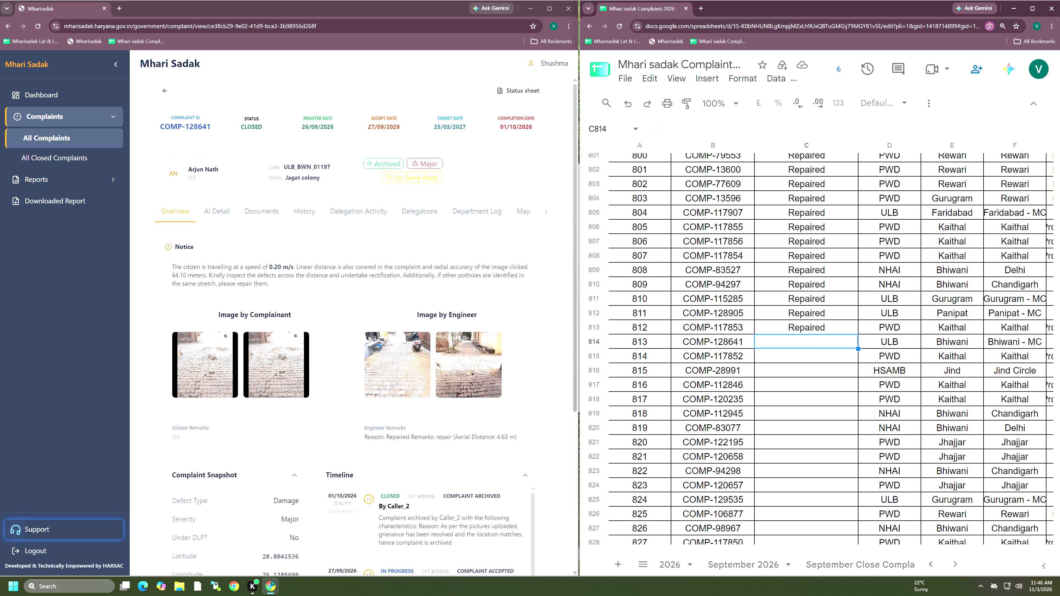
key("ctrl+d")
left_click(727, 359)
key("ctrl+c")
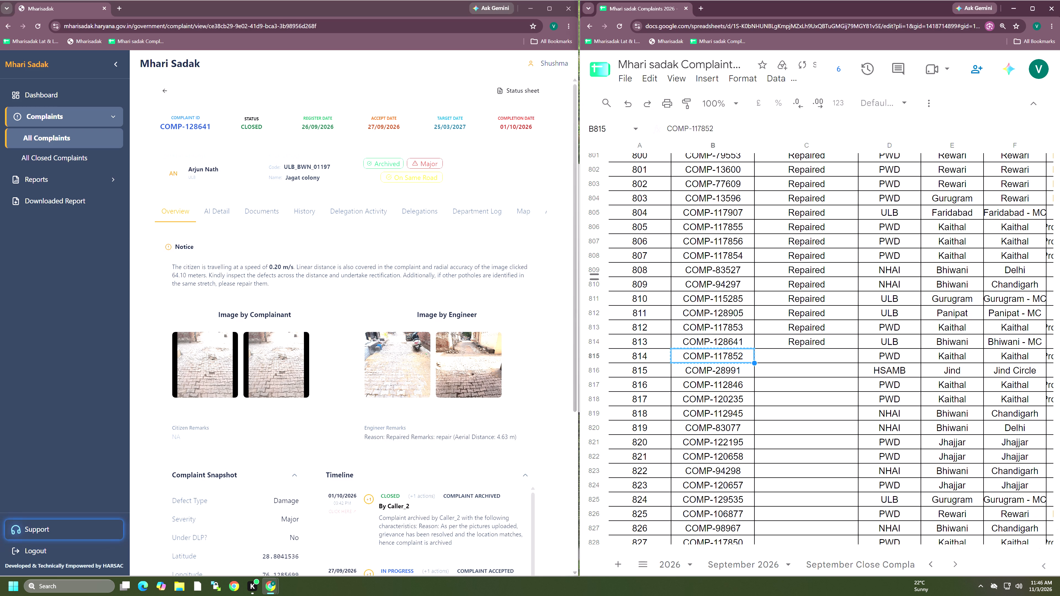
left_click(164, 90)
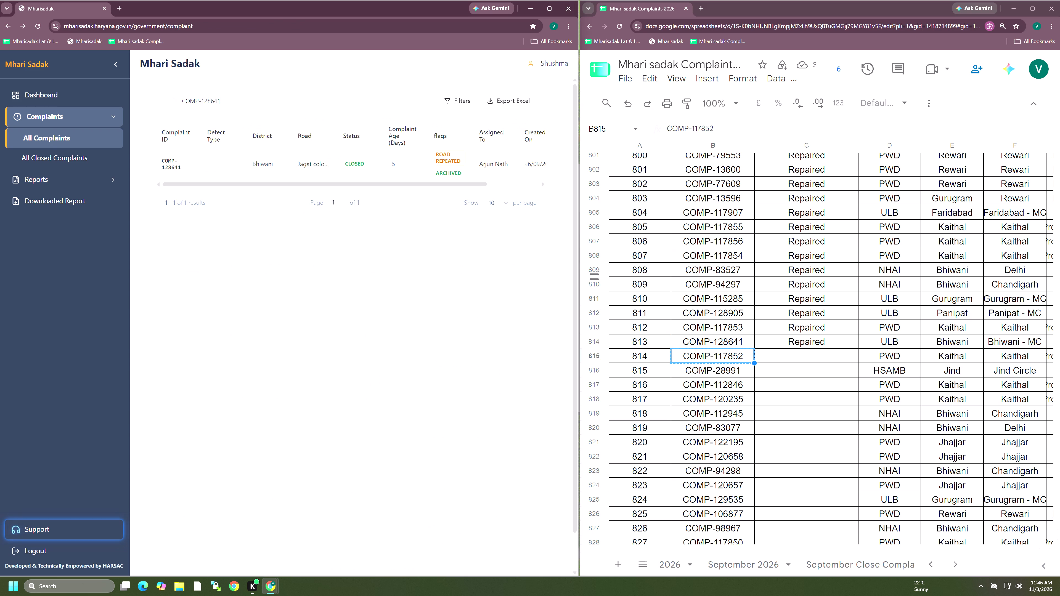
left_click_drag(226, 99, 154, 131)
key("ctrl+v")
scroll(863, 296, "down", 3)
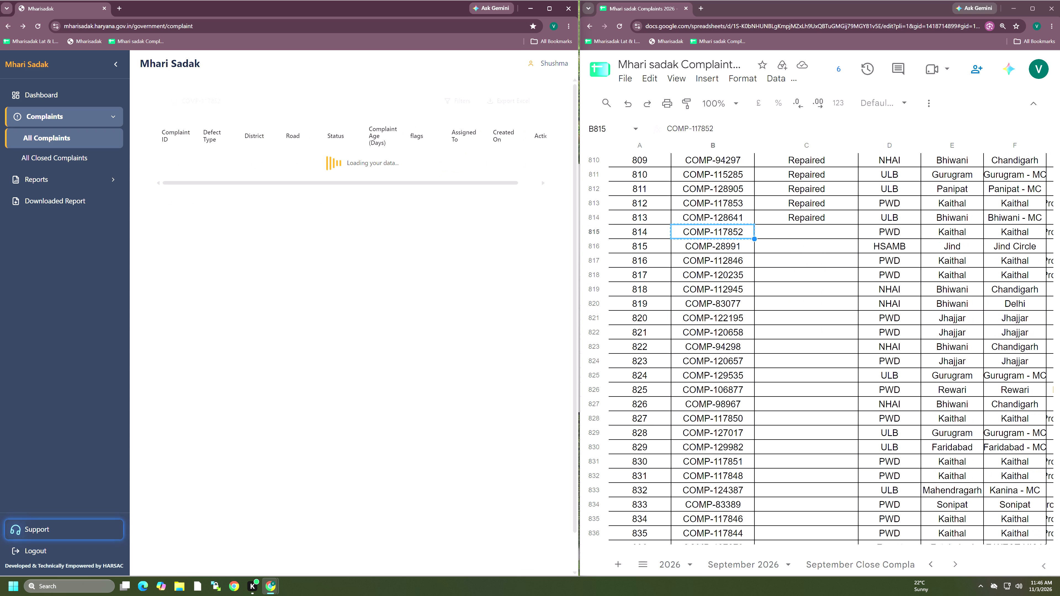
left_click(304, 165)
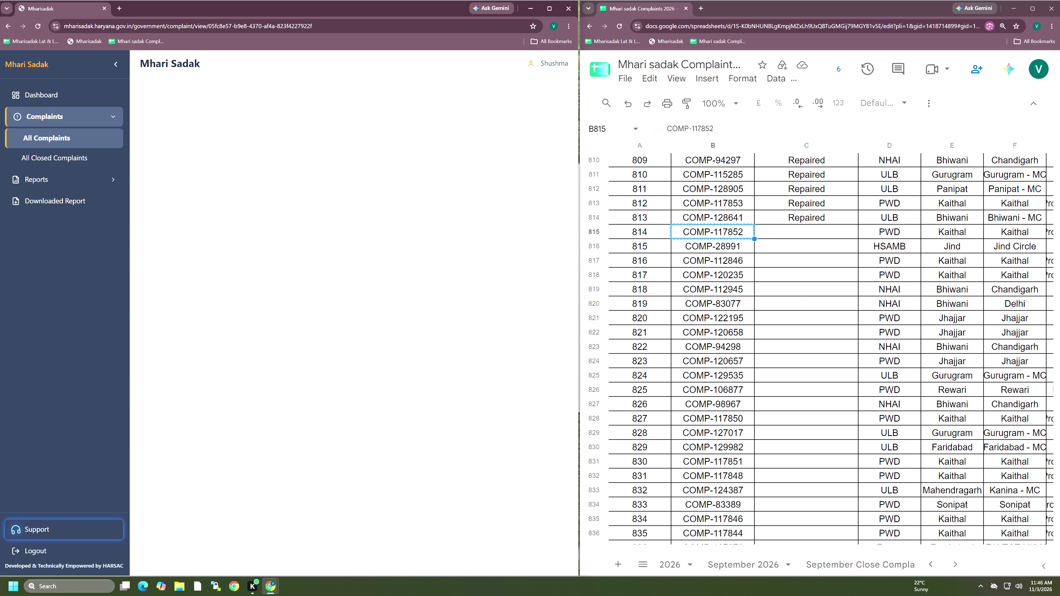
left_click(821, 232)
key("ctrl+d")
left_click(704, 251)
key("ctrl+c")
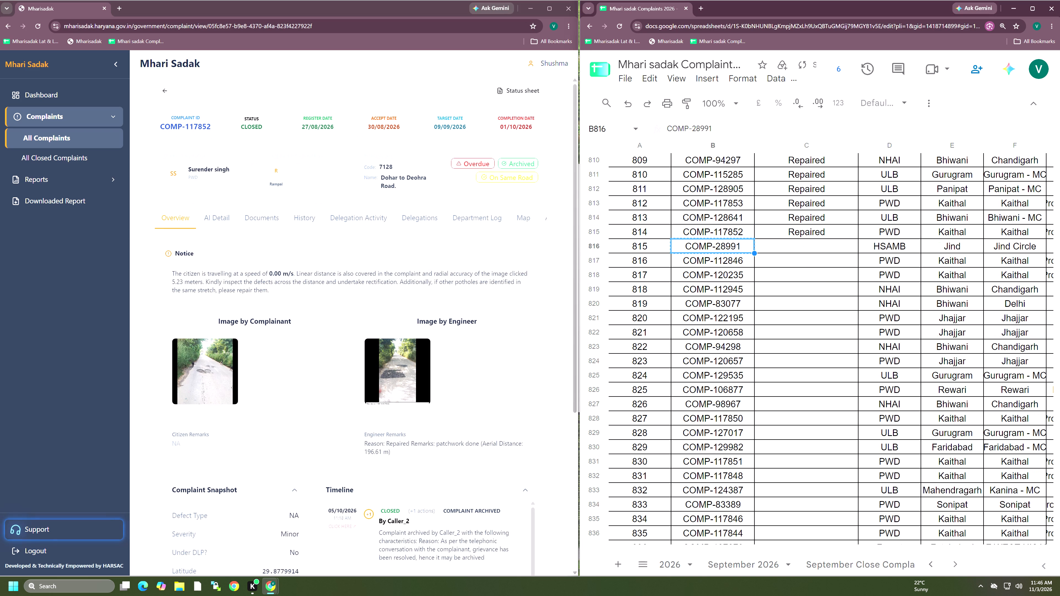
left_click(167, 90)
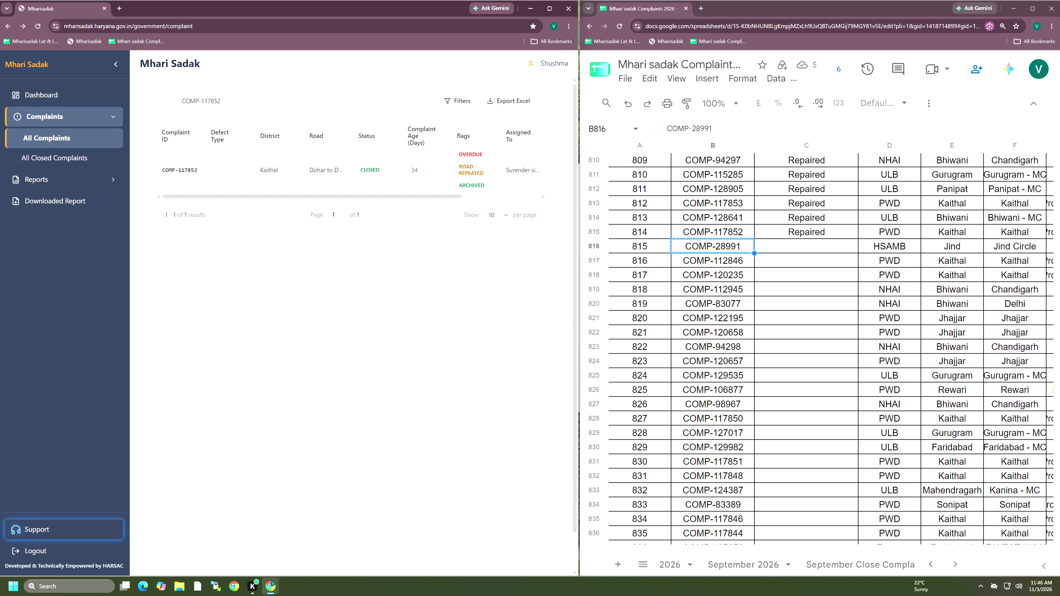
left_click_drag(227, 104, 144, 134)
key("ctrl+v")
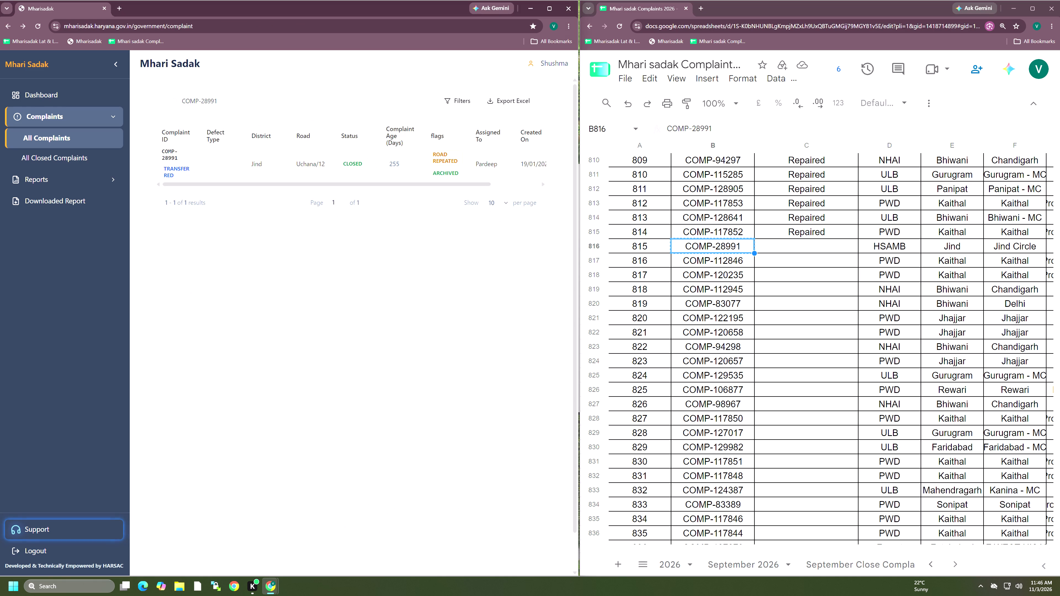
left_click(309, 172)
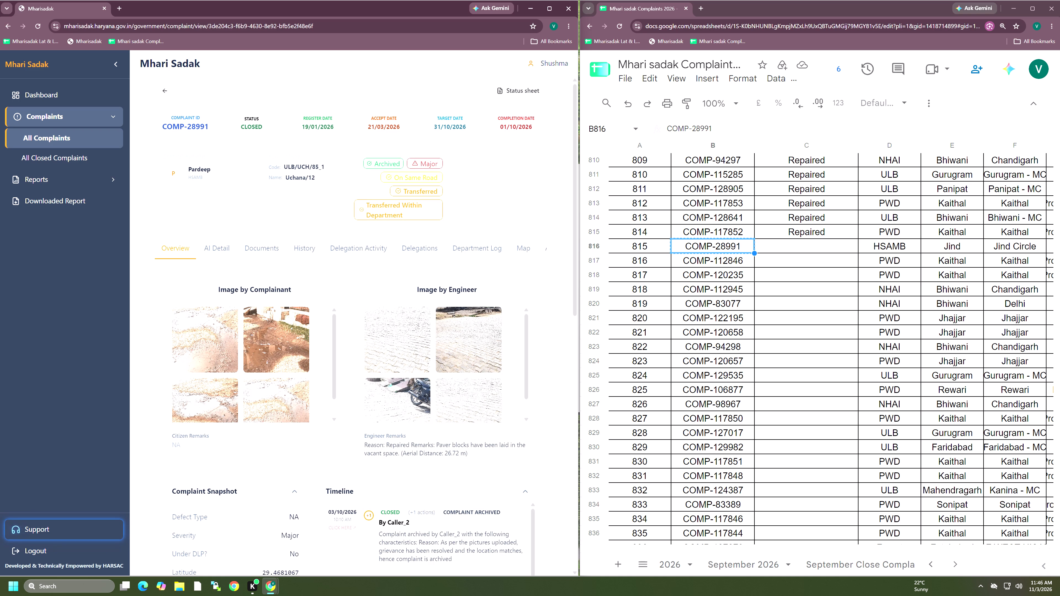
left_click(821, 249)
key("ctrl+d")
left_click(741, 264)
key("ctrl+c")
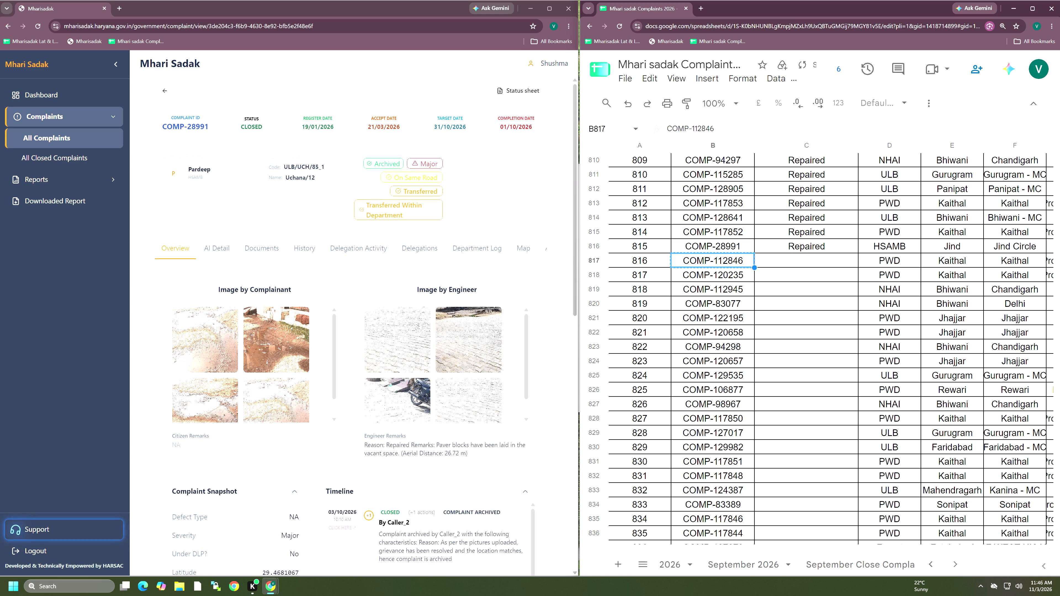
left_click(164, 97)
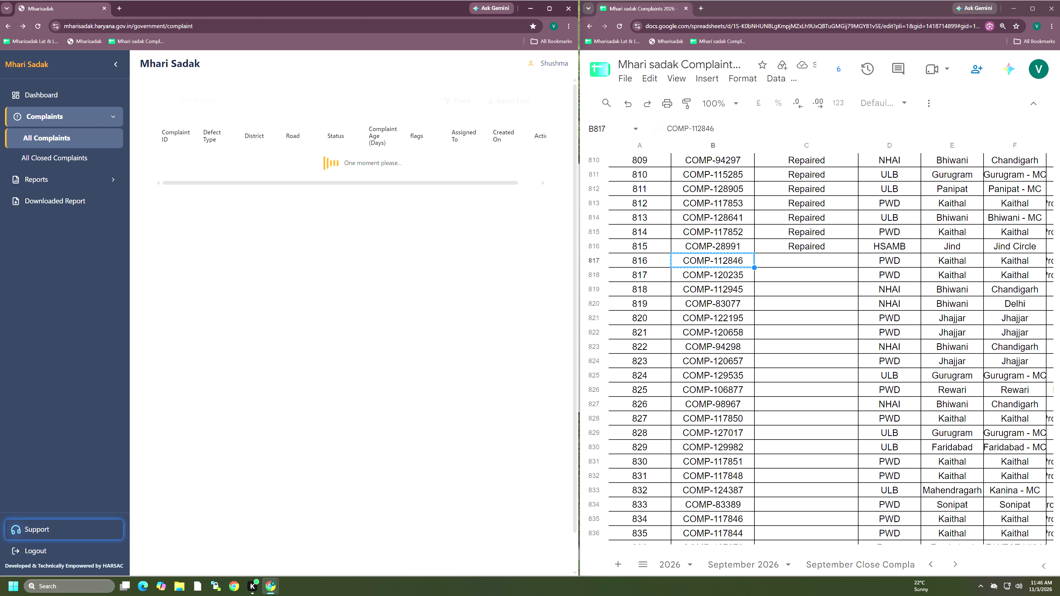
left_click_drag(221, 98, 144, 130)
key("ctrl+v")
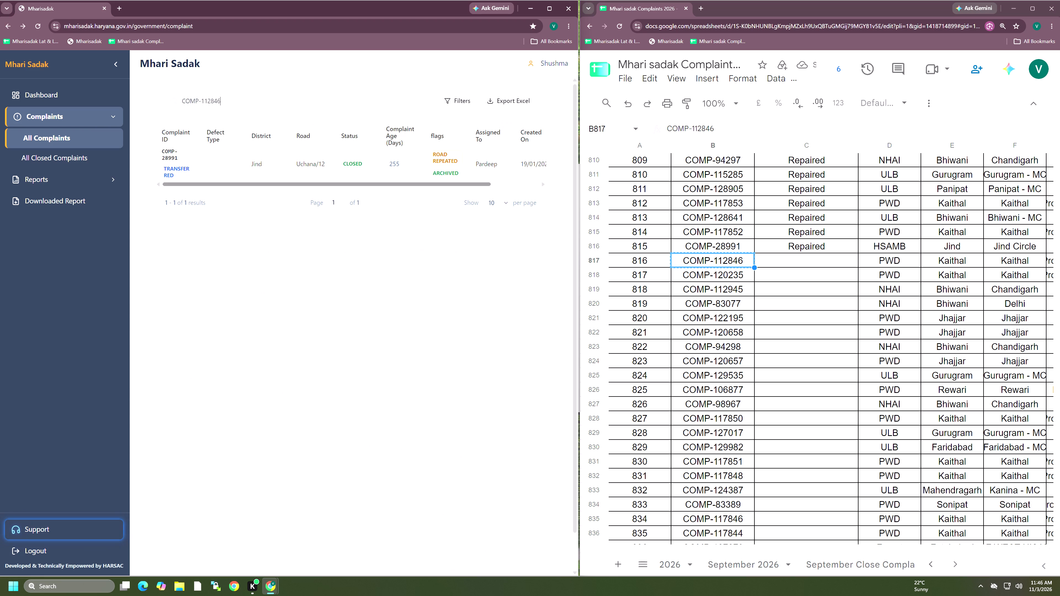
left_click(305, 170)
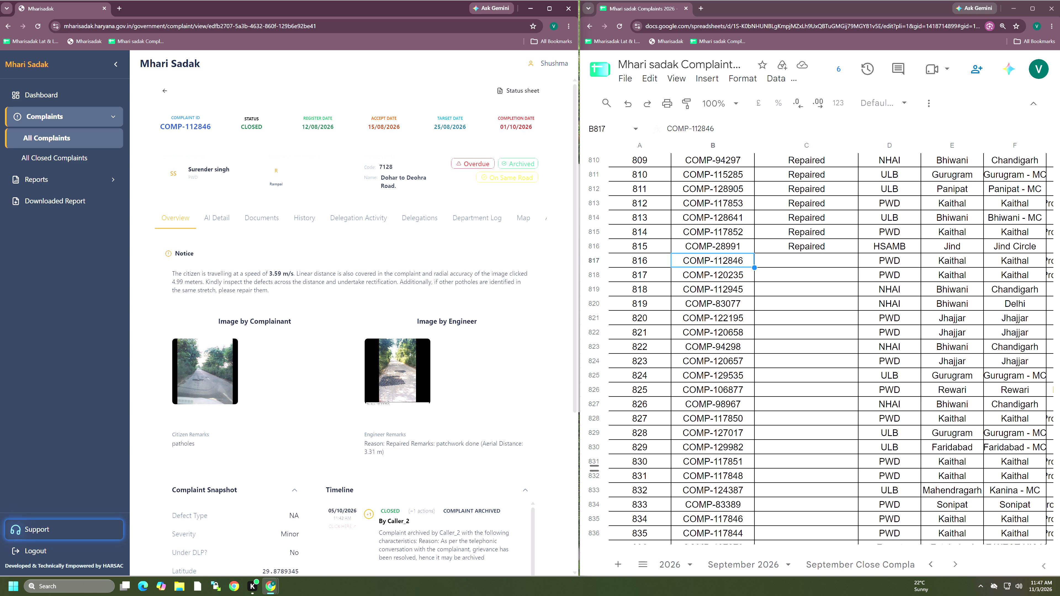
left_click(810, 260)
key("ctrl+d")
Look up COMP-120235 in the portal using its sheet ID, check the engineer remarks, and fill Repaired down into its column C cell.
left_click(731, 274)
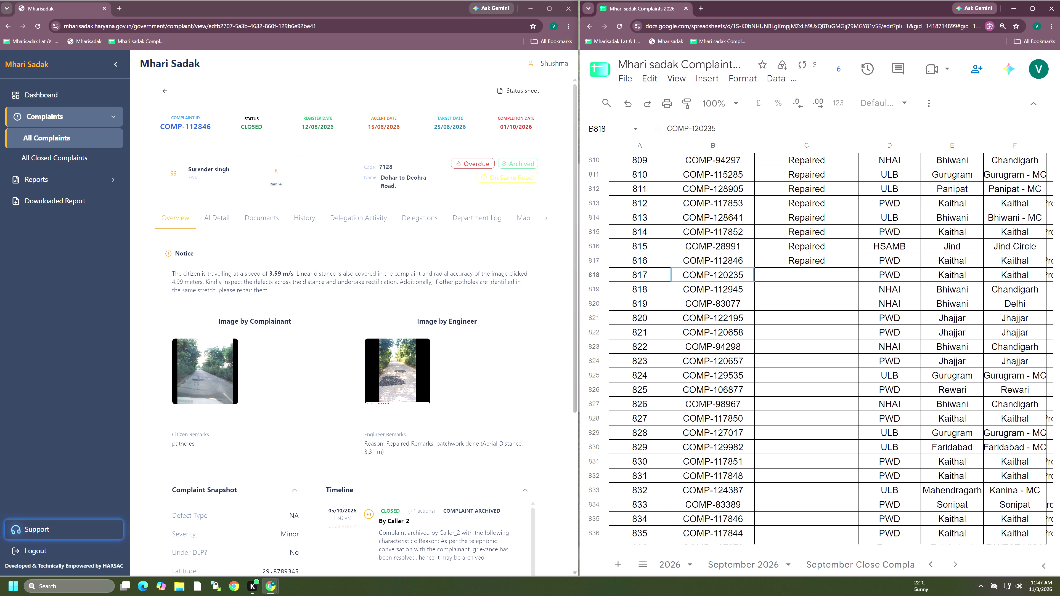
key("ctrl+c")
left_click(167, 90)
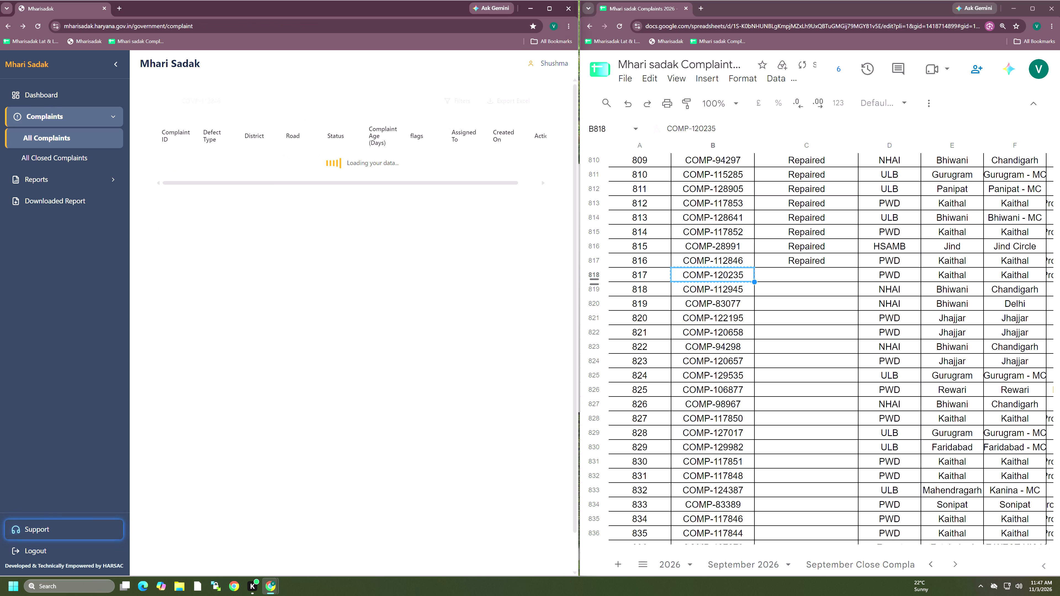
left_click_drag(224, 101, 136, 136)
key("ctrl+v")
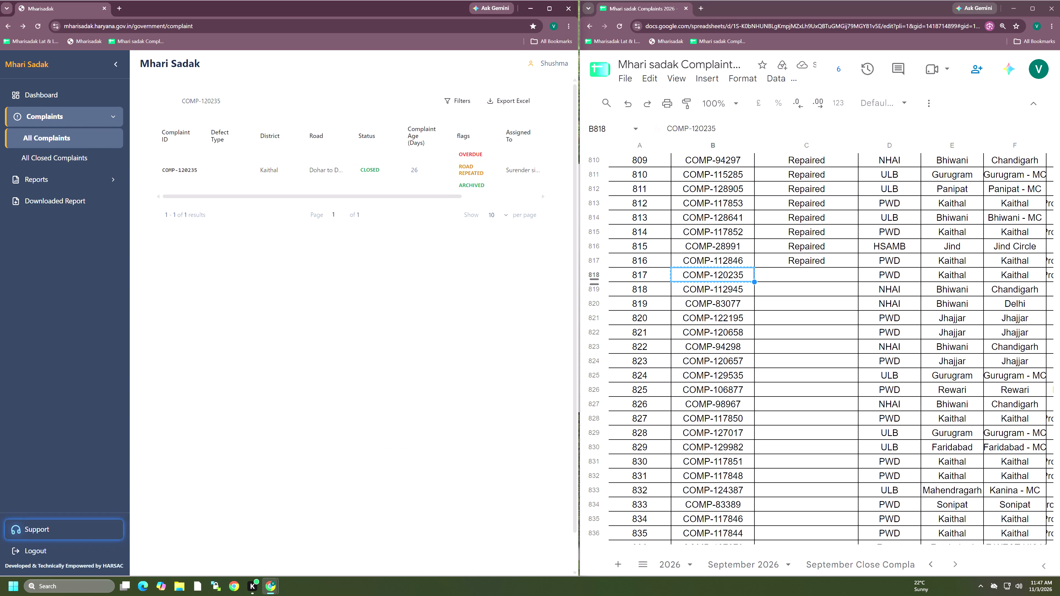
left_click(291, 163)
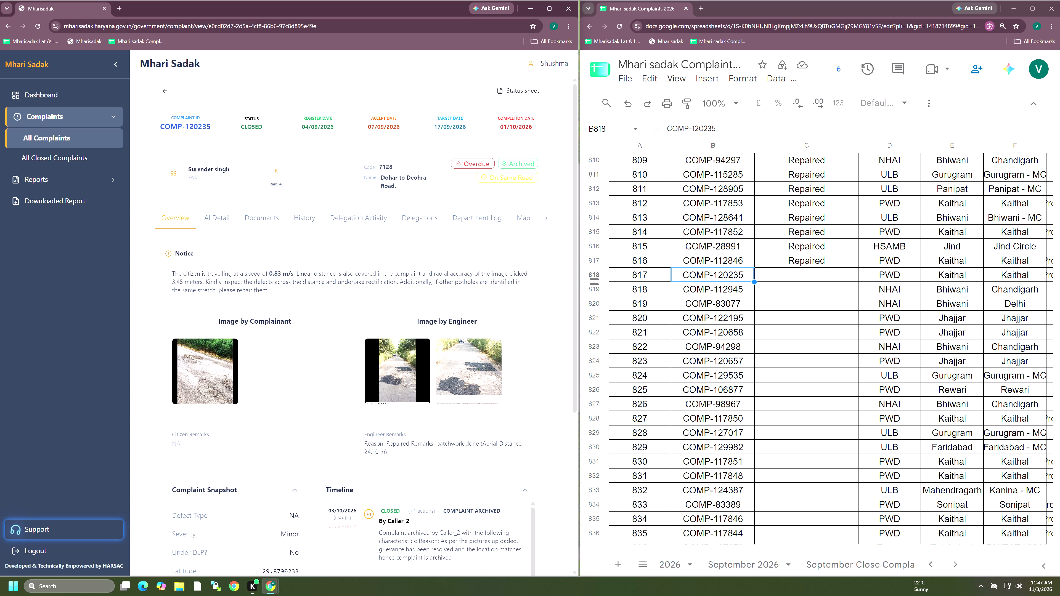
left_click(801, 276)
key("ctrl+d")
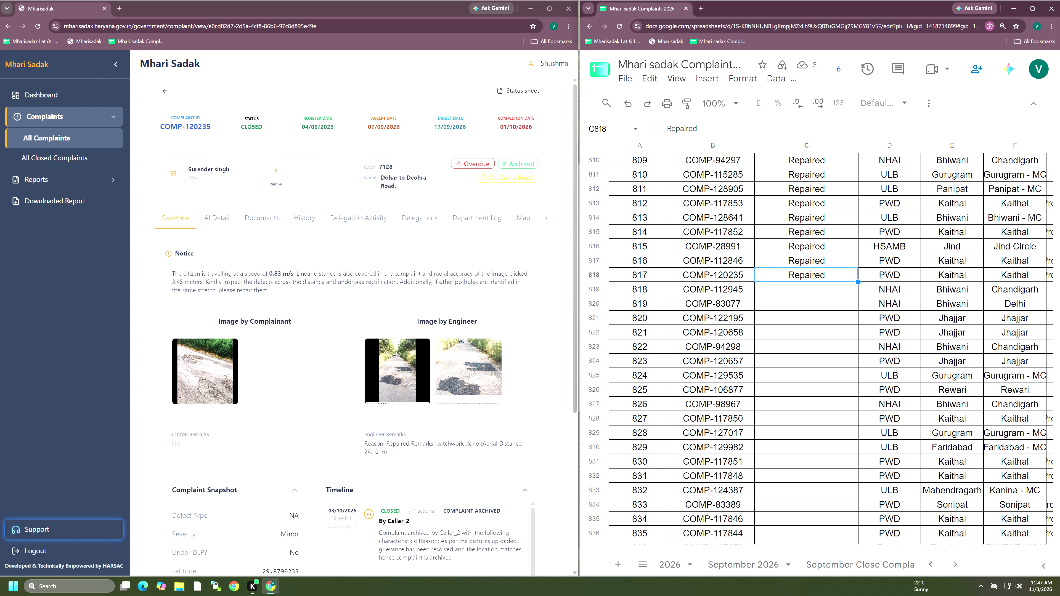
left_click(732, 294)
key("ctrl+c")
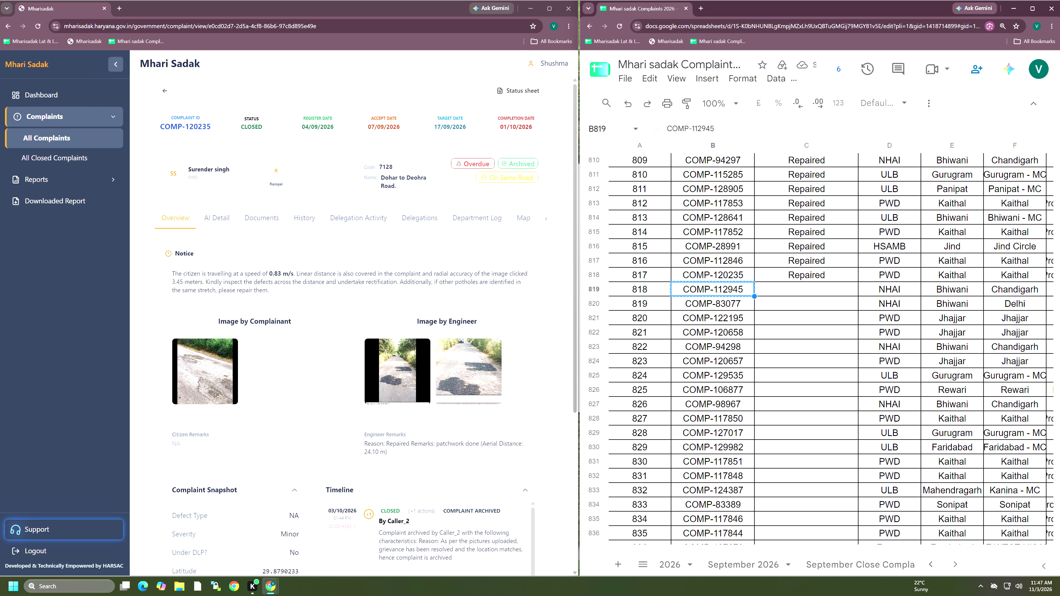
left_click(163, 90)
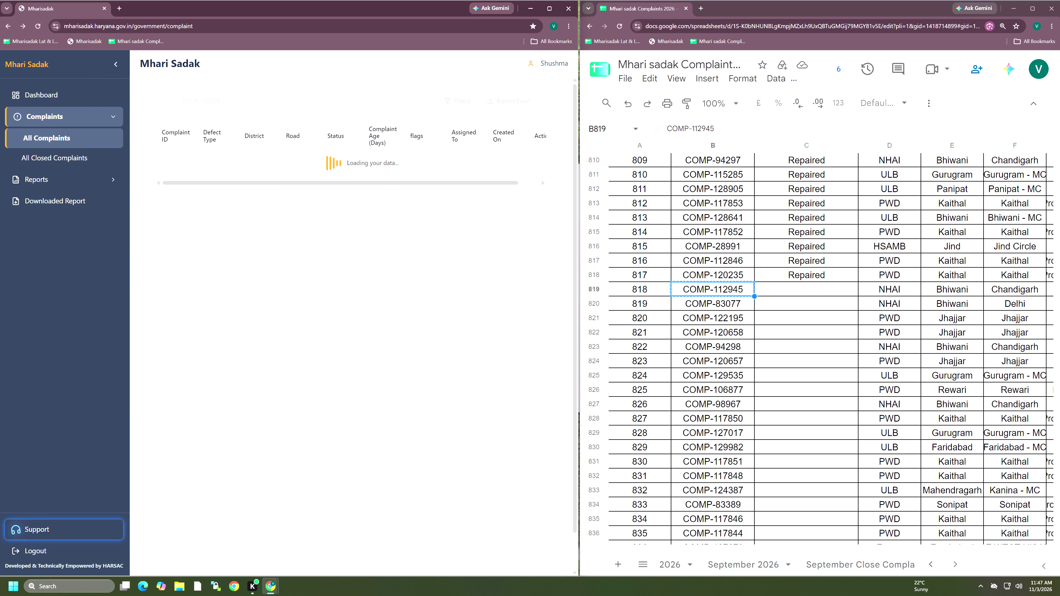
left_click_drag(226, 102, 135, 137)
key("ctrl+v")
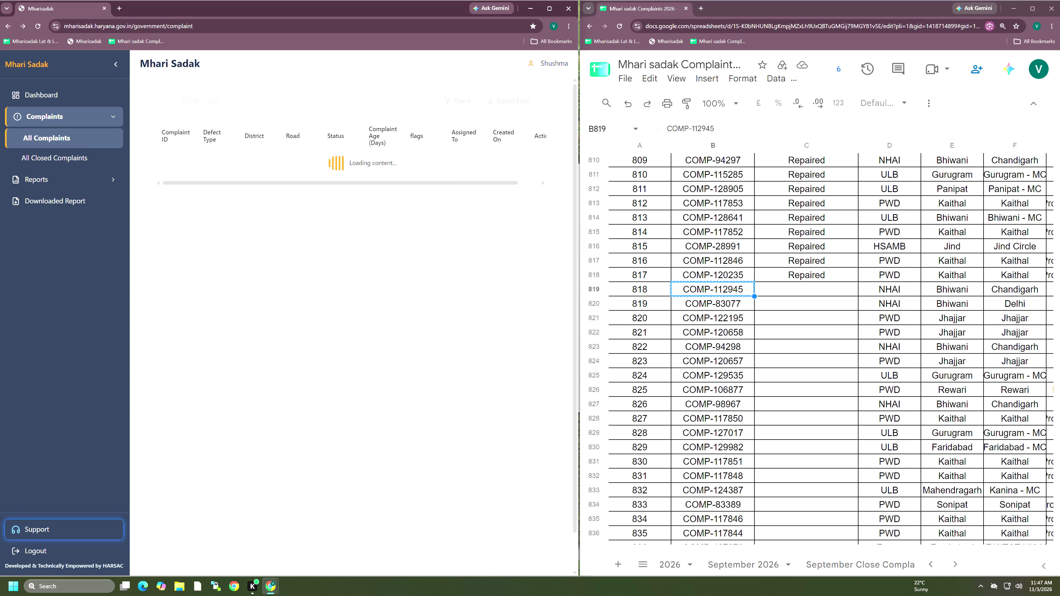
scroll(770, 260, "down", 3)
scroll(770, 260, "up", 1)
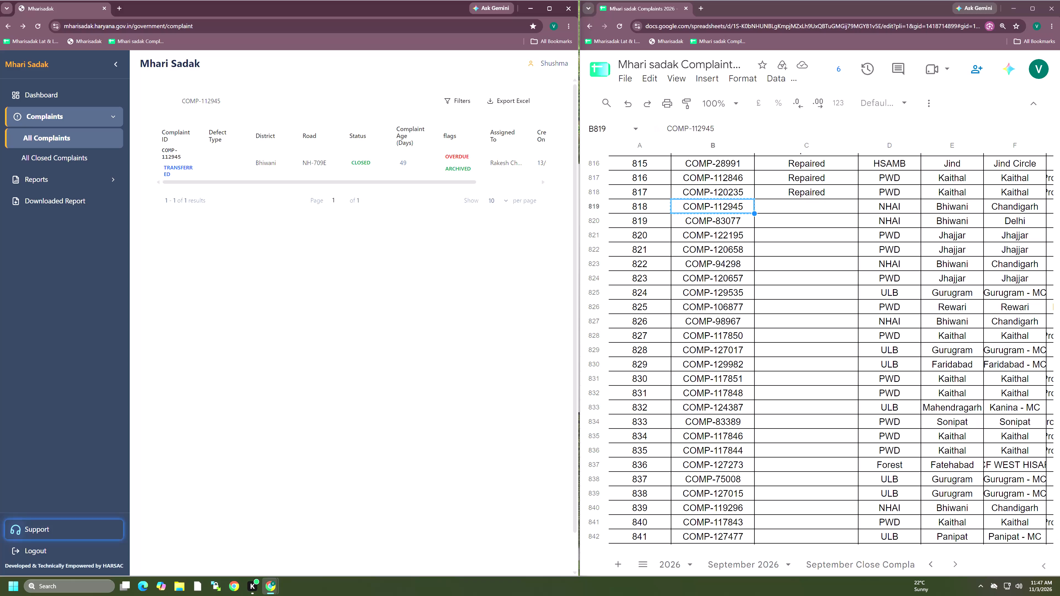
left_click(282, 161)
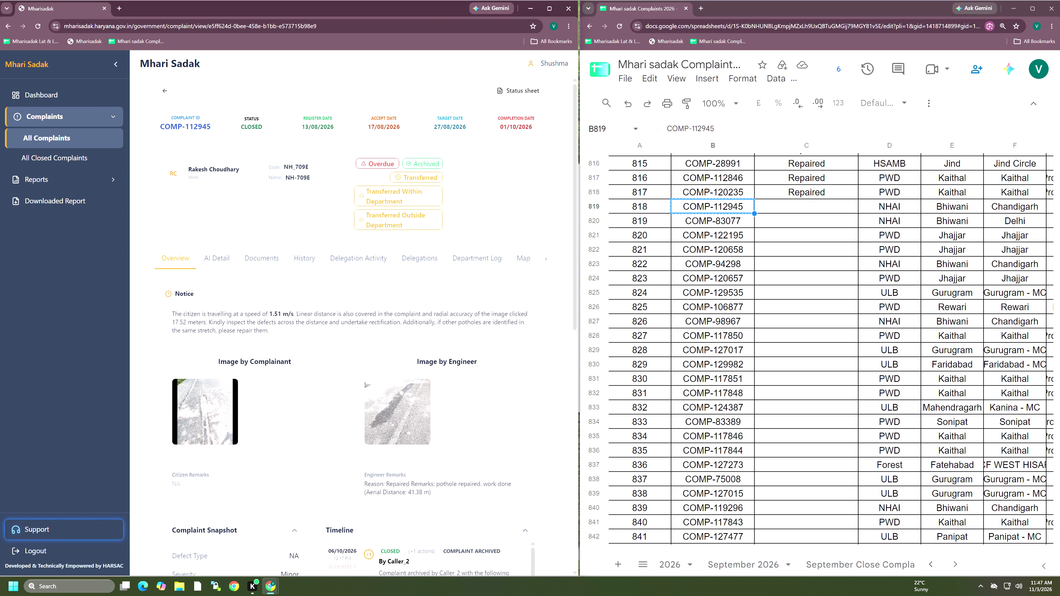
left_click(792, 209)
key("ctrl+d")
Look up COMP-83077 in the portal using its sheet ID, check the engineer remarks, and fill Repaired down into its column C cell.
left_click(751, 222)
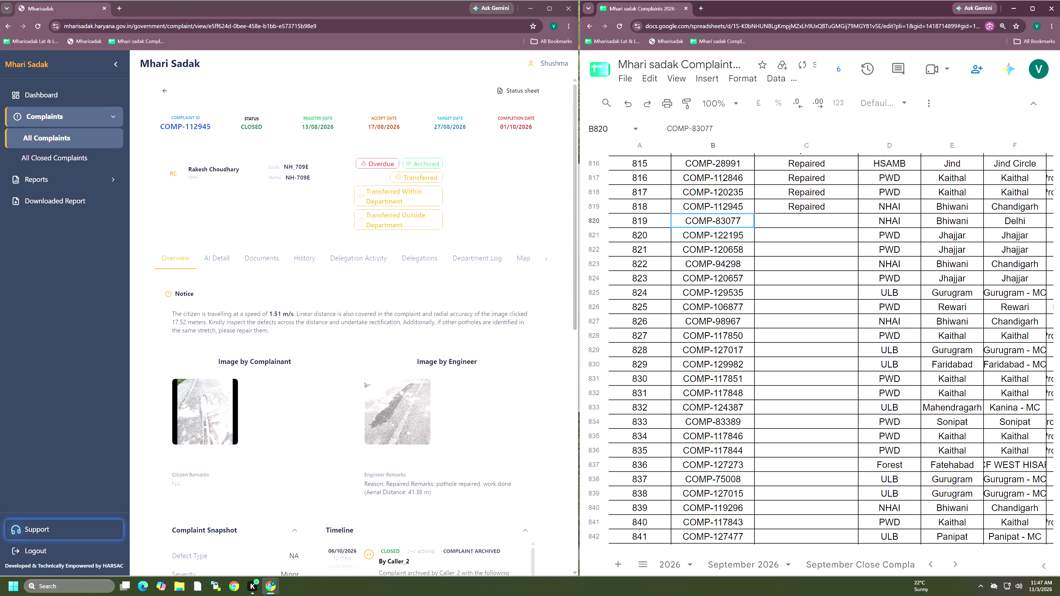
key("ctrl+c")
left_click(168, 93)
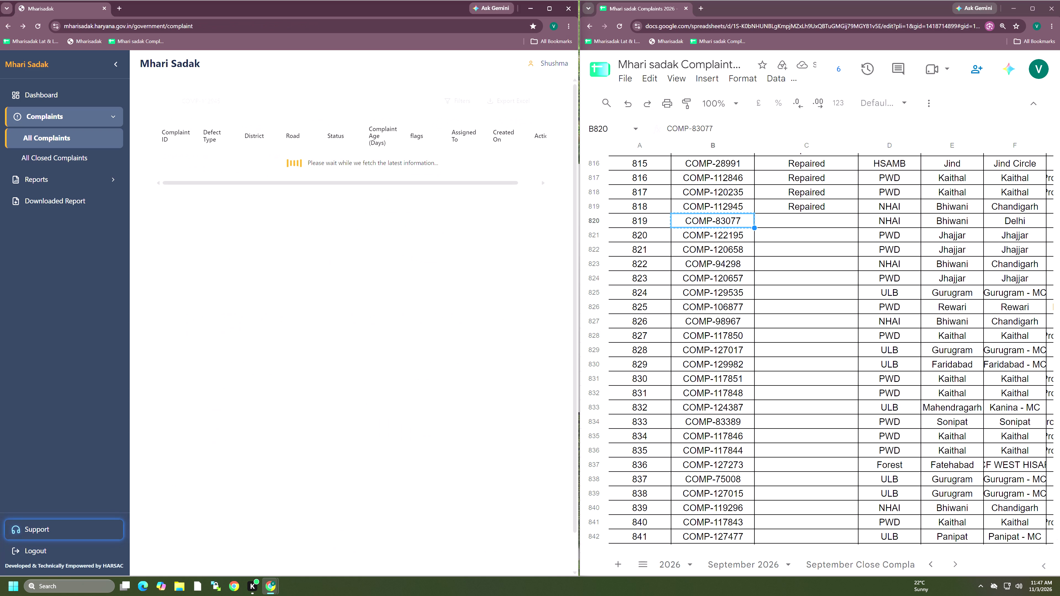
left_click_drag(226, 103, 135, 116)
key("ctrl+v")
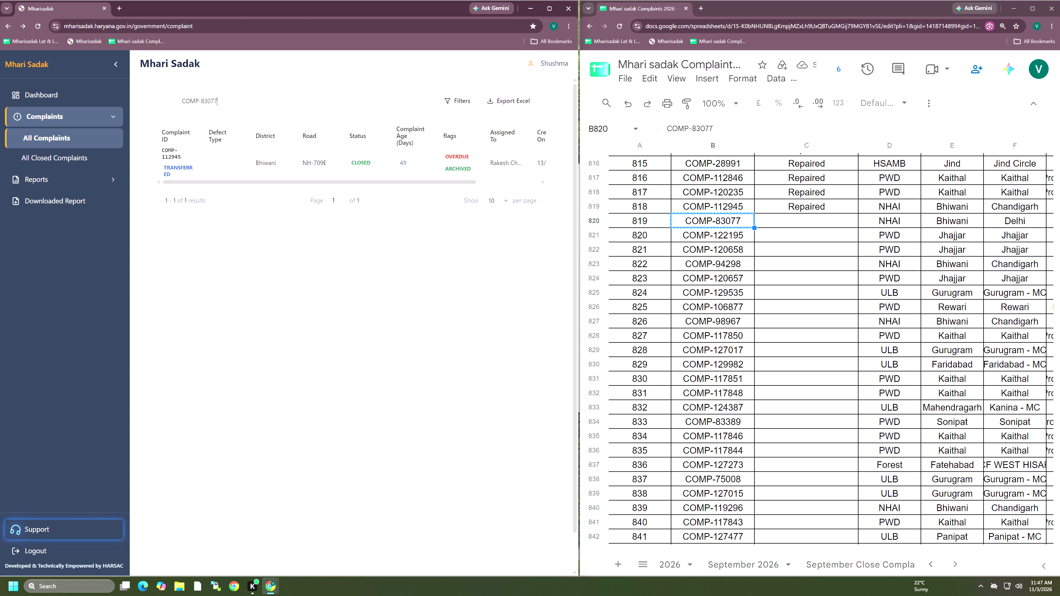
left_click(294, 157)
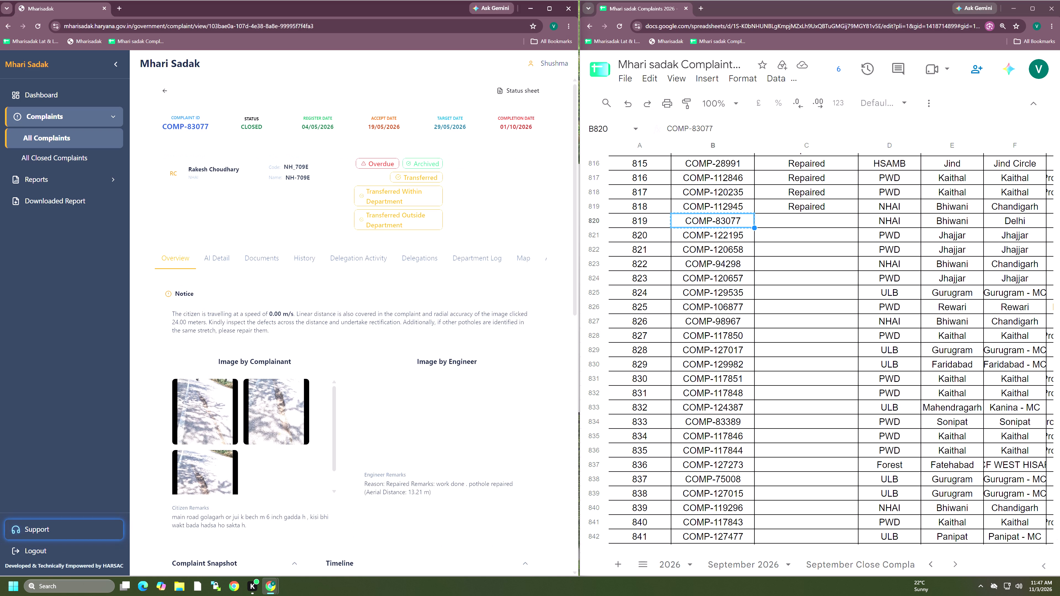
left_click(818, 222)
key("ctrl+d")
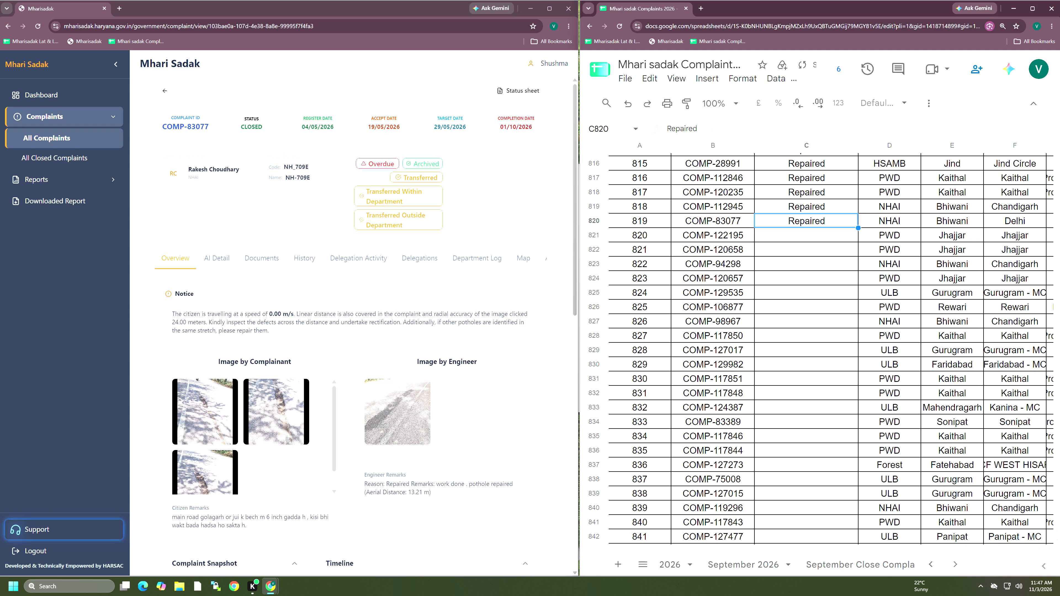
Look up COMP-122195 in the portal using its sheet ID and copy its engineer remark, Other, into its column C cell.
left_click(732, 240)
key("ctrl+c")
left_click(165, 91)
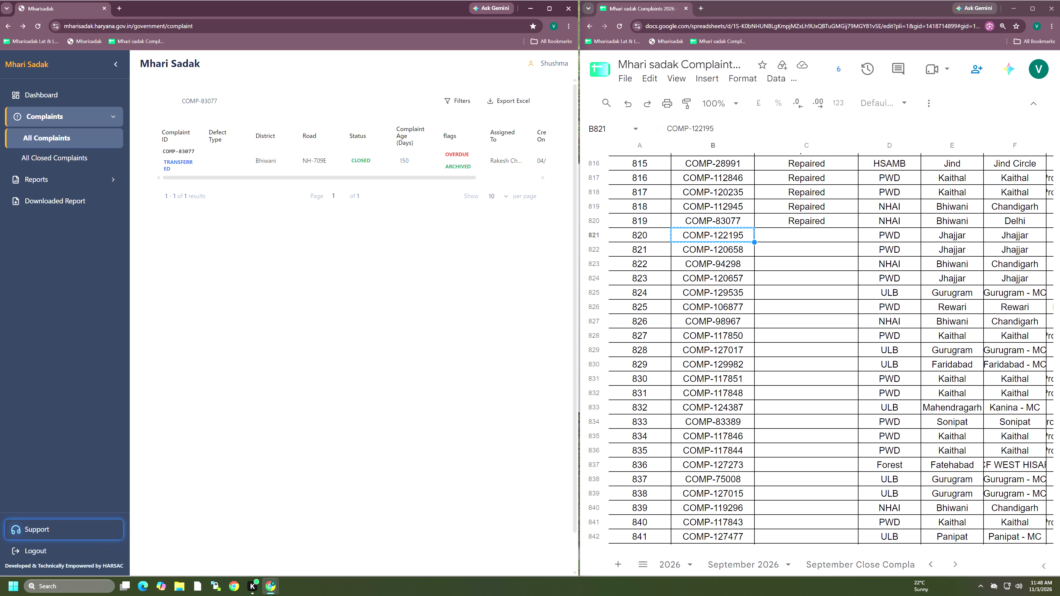
left_click_drag(226, 97, 157, 121)
key("ctrl+v")
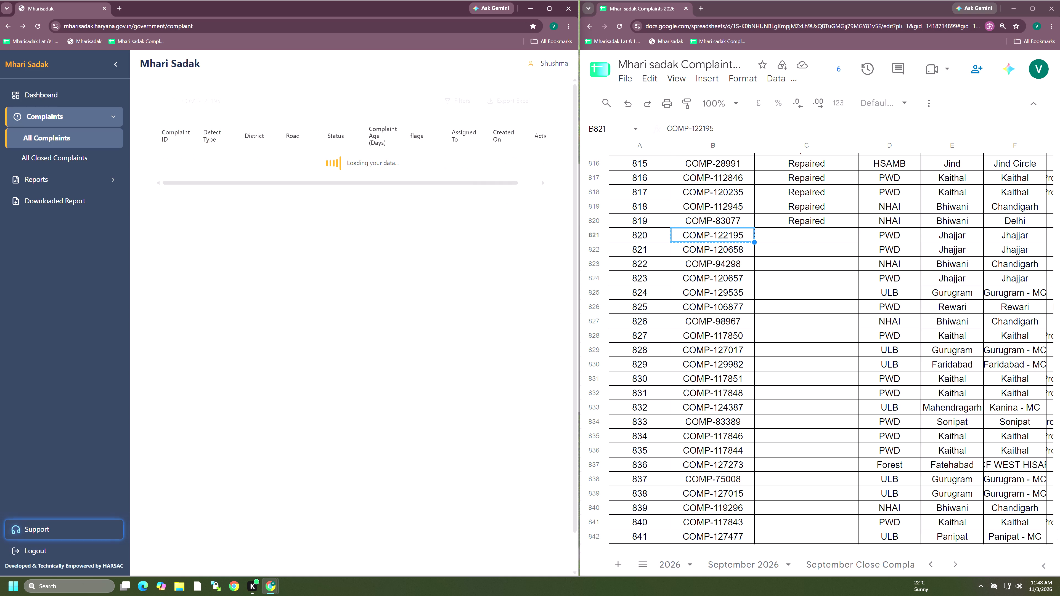
left_click(339, 164)
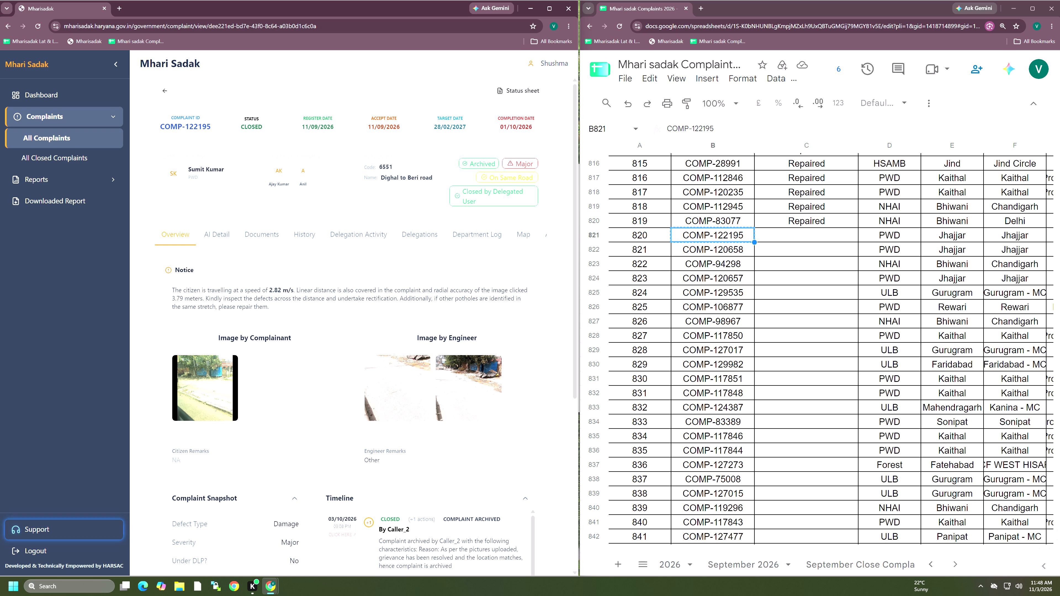
left_click_drag(363, 457, 391, 468)
key("ctrl+c")
left_click(798, 239)
key("ctrl+v")
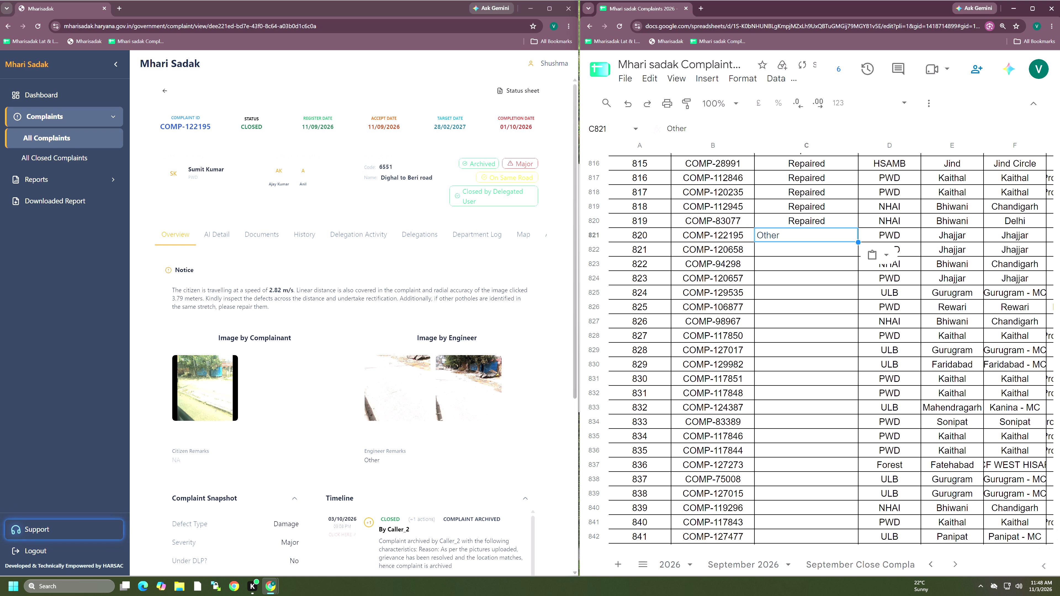
Look up COMP-120658 in the portal using its sheet ID, check the engineer remarks, and fill Other down into its column C cell.
left_click(730, 253)
key("ctrl+c")
left_click(162, 91)
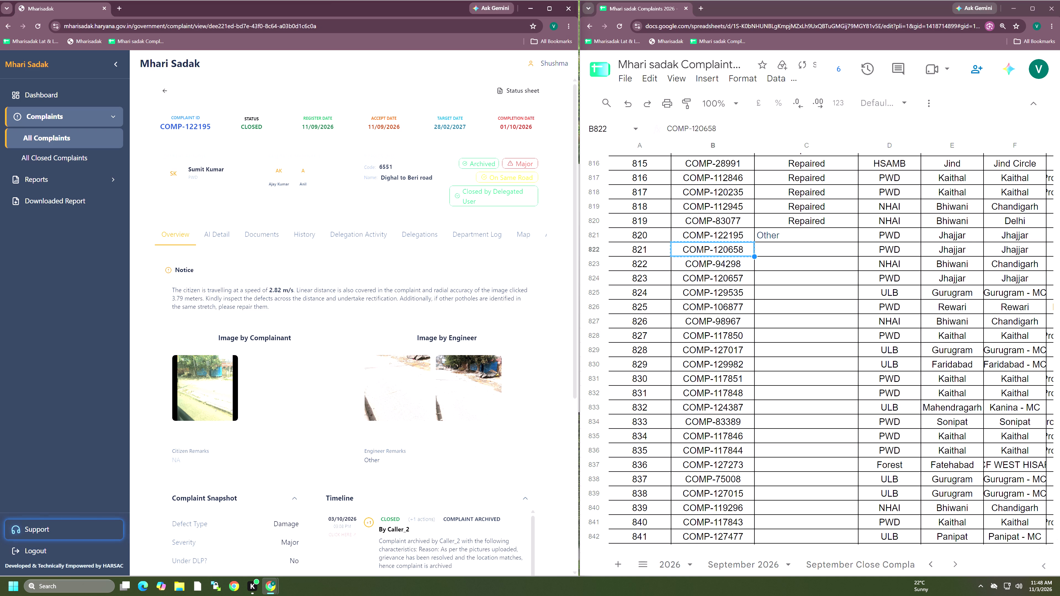
left_click_drag(224, 101, 219, 103)
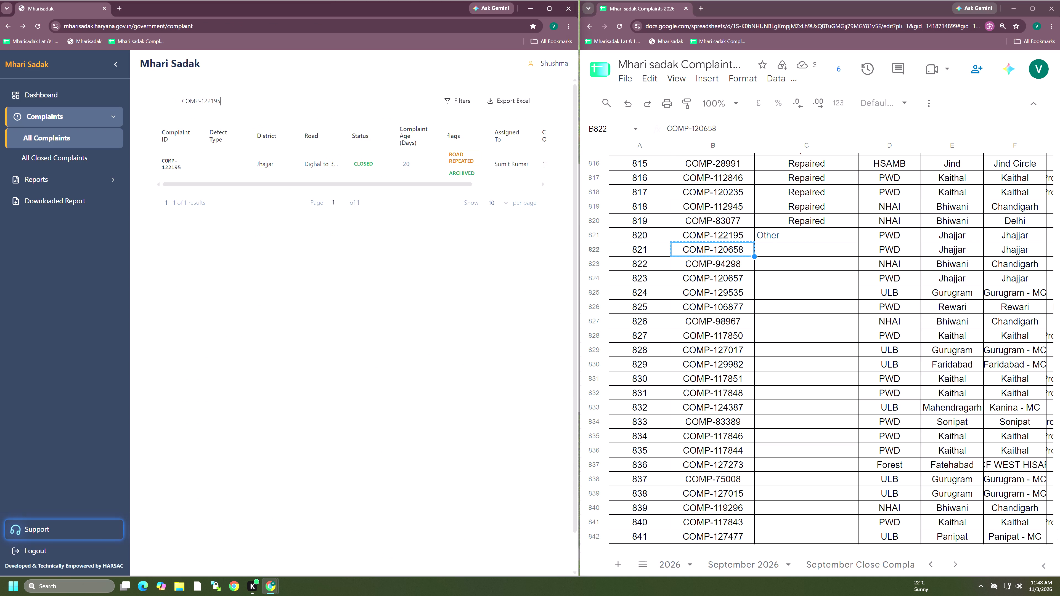
left_click_drag(219, 103, 134, 126)
key("ctrl+v")
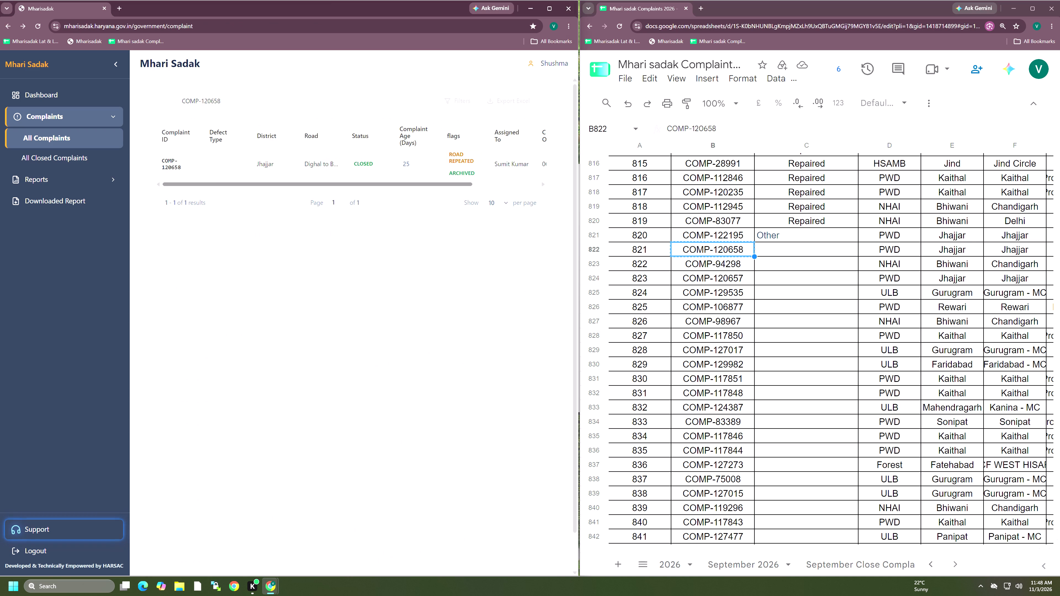
left_click(305, 168)
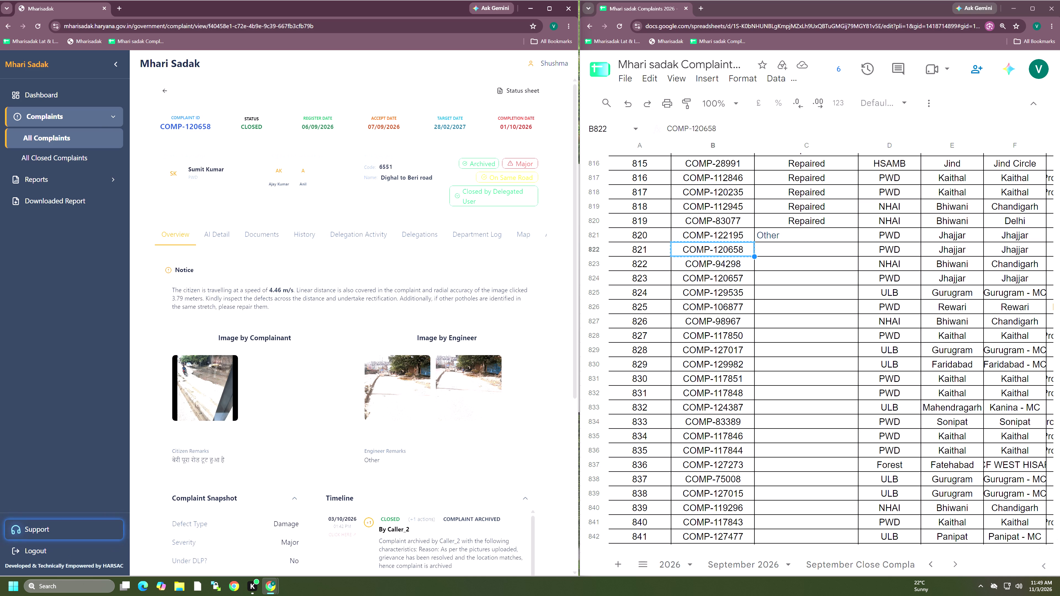
left_click(776, 246)
key("ctrl+d")
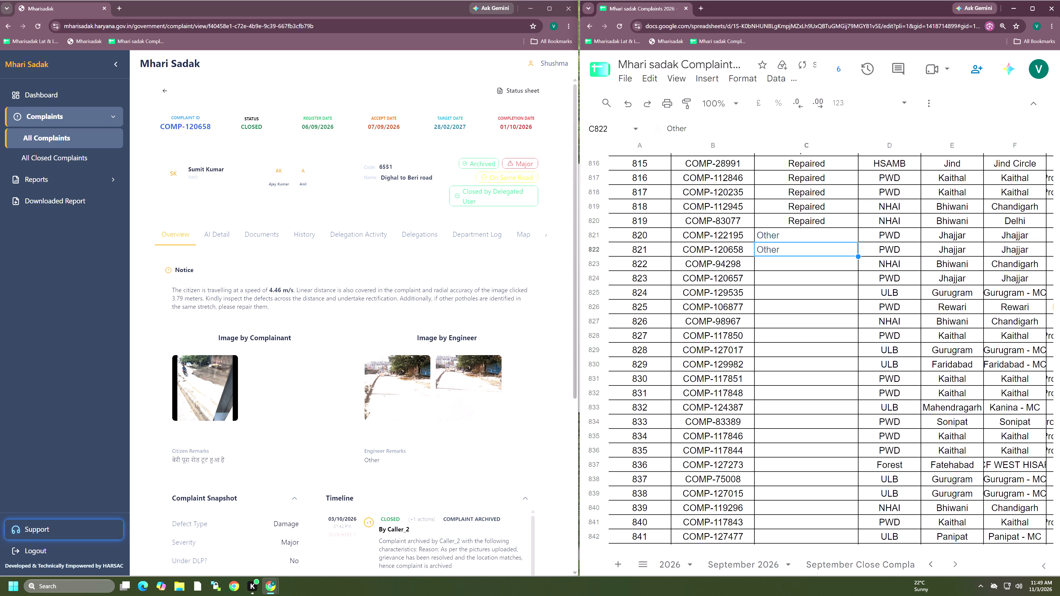
left_click(733, 264)
key("ctrl+c")
left_click(165, 91)
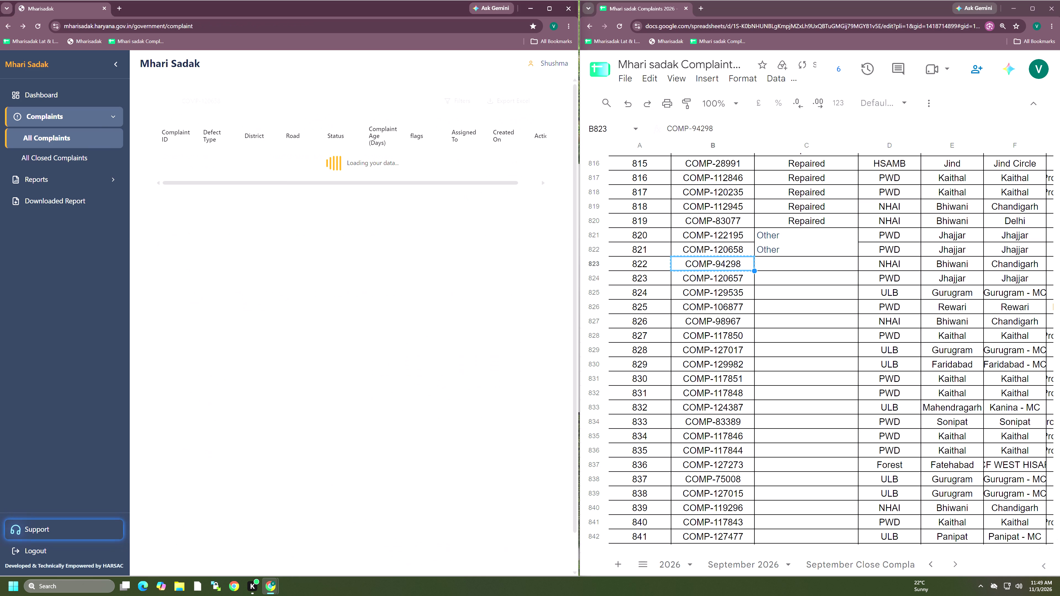
left_click_drag(229, 101, 156, 124)
key("ctrl+v")
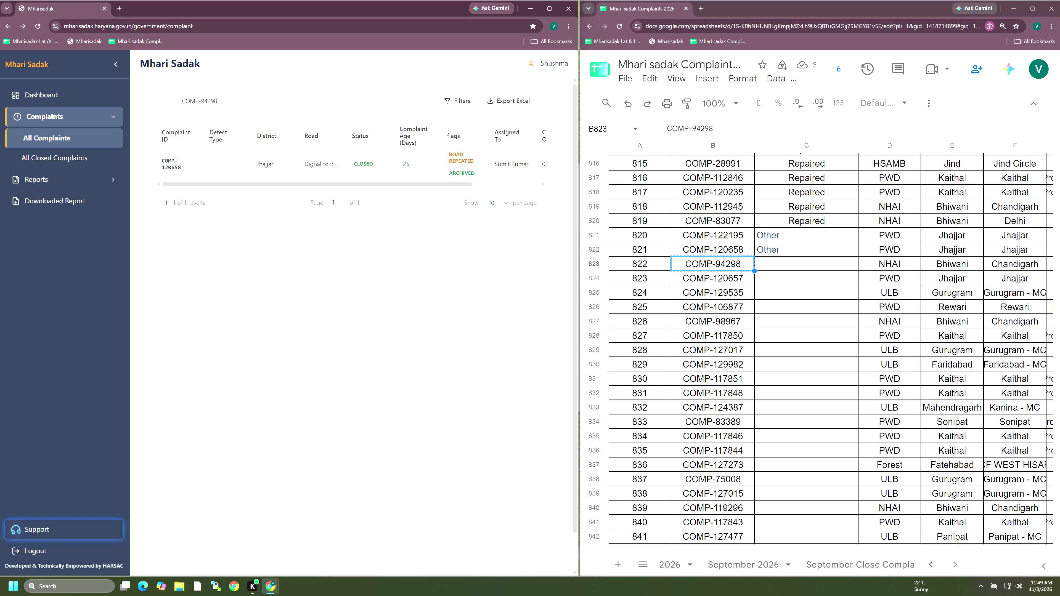
left_click(310, 161)
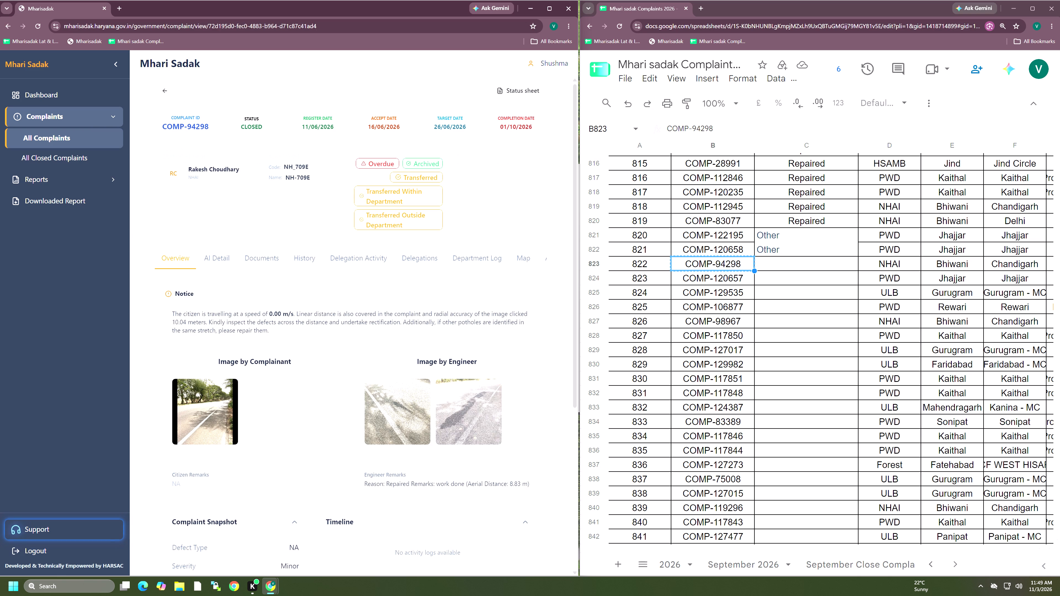
left_click(807, 225)
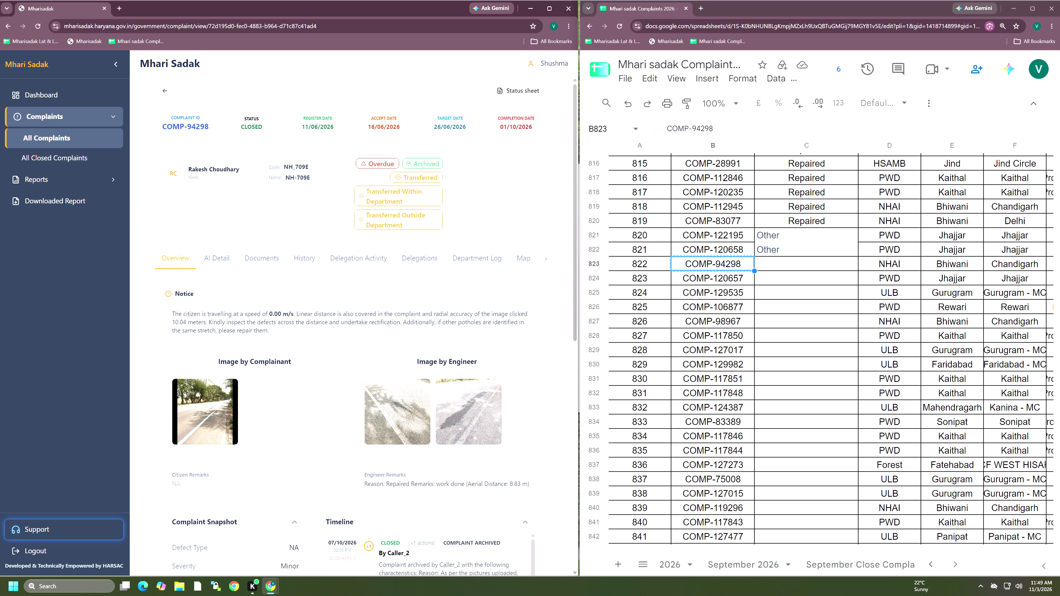
key("ctrl+c")
left_click(772, 264)
key("ctrl+v")
Look up COMP-120657 in the portal using its sheet ID and copy its engineer remark, Other, into its column C cell.
left_click(737, 281)
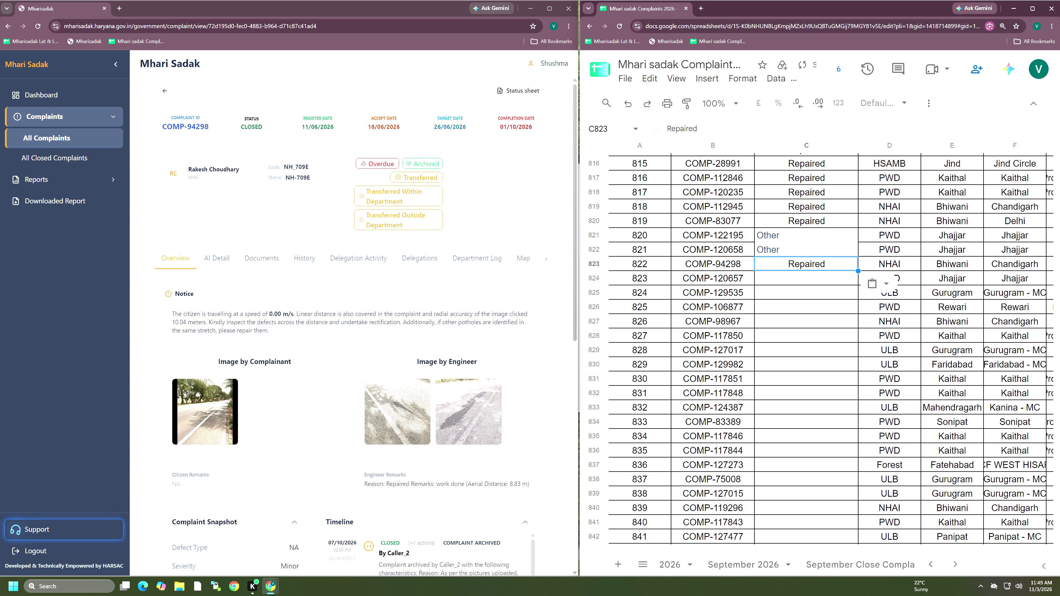
key("ctrl+c")
left_click(164, 90)
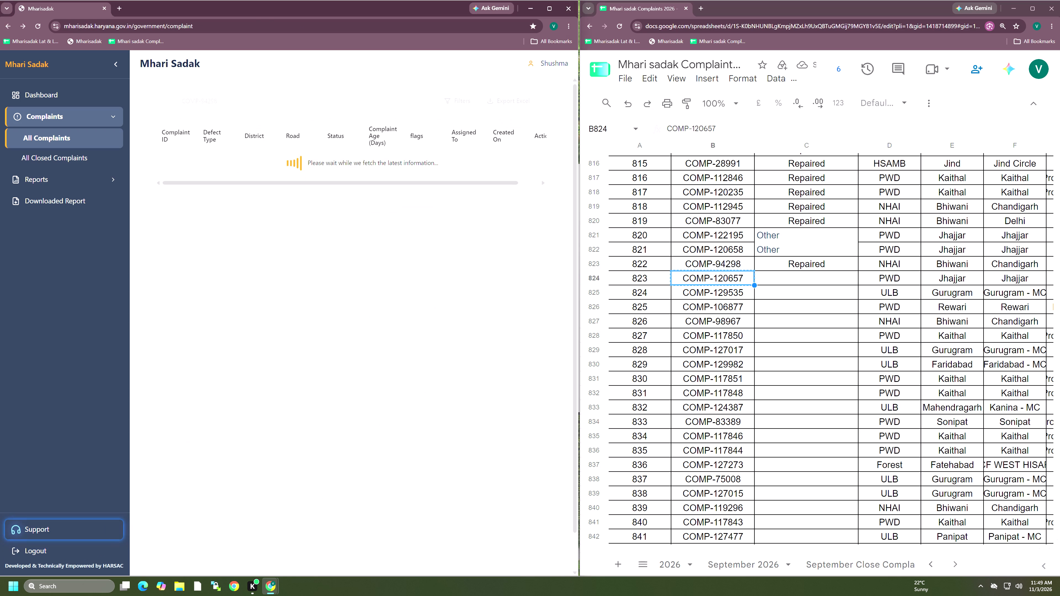
left_click_drag(222, 102, 147, 131)
key("ctrl+v")
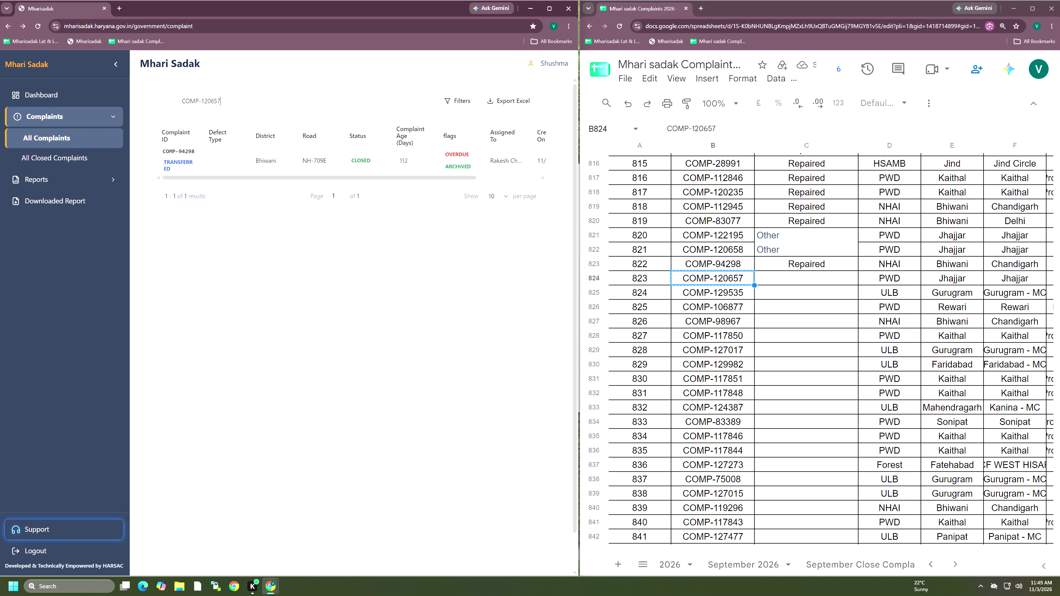
left_click(285, 166)
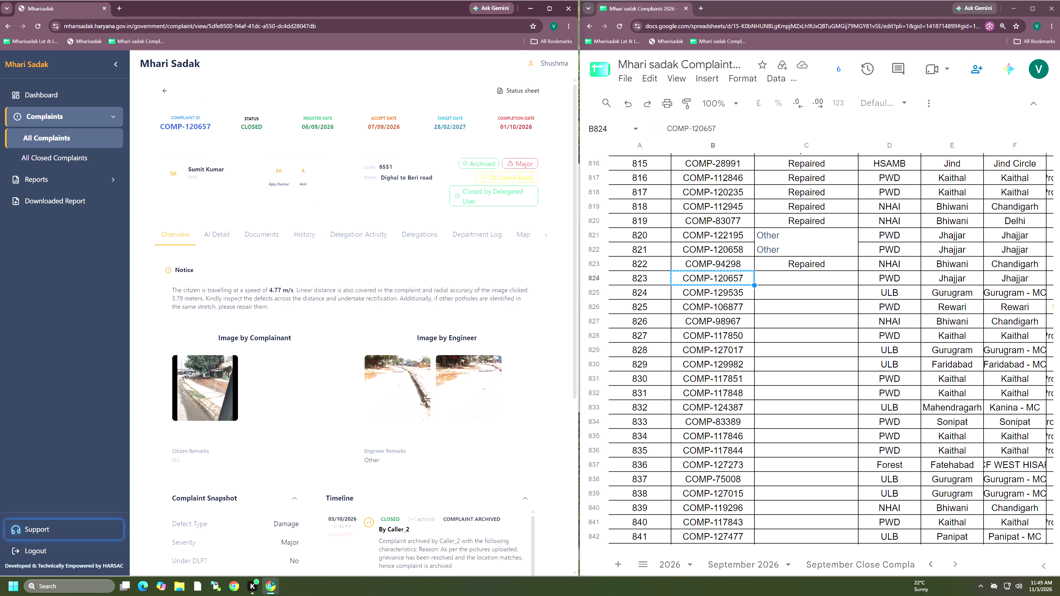
left_click_drag(363, 462, 380, 463)
key("ctrl+c")
left_click(776, 281)
key("ctrl+v")
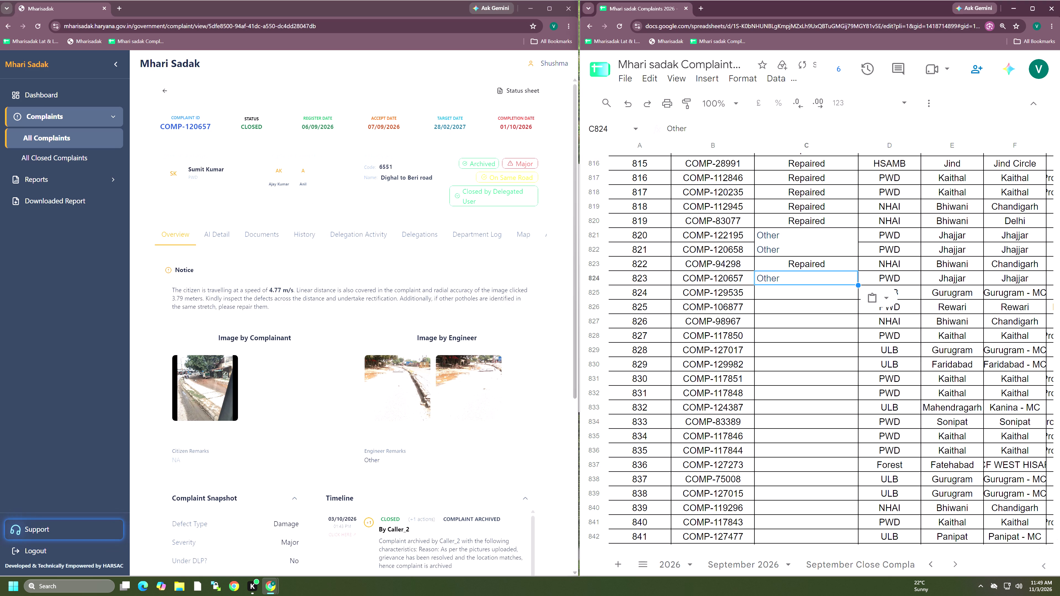
left_click(735, 293)
key("ctrl+c")
left_click(165, 91)
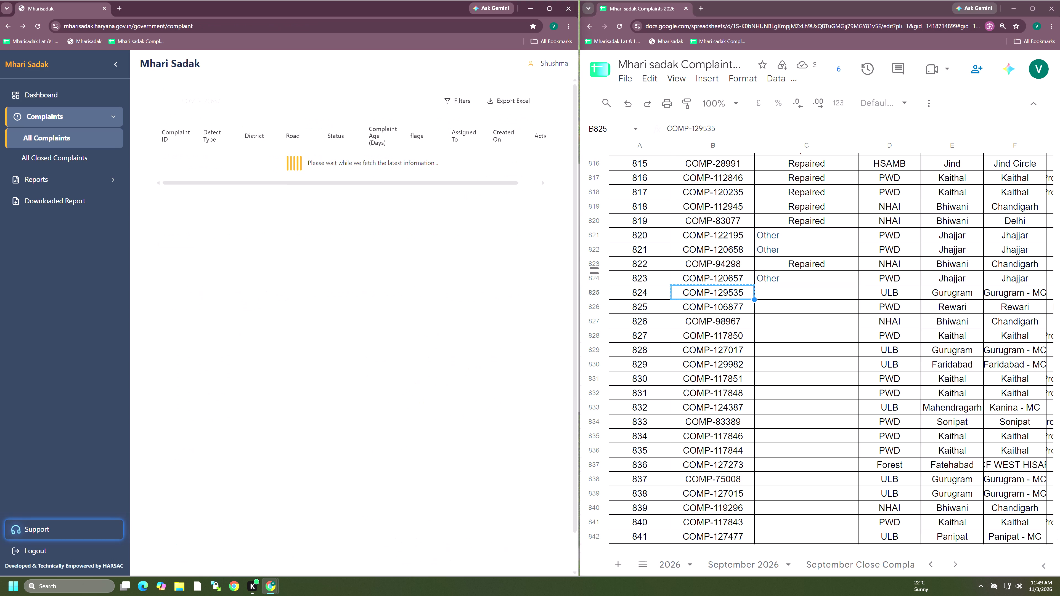
left_click_drag(222, 99, 158, 126)
key("ctrl+v")
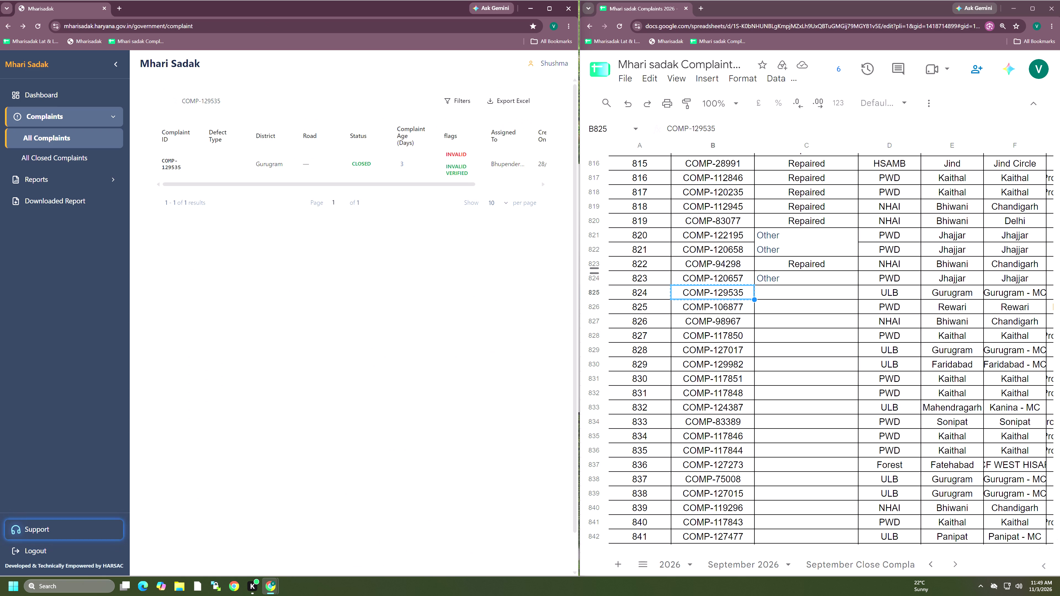
left_click(288, 168)
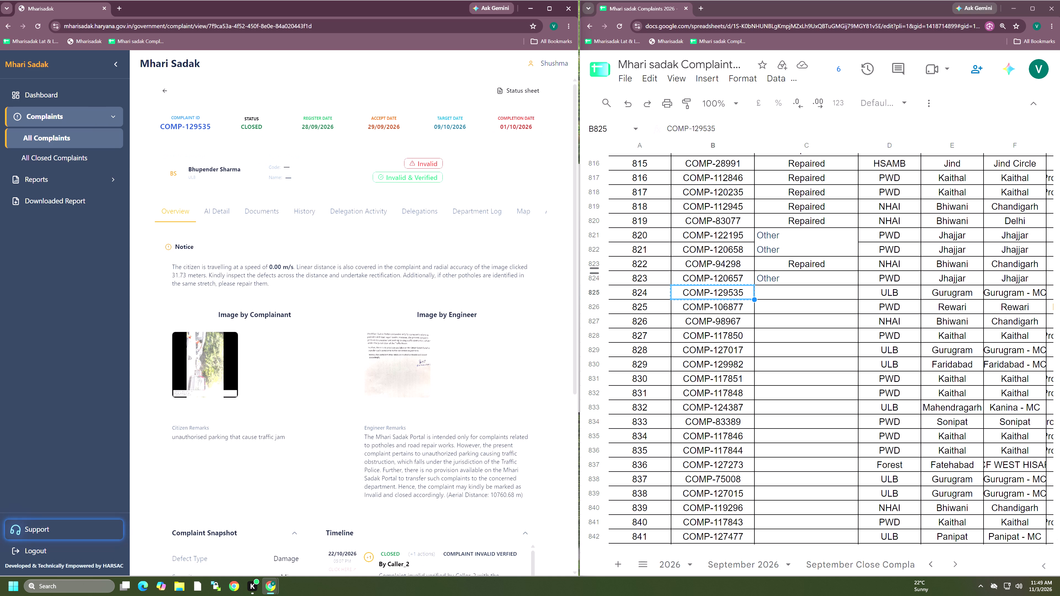
left_click_drag(367, 439, 447, 483)
left_click_drag(447, 483, 458, 488)
left_click_drag(364, 436, 423, 477)
left_click_drag(423, 477, 530, 498)
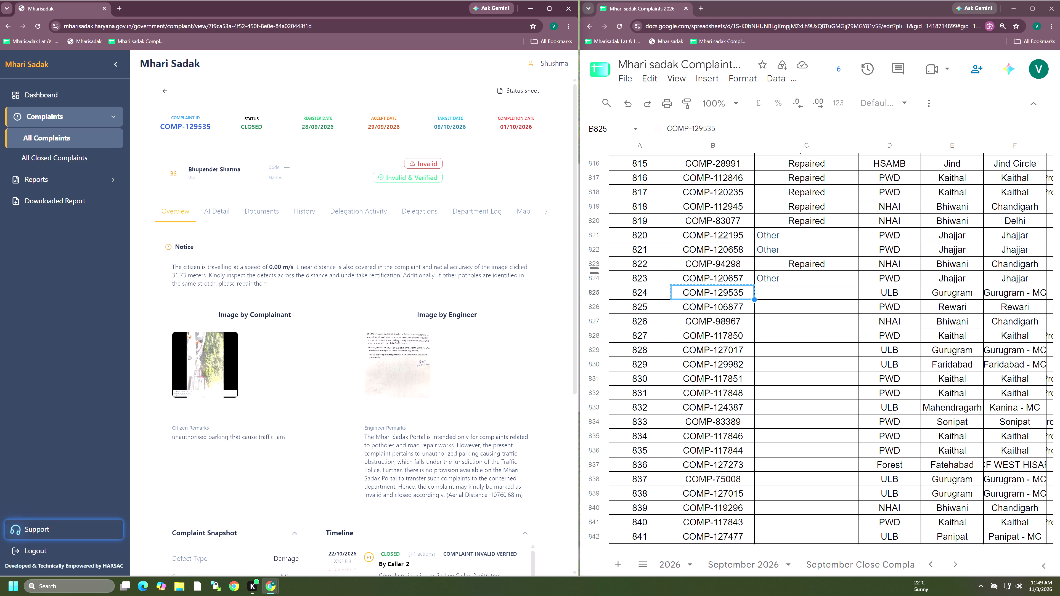
key("ctrl+c")
left_click(800, 294)
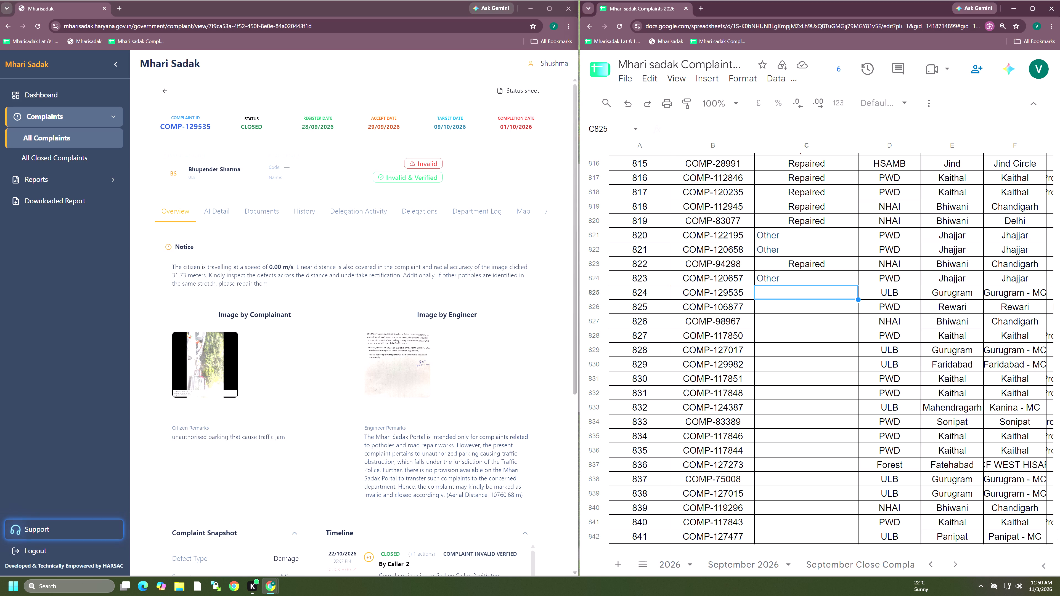
key("ctrl+v")
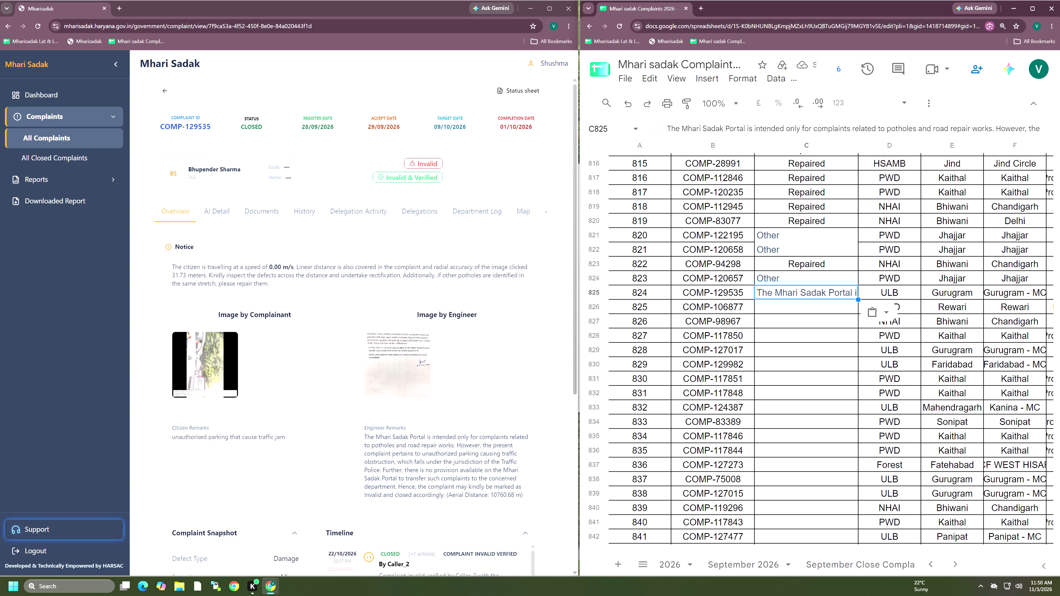
Look up COMP-106877 in the portal using its sheet ID, check the engineer remarks, and copy Repaired from COMP-94298's row into its column C cell.
left_click(740, 310)
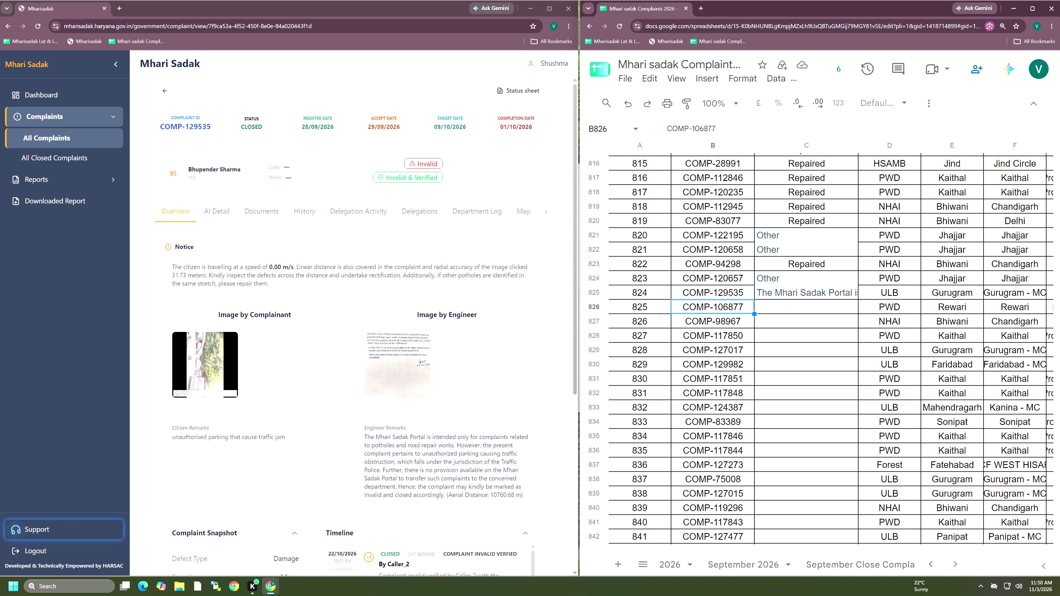
key("ctrl+c")
left_click(166, 90)
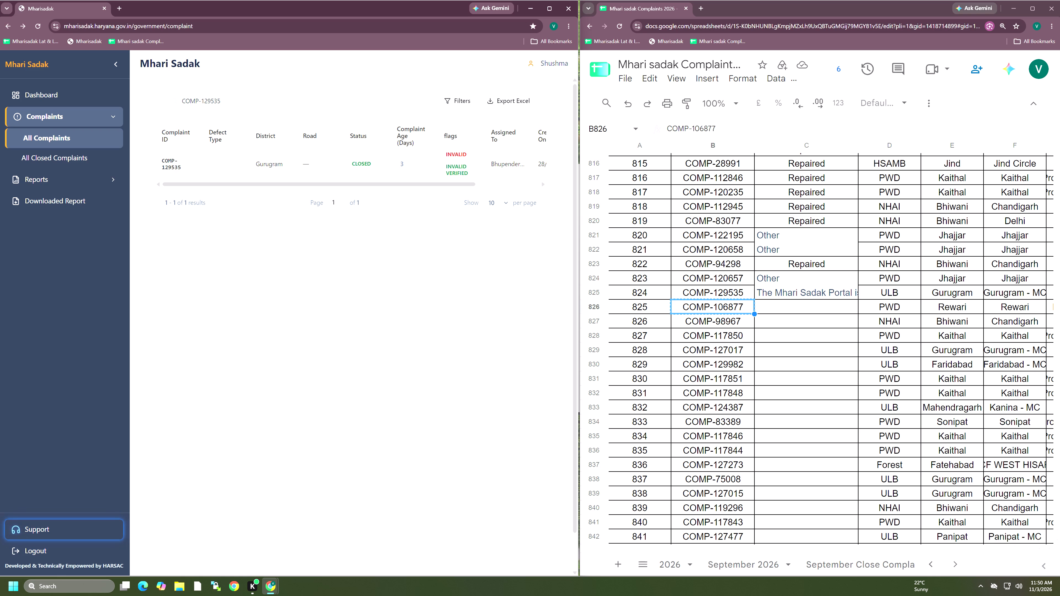
left_click_drag(227, 104, 156, 131)
key("ctrl+v")
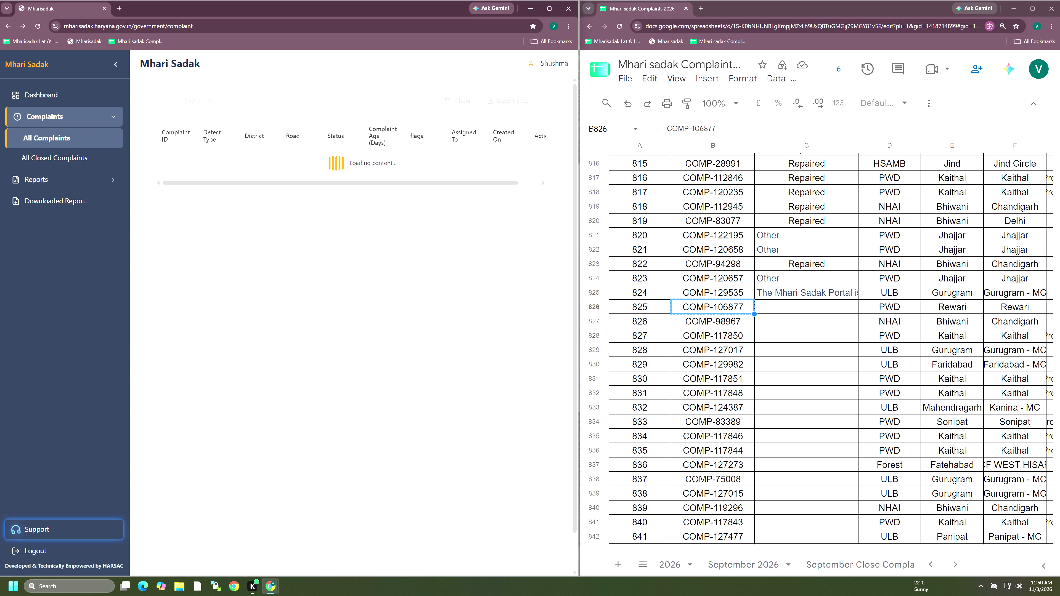
left_click(293, 182)
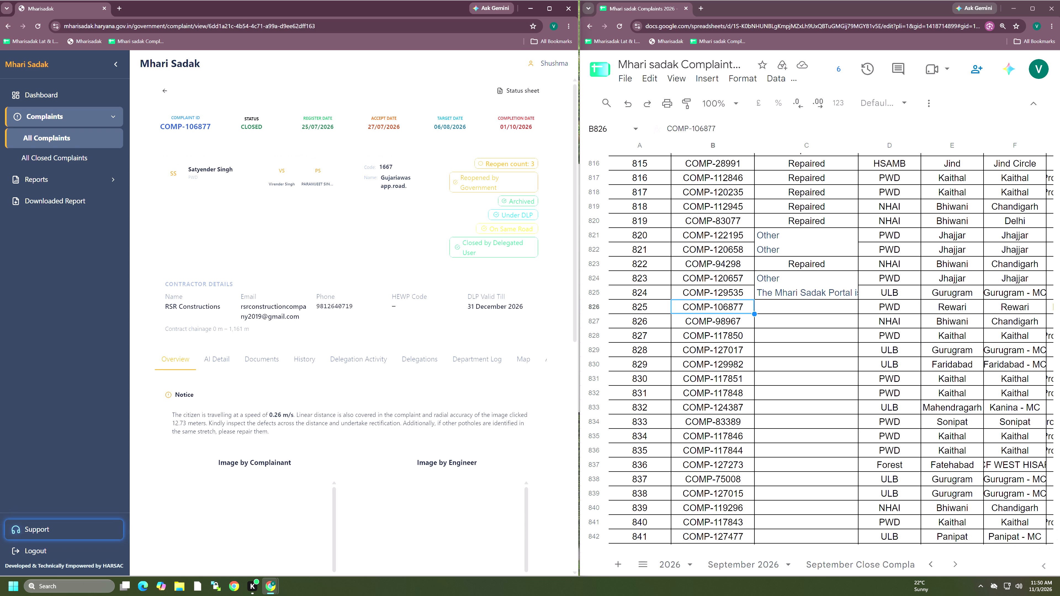
scroll(341, 334, "down", 4)
scroll(342, 334, "up", 2)
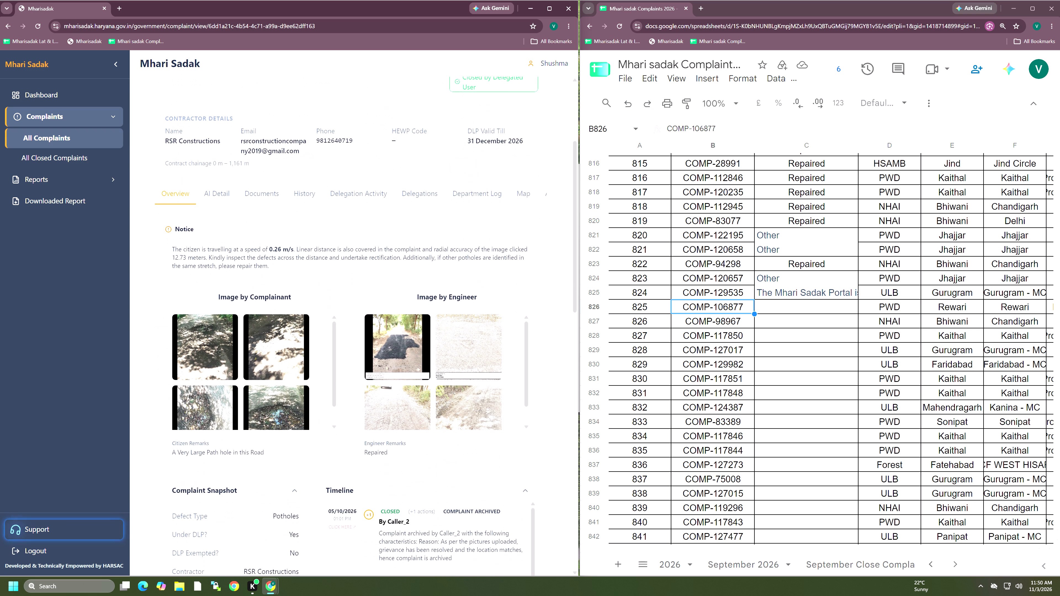
scroll(342, 334, "up", 2)
left_click(798, 269)
key("ctrl+c")
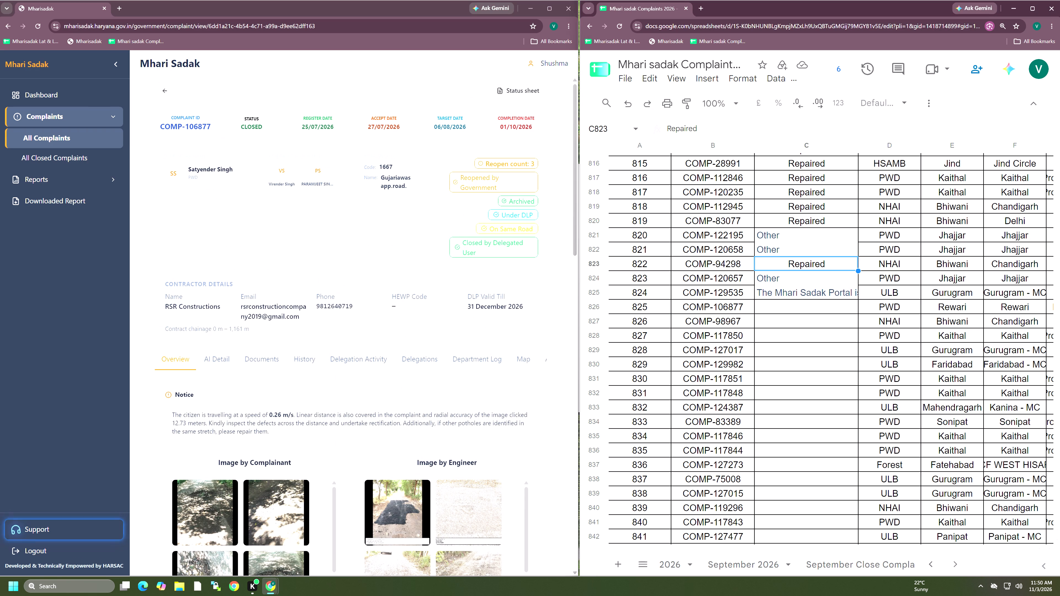
left_click(776, 307)
key("ctrl+v")
Look up COMP-98967 in the portal using its sheet ID and copy its "invalid location" engineer remark into its column C cell.
left_click(738, 327)
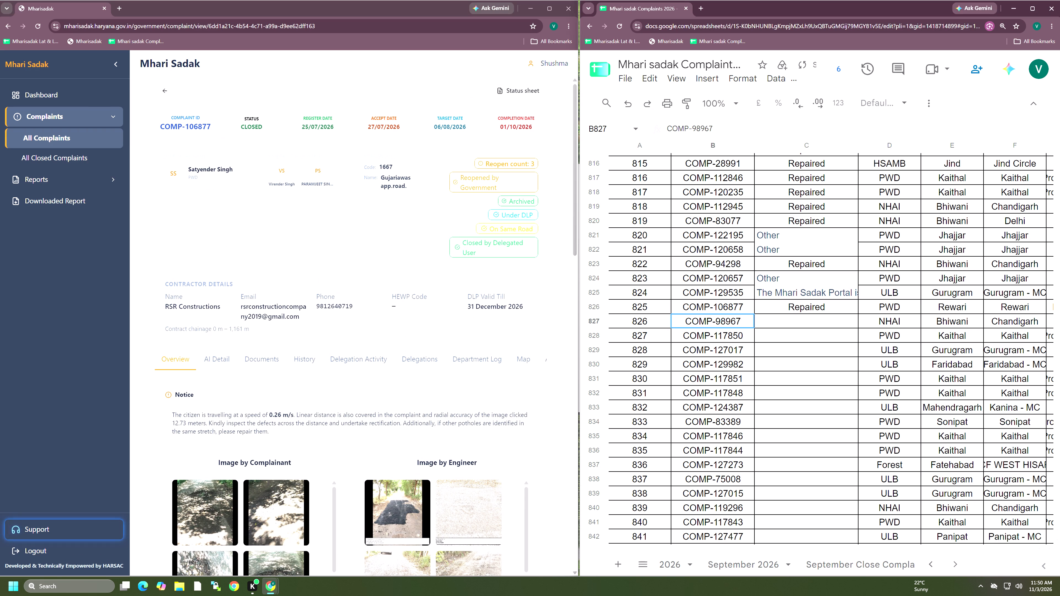
key("ctrl+c")
left_click(165, 92)
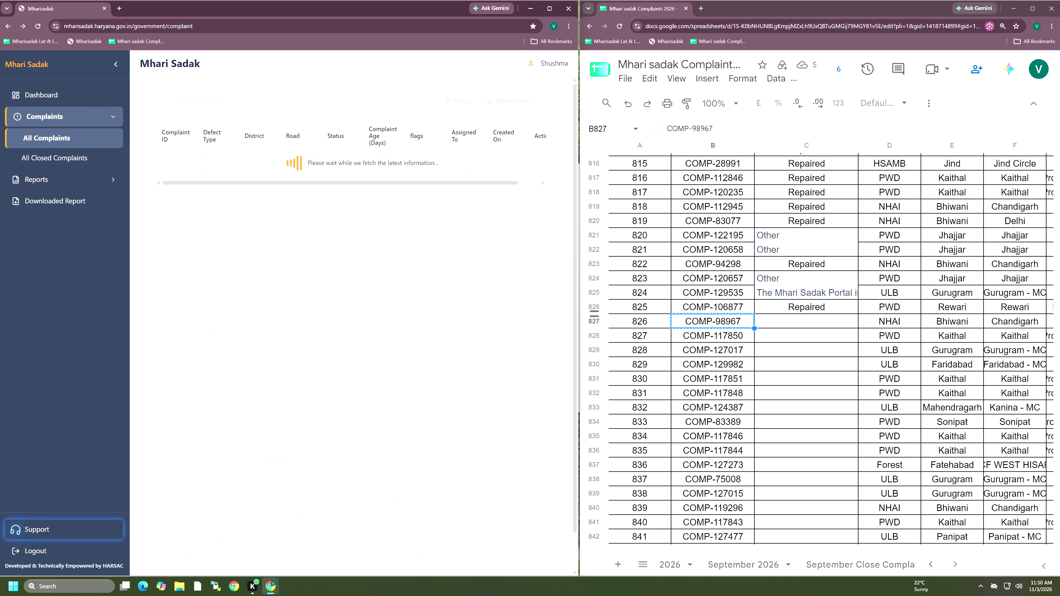
left_click_drag(223, 103, 168, 119)
key("ctrl+v")
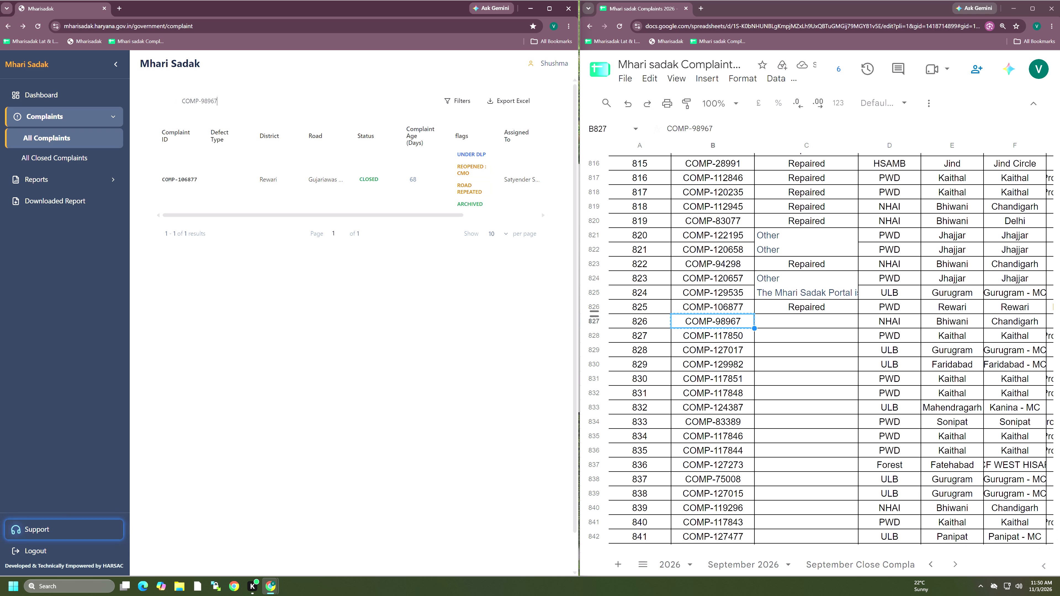
left_click(303, 172)
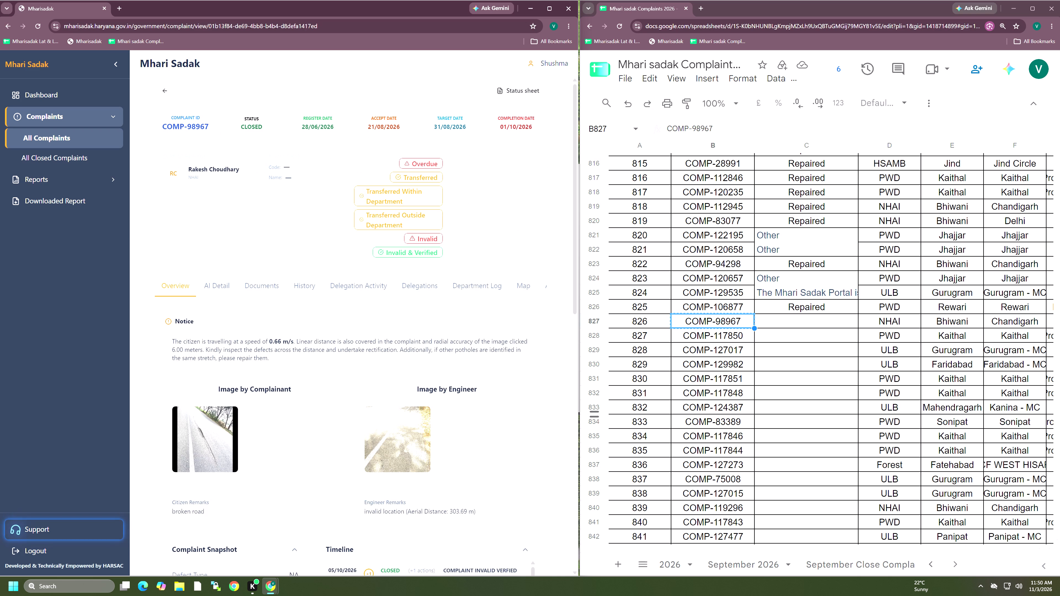
left_click_drag(364, 511, 436, 522)
left_click_drag(436, 522, 479, 518)
key("ctrl+c")
left_click(796, 317)
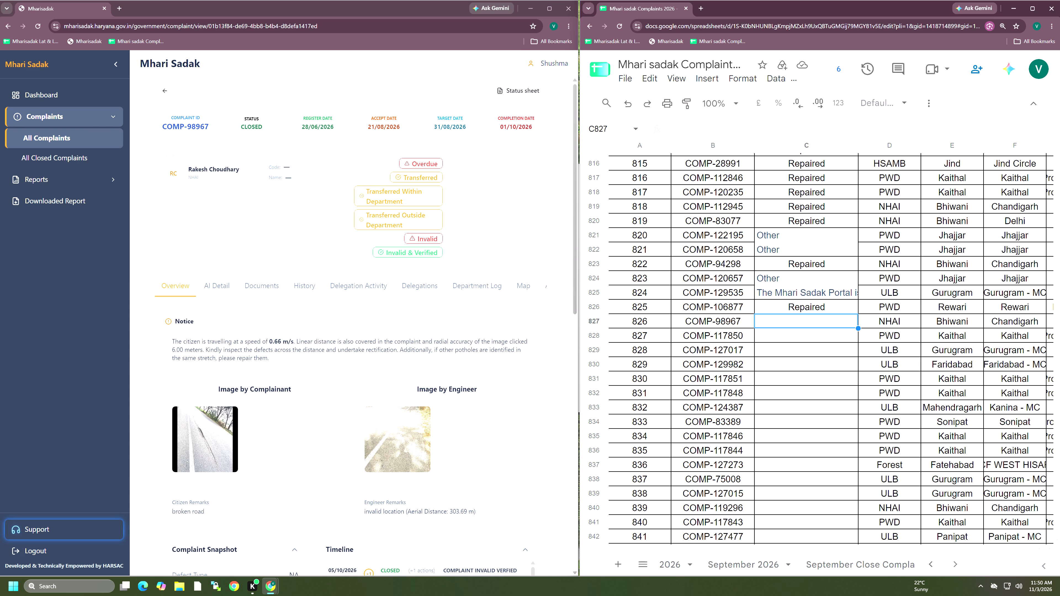
key("ctrl+v")
Look up COMP-117850 in the portal using its sheet ID, check the engineer remarks, and copy Repaired from COMP-106877's row into its column C cell.
left_click(719, 335)
key("ctrl+c")
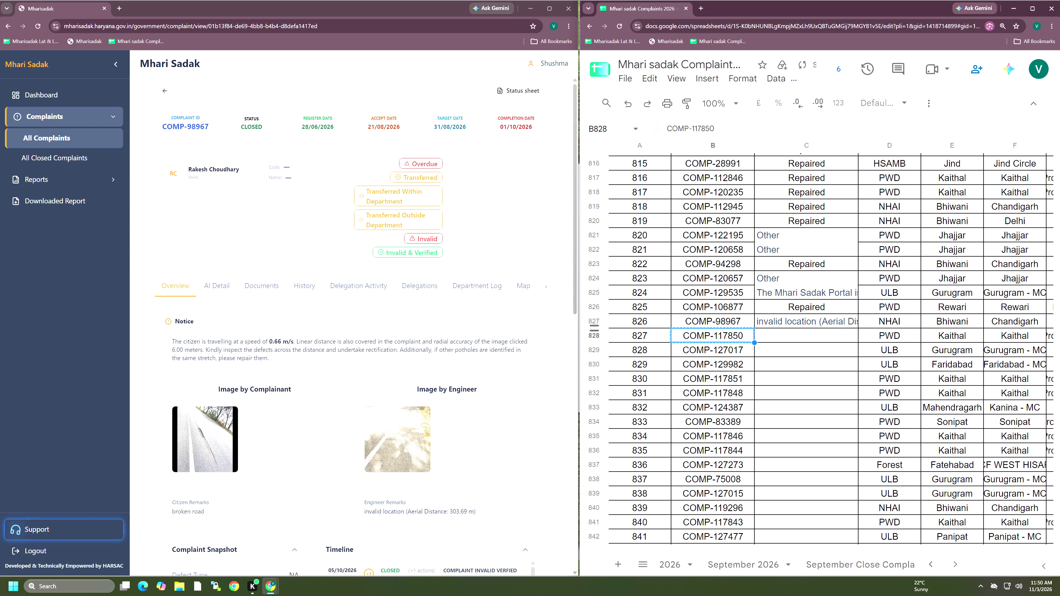
left_click(166, 91)
left_click_drag(223, 101, 138, 136)
key("ctrl+v")
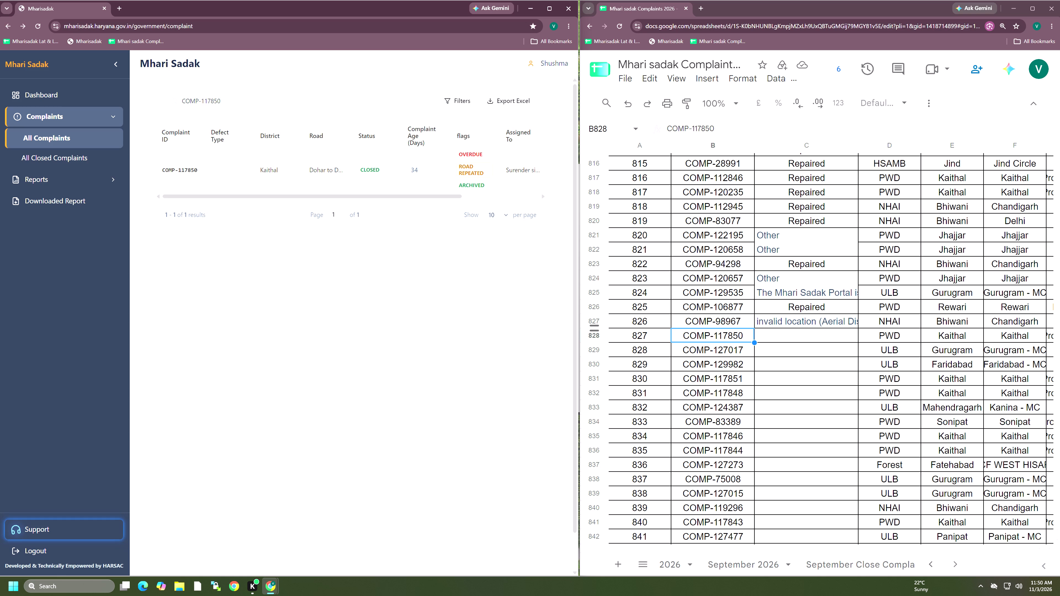
left_click(288, 178)
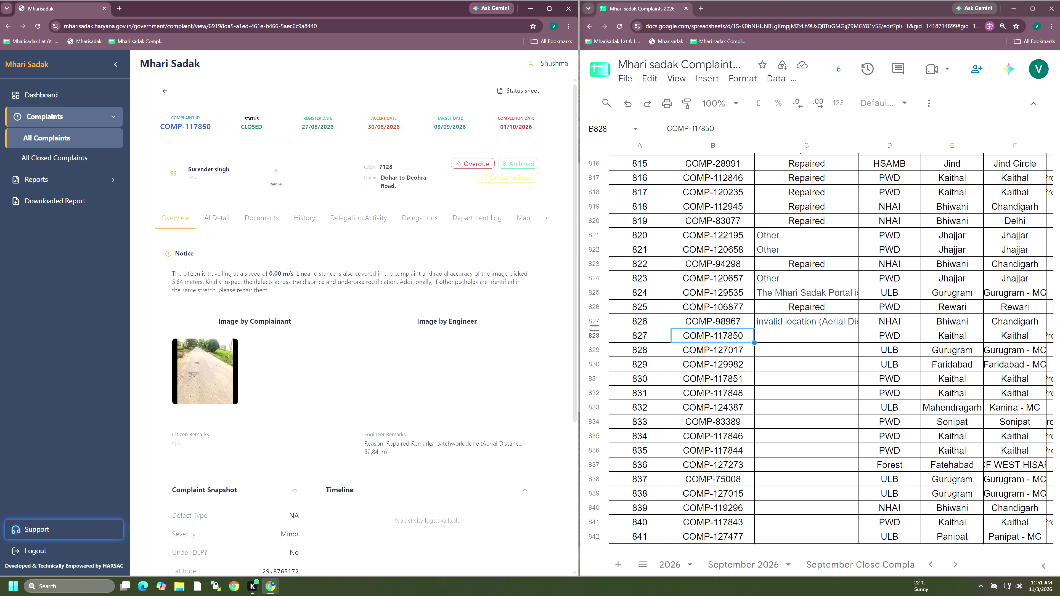
left_click(812, 305)
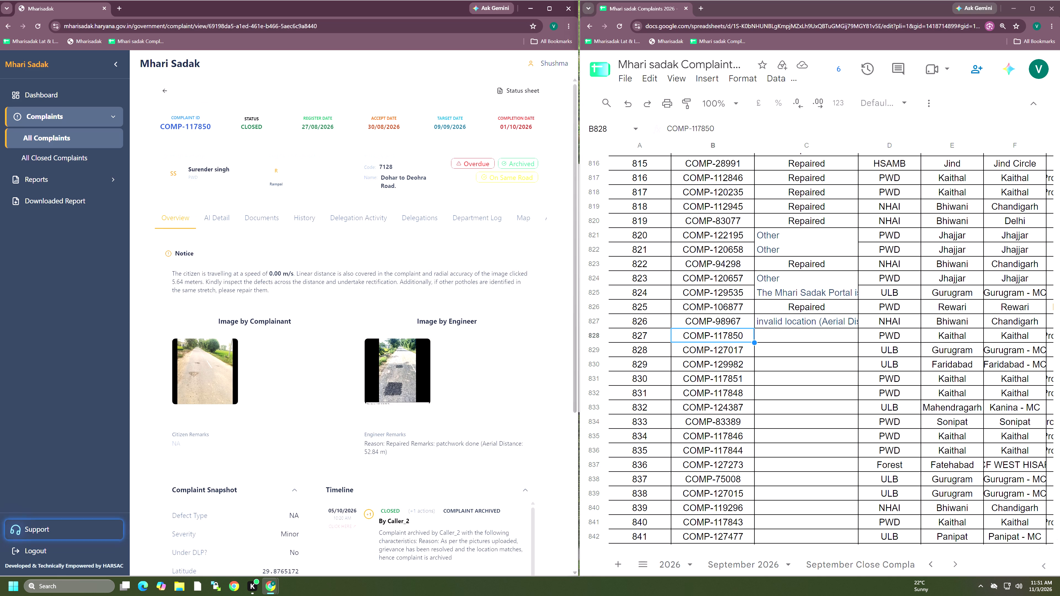
key("ctrl+c")
left_click(781, 336)
key("ctrl+v")
Look up COMP-127017 in the portal using its sheet ID, check the engineer remarks, and fill Repaired down into its column C cell.
left_click(735, 351)
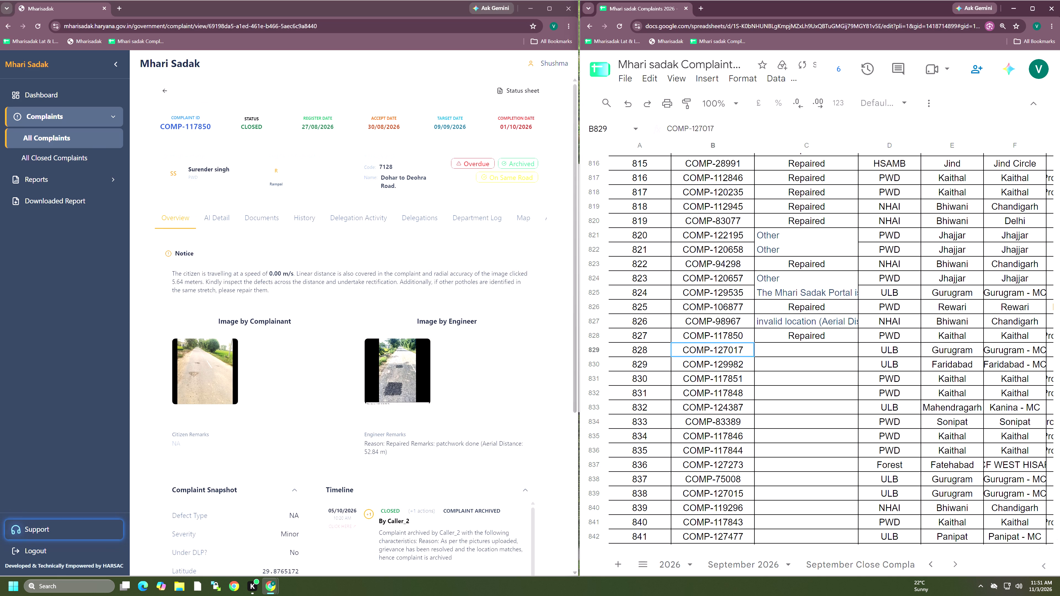
key("ctrl+c")
left_click(163, 92)
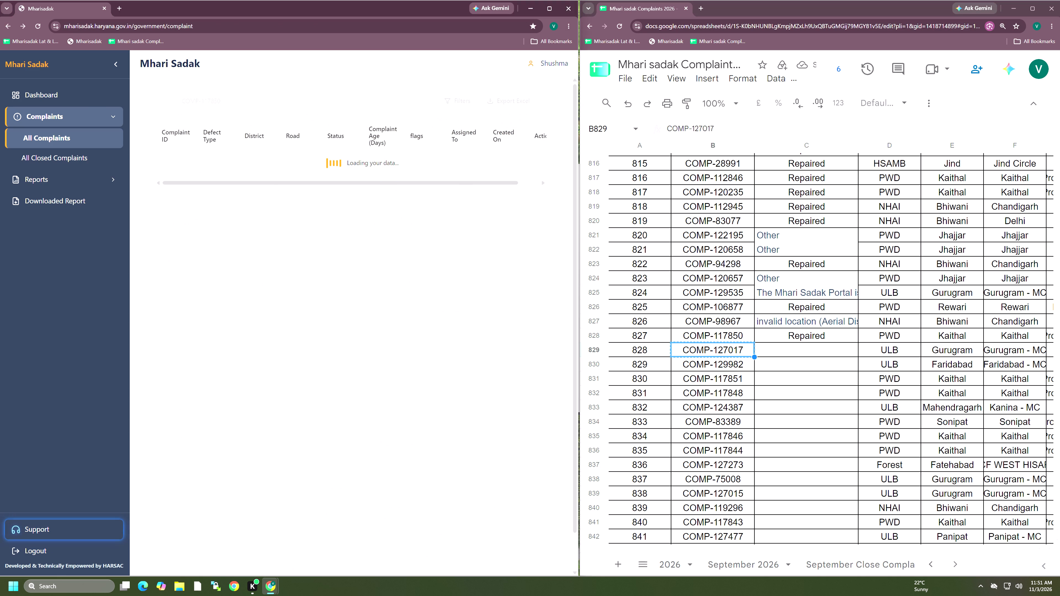
left_click_drag(222, 101, 134, 125)
key("ctrl+v")
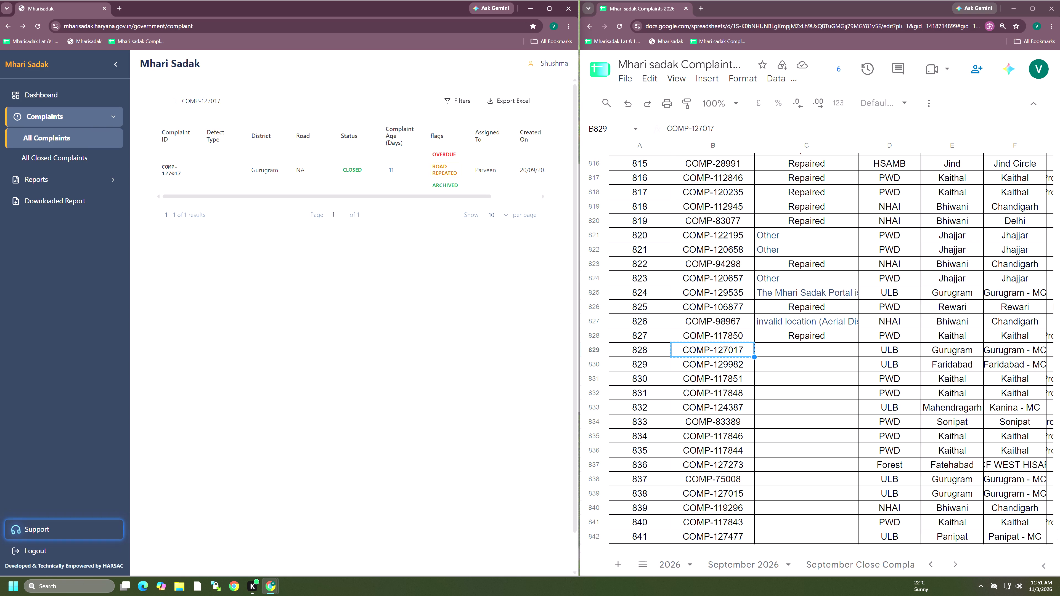
left_click(315, 191)
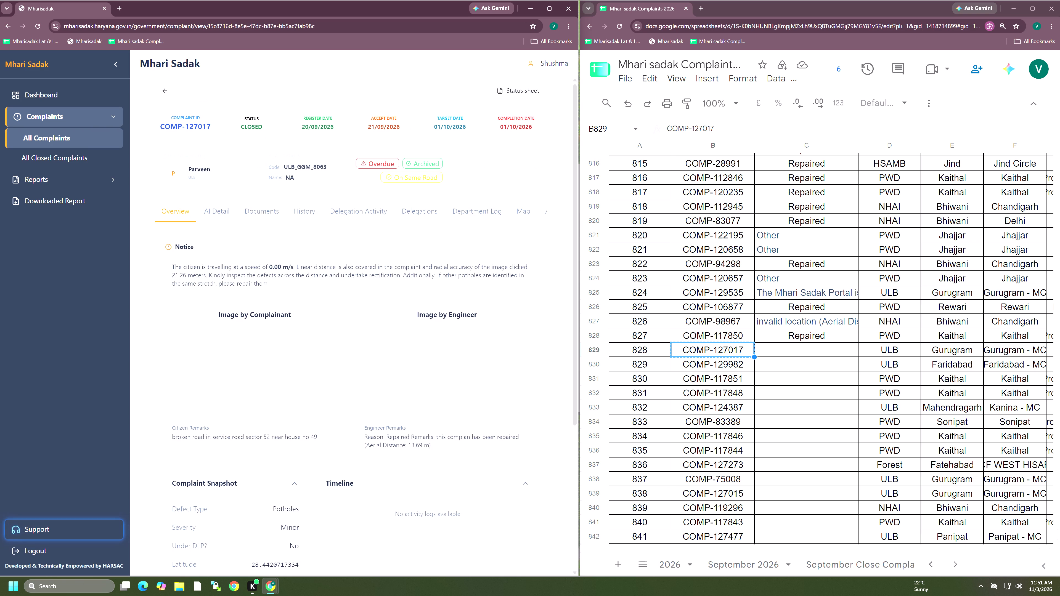
left_click(781, 351)
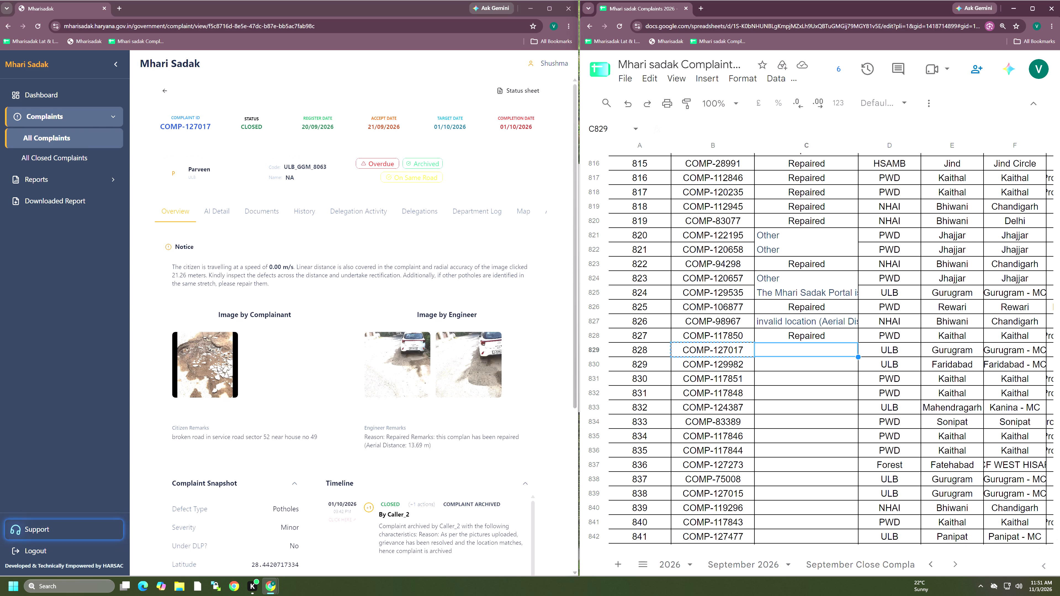
key("ctrl+d")
left_click(724, 374)
left_click(719, 361)
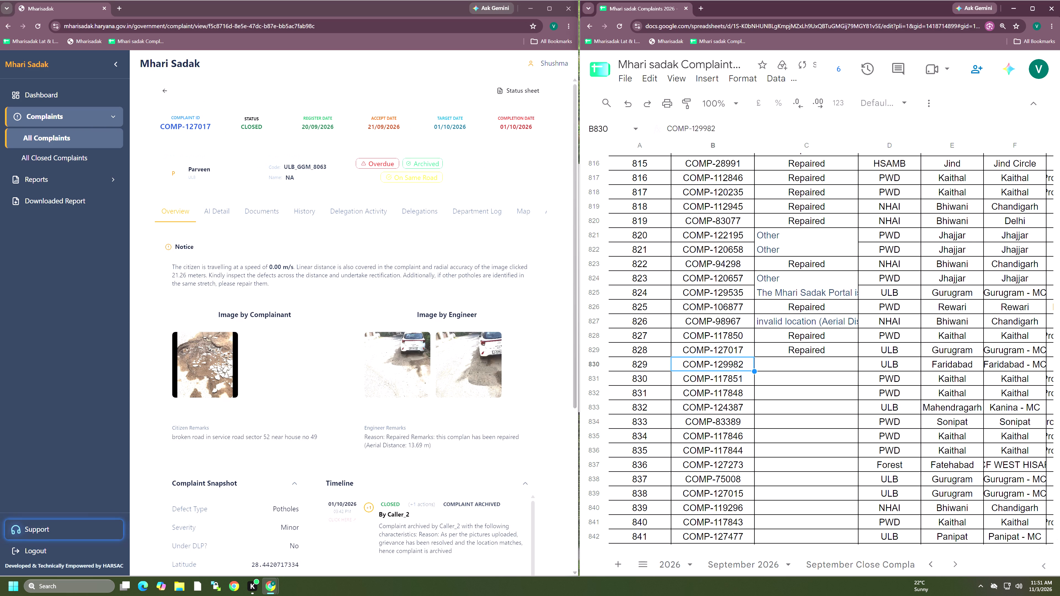
key("ctrl+c")
left_click(162, 91)
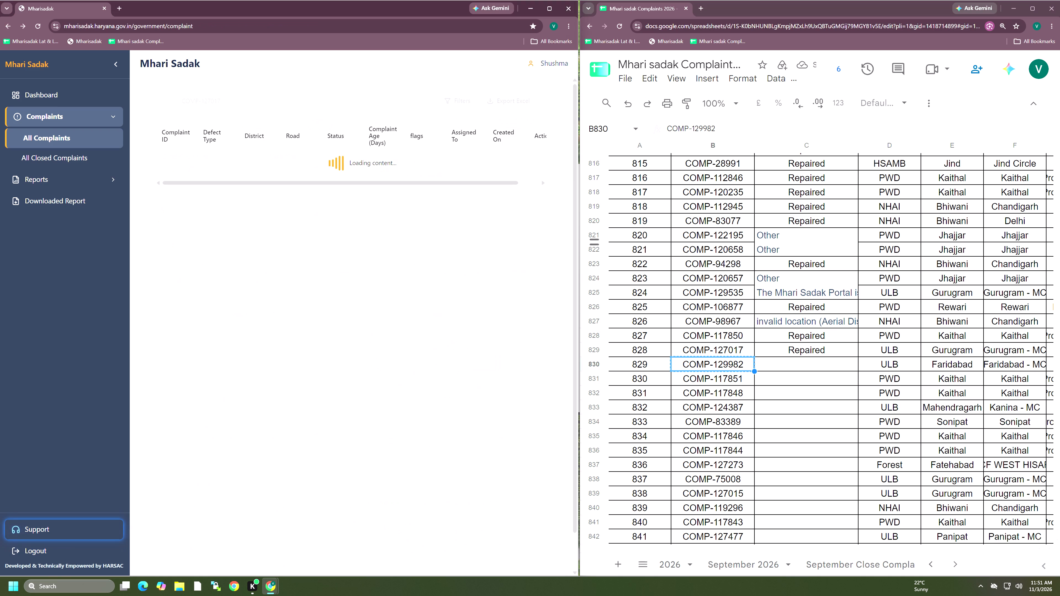
scroll(751, 253, "down", 4)
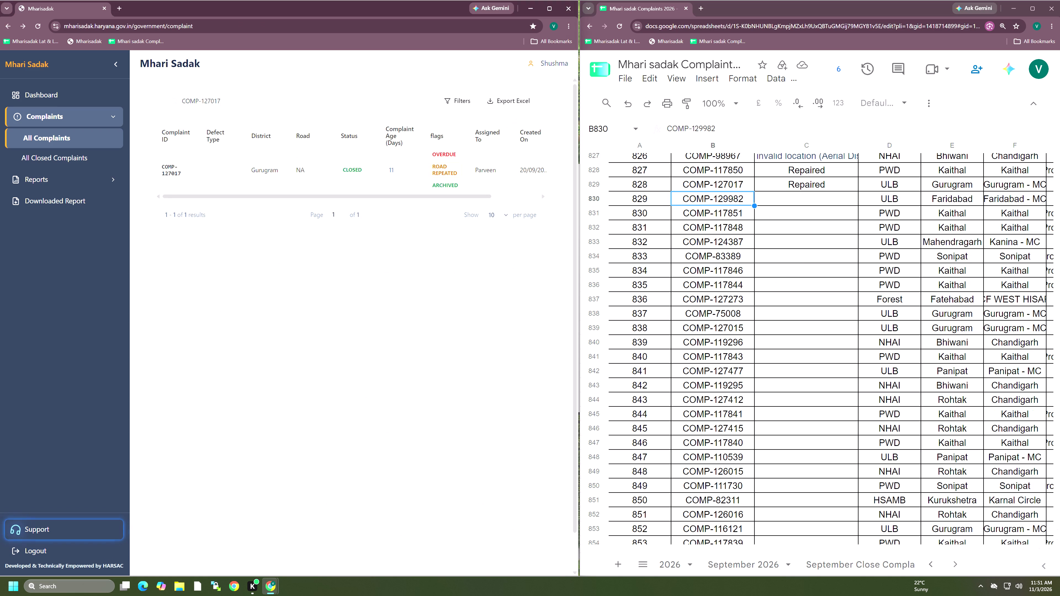
left_click_drag(227, 100, 149, 130)
key("ctrl+v")
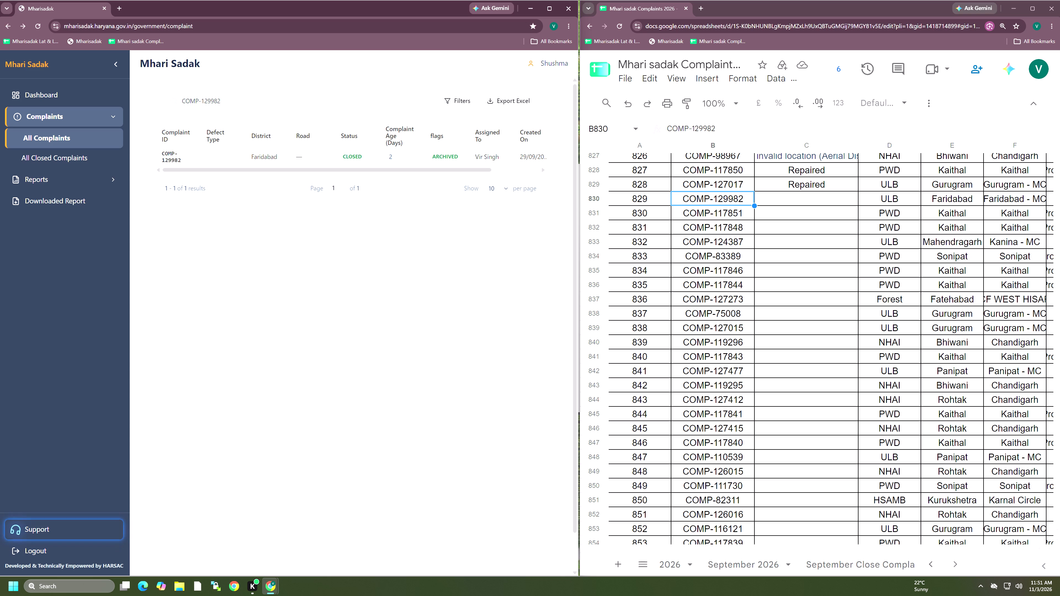
left_click(303, 158)
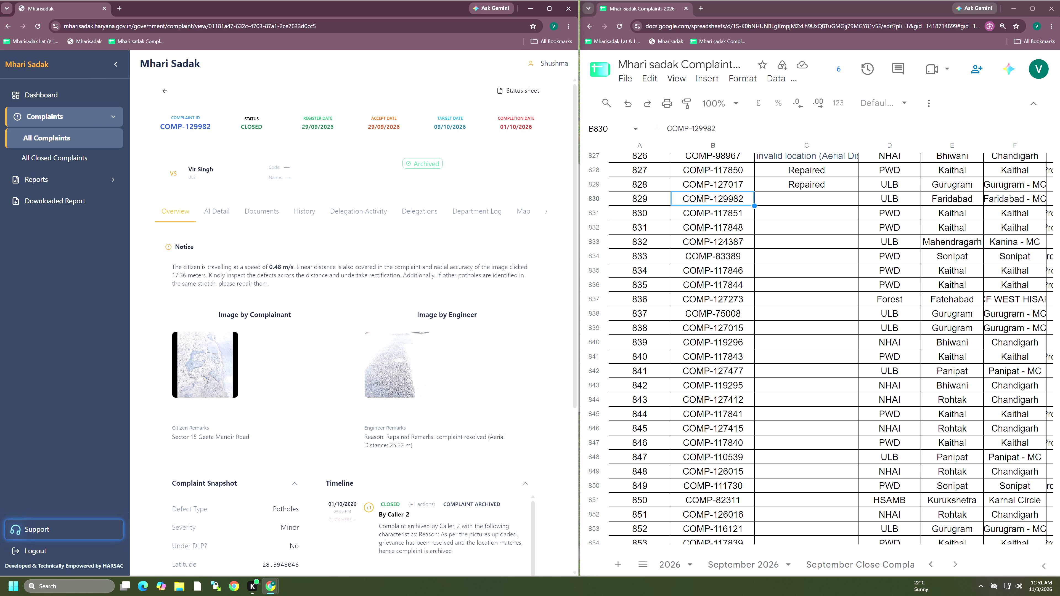
left_click(812, 197)
key("ctrl+d")
Look up COMP-117851 in the portal using its sheet ID, check the engineer remarks, and fill Repaired down into its column C cell.
left_click(743, 210)
key("ctrl+c")
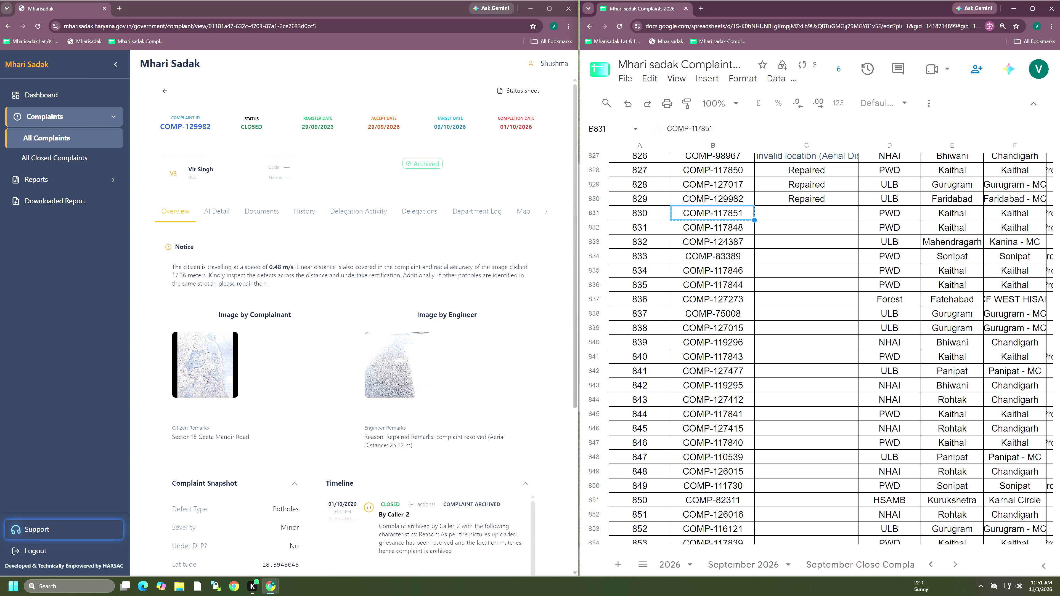
left_click(157, 88)
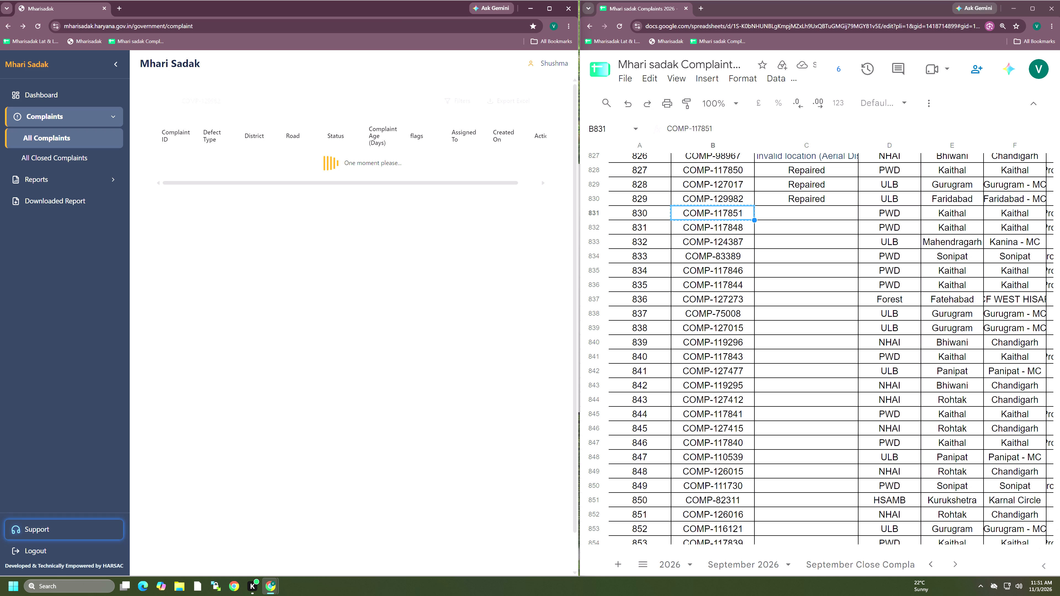
left_click_drag(229, 100, 132, 136)
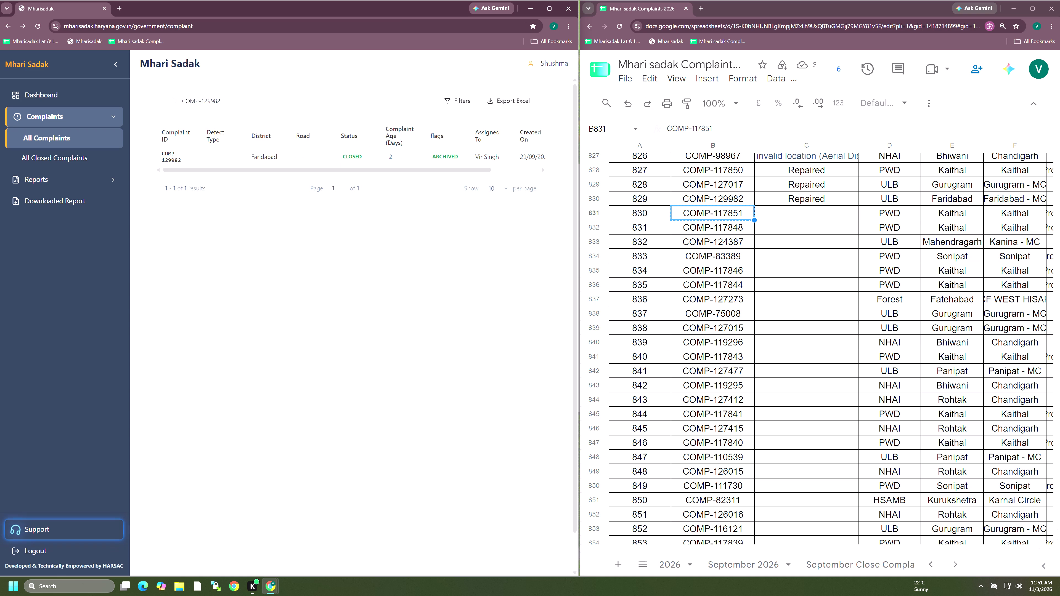
left_click_drag(132, 136, 123, 140)
key("ctrl+v")
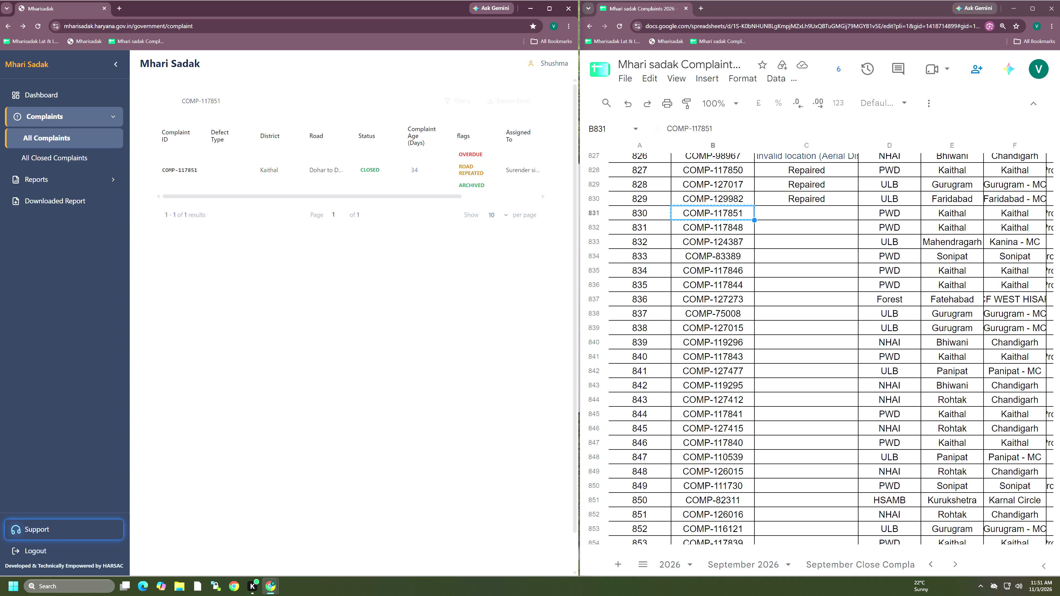
left_click(349, 176)
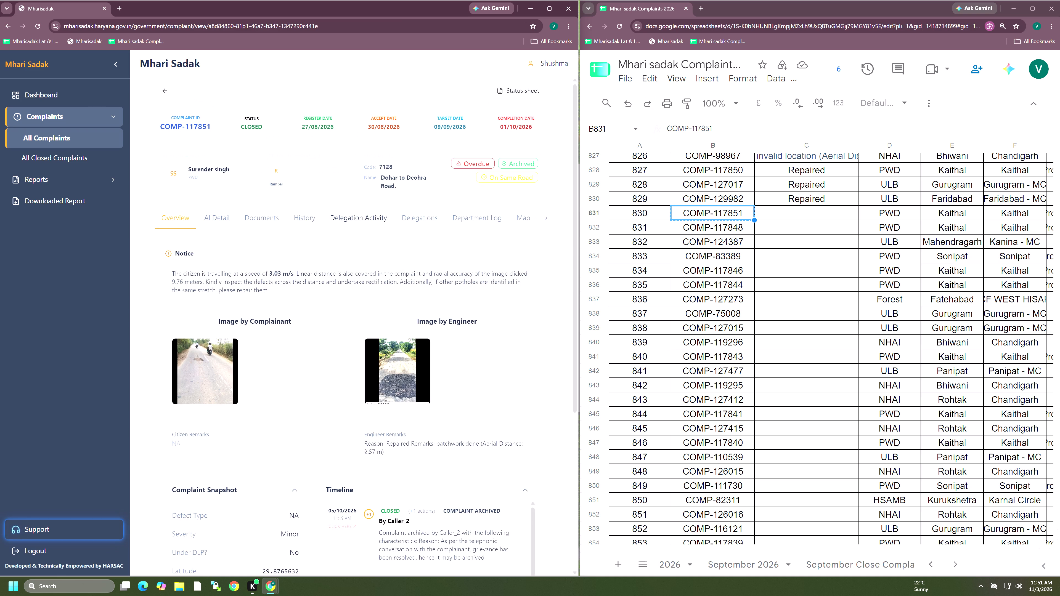
left_click(799, 214)
key("ctrl+d")
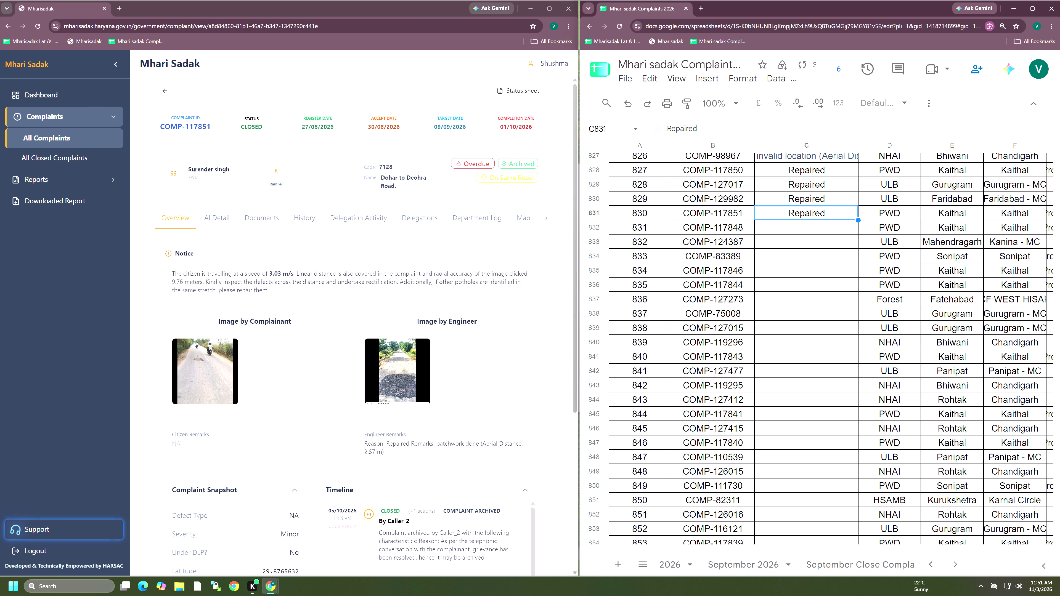
left_click(722, 228)
key("ctrl+c")
left_click(167, 92)
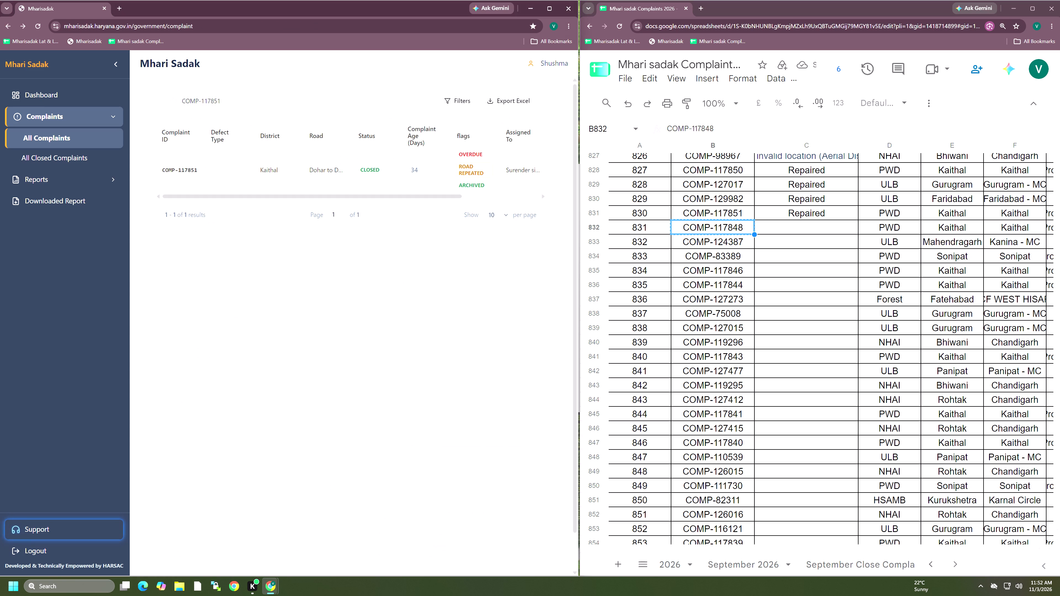
left_click_drag(225, 99, 150, 130)
key("ctrl+v")
left_click(267, 180)
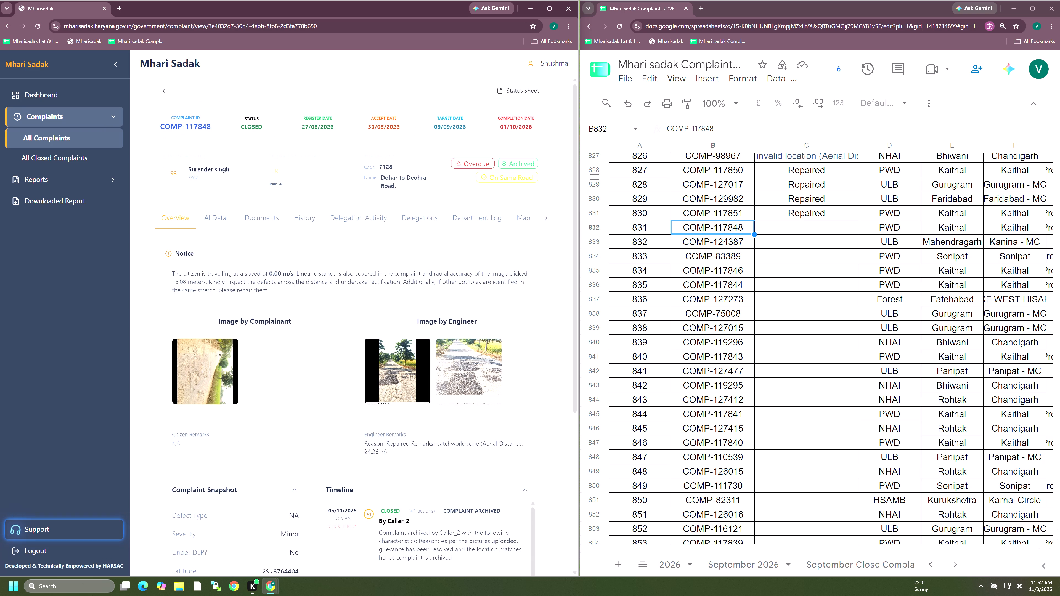
left_click(810, 231)
key("ctrl+d")
left_click(741, 242)
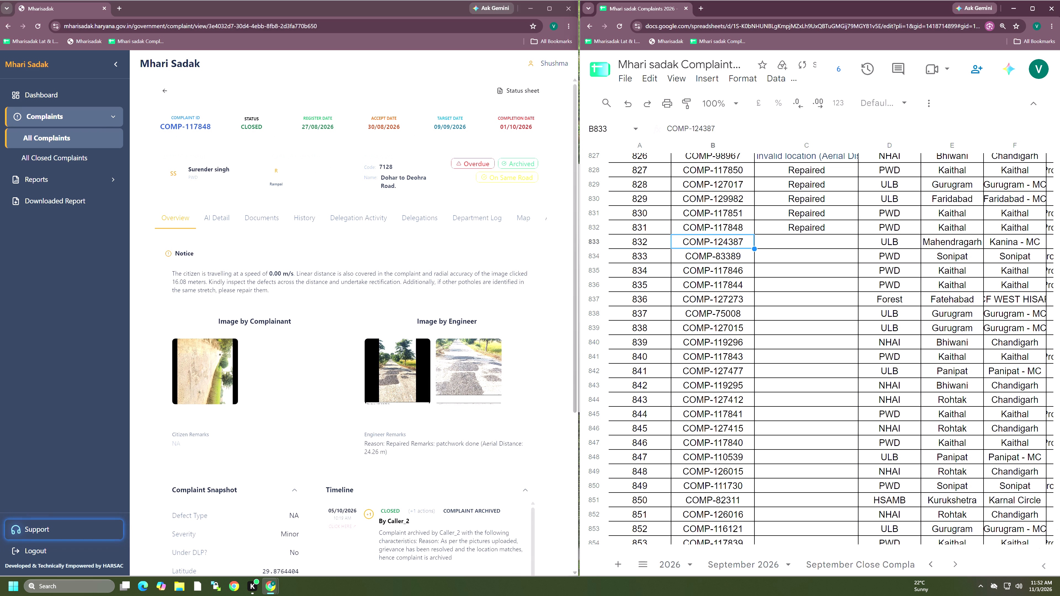
key("ctrl+c")
left_click(170, 89)
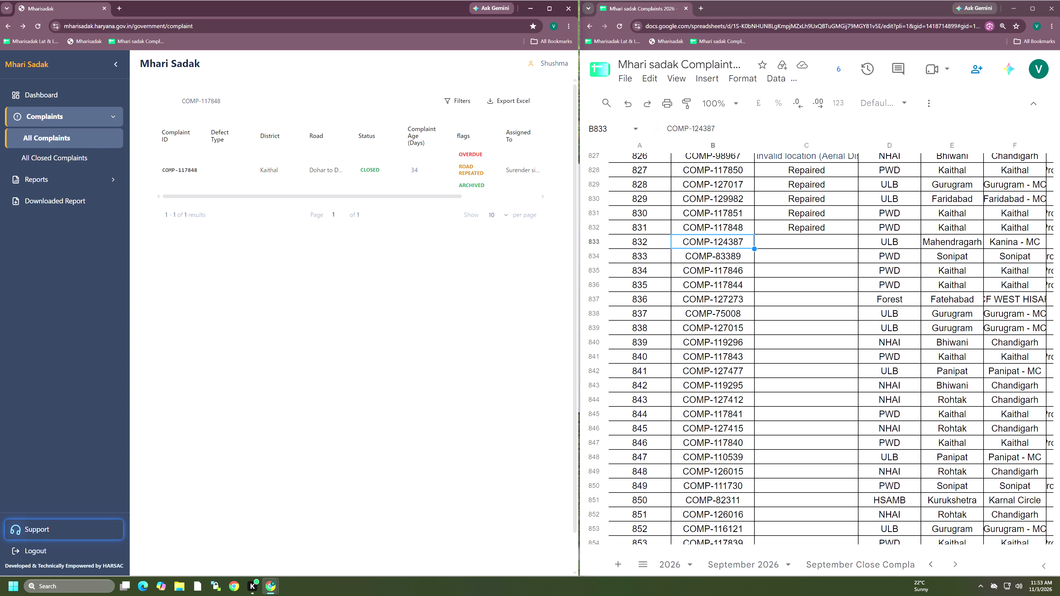
left_click_drag(223, 105, 171, 126)
left_click_drag(171, 126, 171, 126)
right_click(248, 100)
left_click(279, 178)
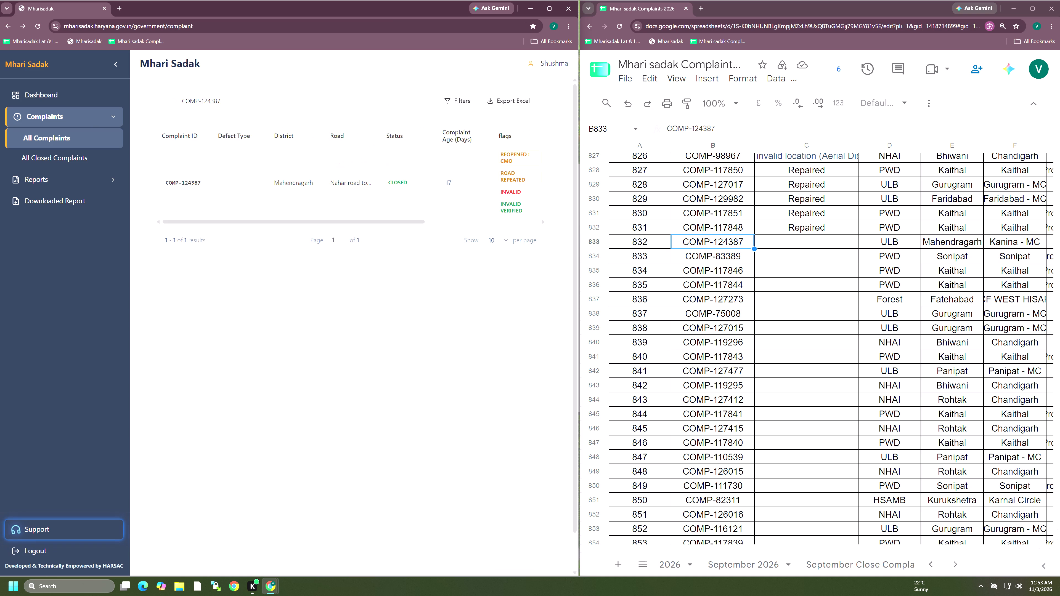
triple_click(229, 103)
left_click(229, 103)
right_click(229, 103)
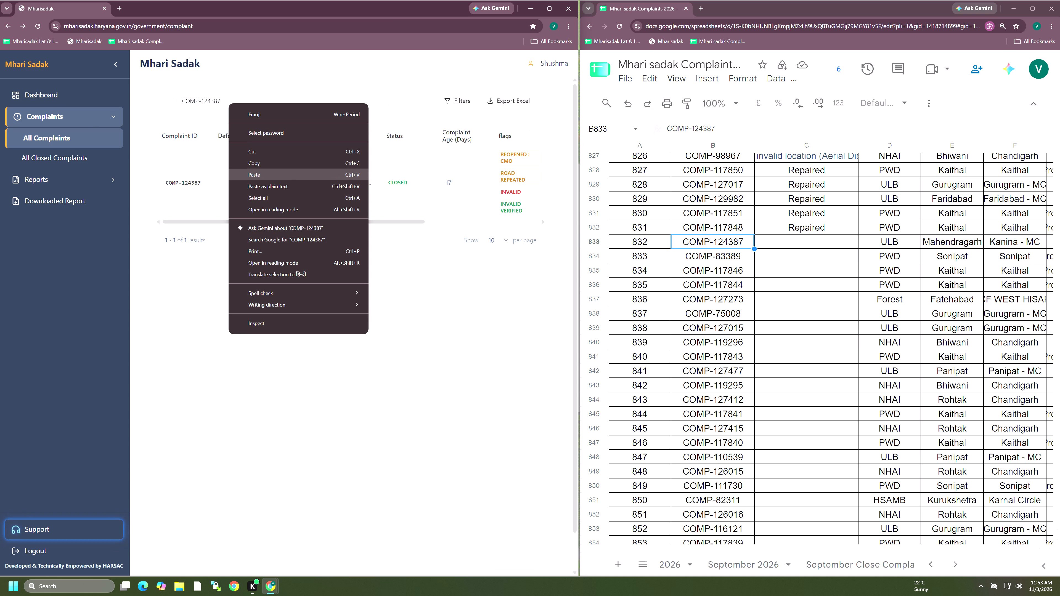
left_click(258, 178)
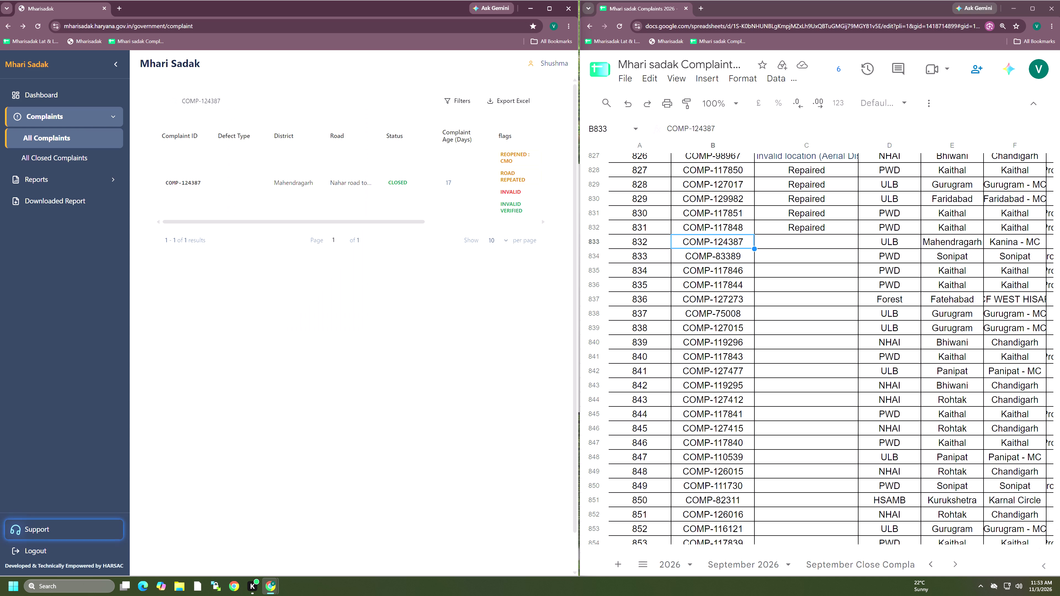
left_click(334, 191)
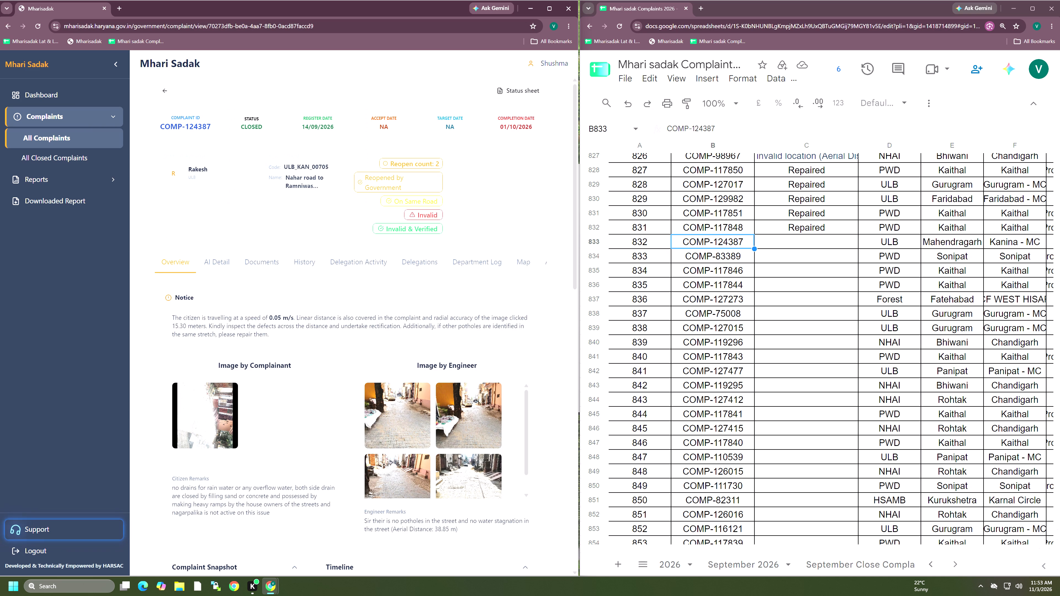
left_click_drag(365, 521, 468, 532)
key("ctrl+c")
left_click(817, 243)
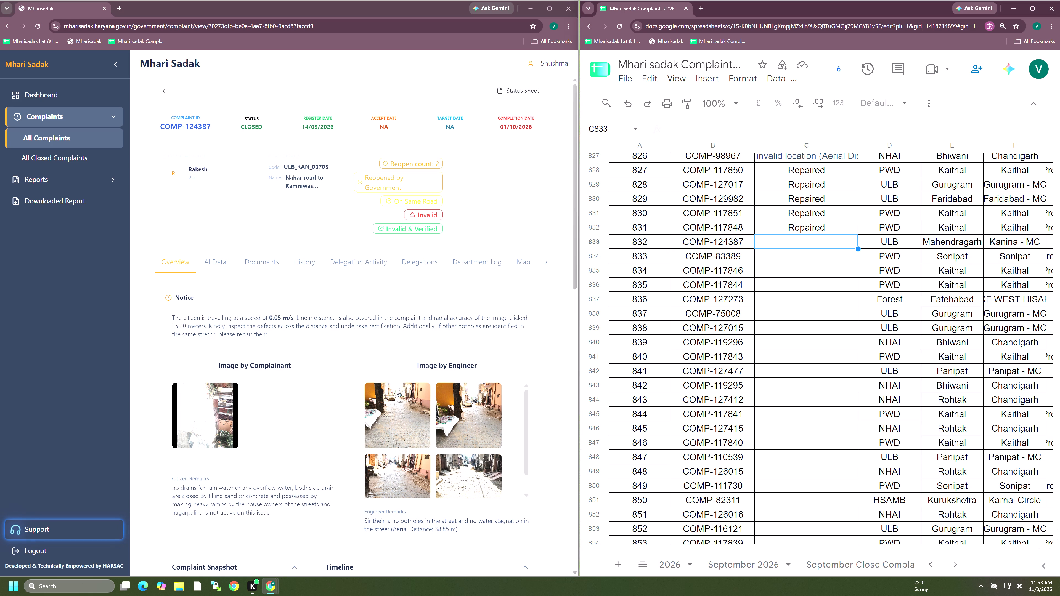
key("ctrl+v")
left_click(735, 253)
key("ctrl+c")
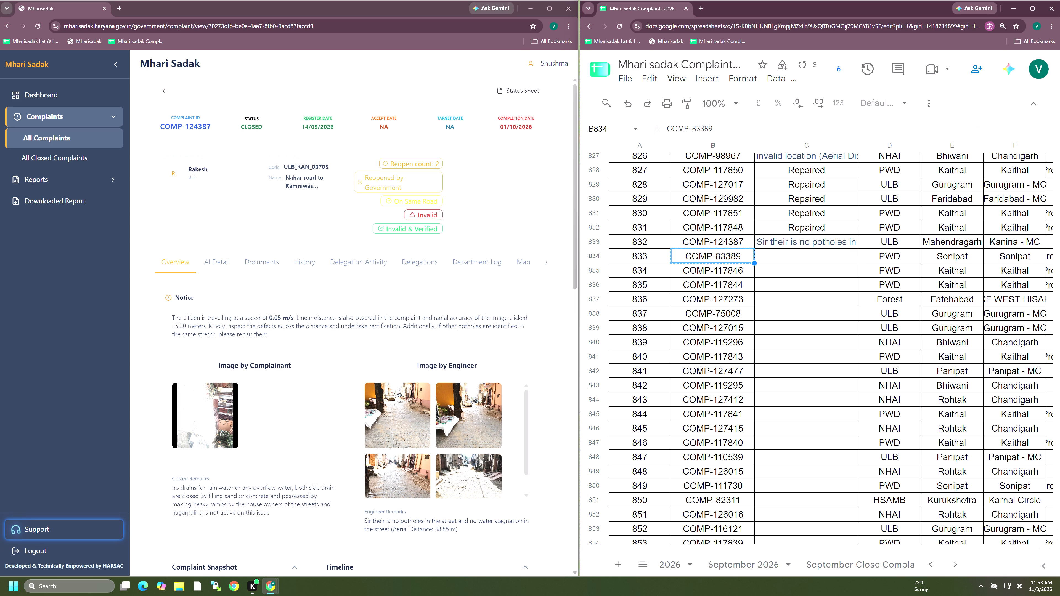
left_click(162, 89)
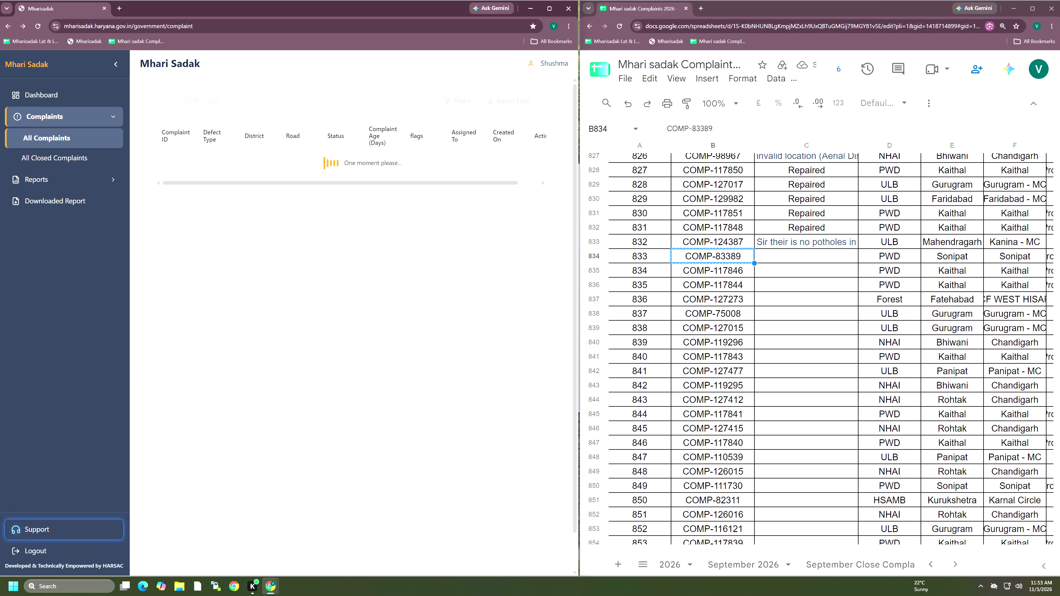
left_click_drag(224, 97, 176, 121)
key("ctrl+v")
left_click(290, 167)
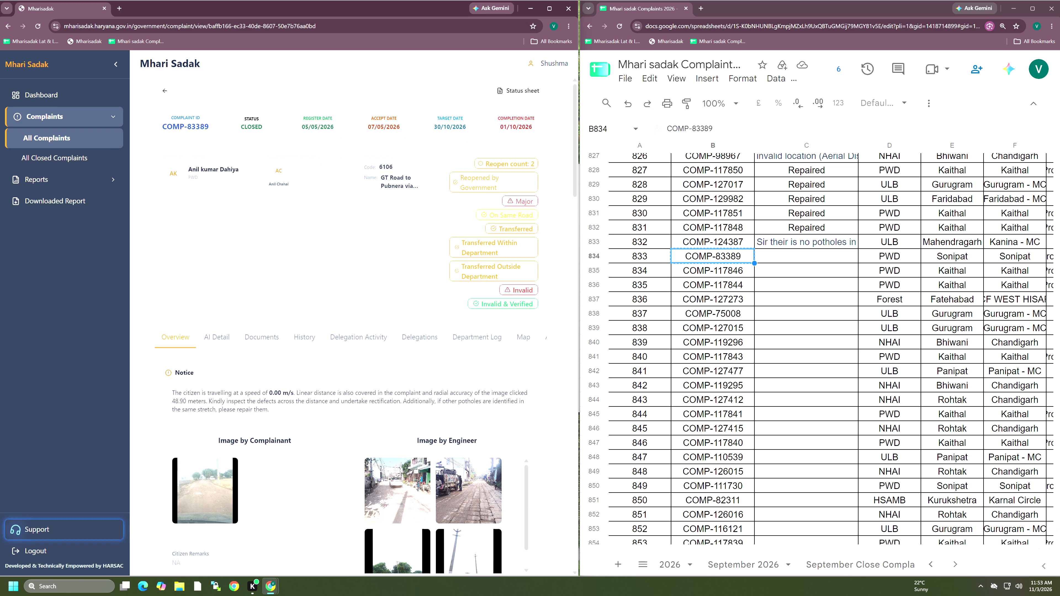
scroll(319, 353, "down", 4)
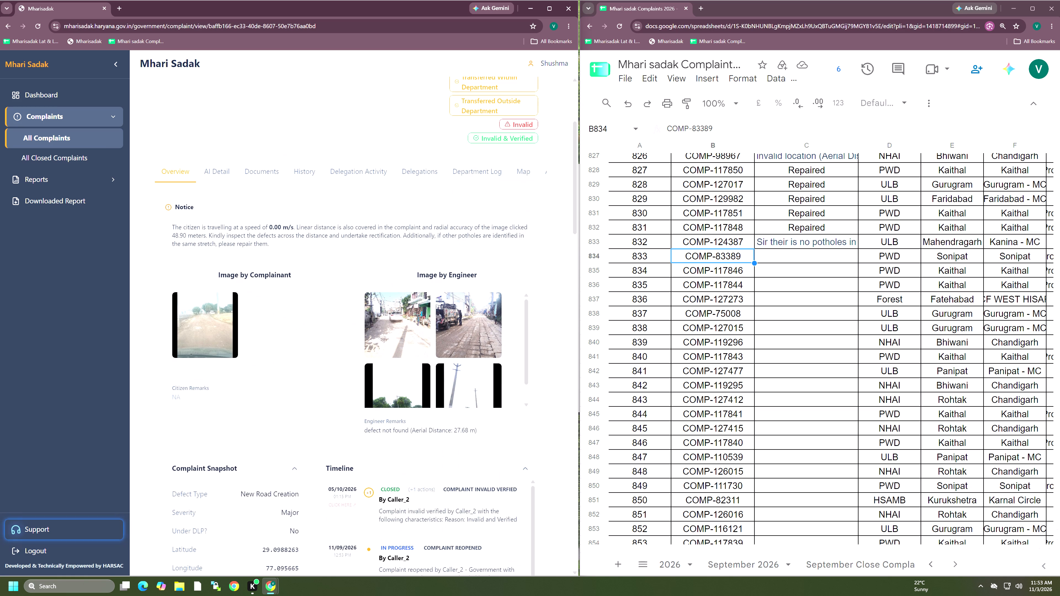
left_click_drag(363, 429, 400, 432)
left_click_drag(400, 432, 485, 438)
key("ctrl+c")
left_click(778, 258)
key("ctrl+v")
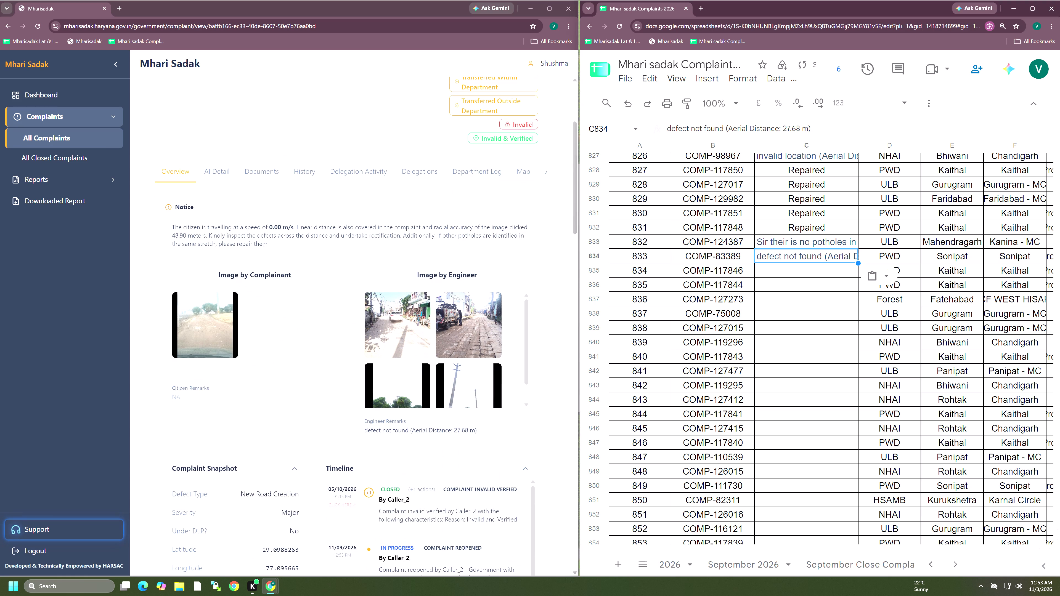
Look up COMP-117846 in the portal using its sheet ID, check the engineer remarks, and copy Repaired from an earlier row into its column C cell.
left_click(727, 274)
key("ctrl+c")
scroll(305, 158, "up", 7)
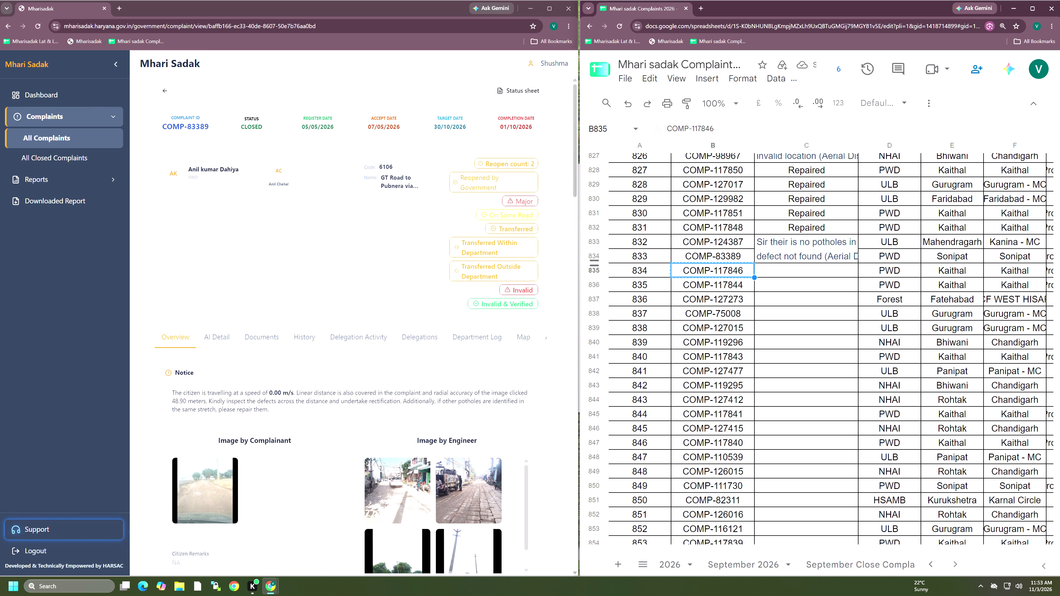
left_click(162, 88)
left_click_drag(220, 100, 219, 100)
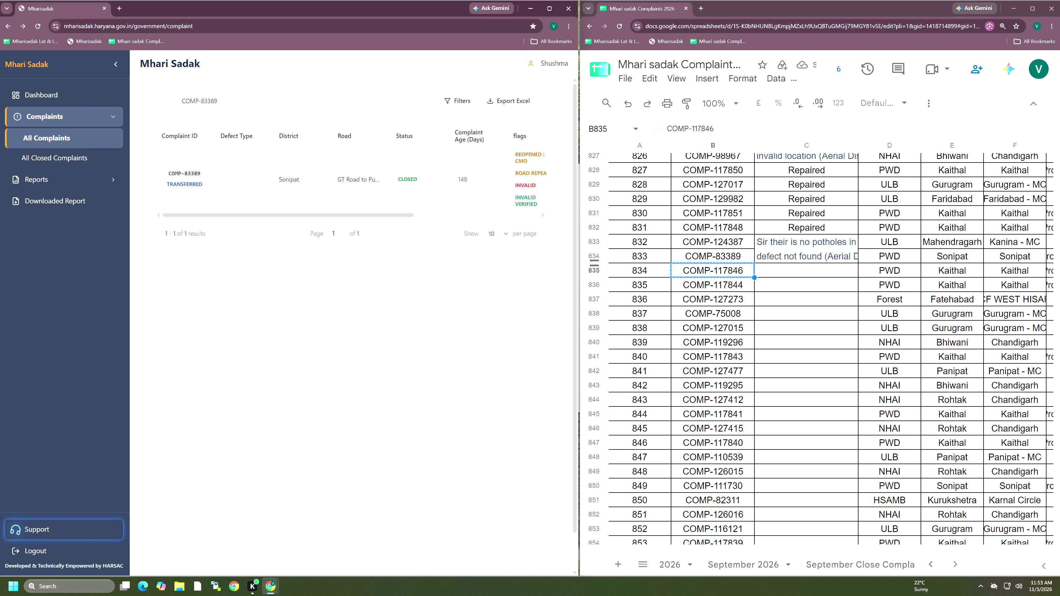
left_click_drag(219, 100, 128, 123)
key("ctrl+v")
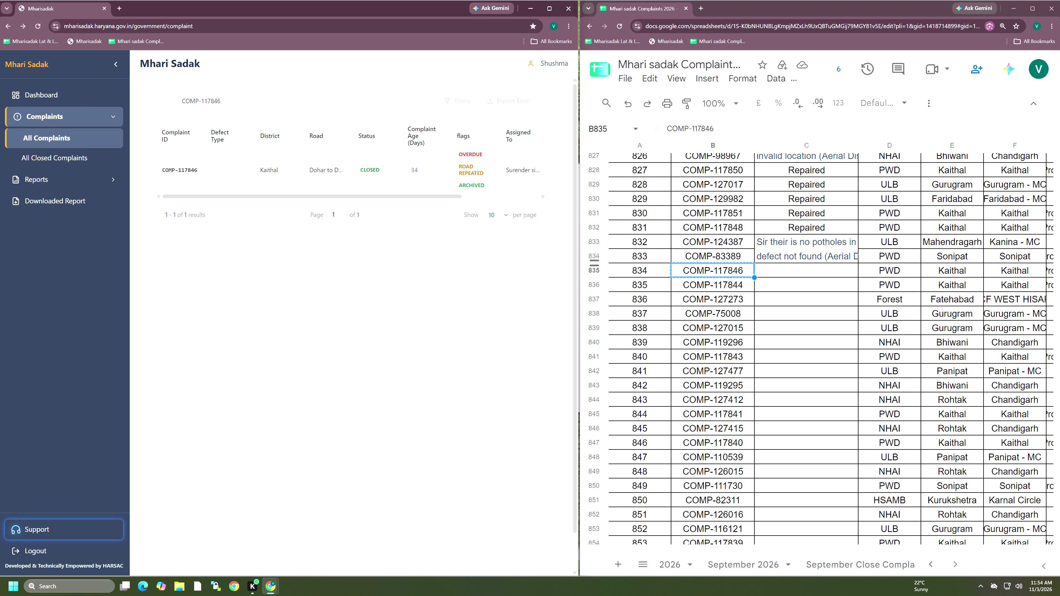
left_click(280, 169)
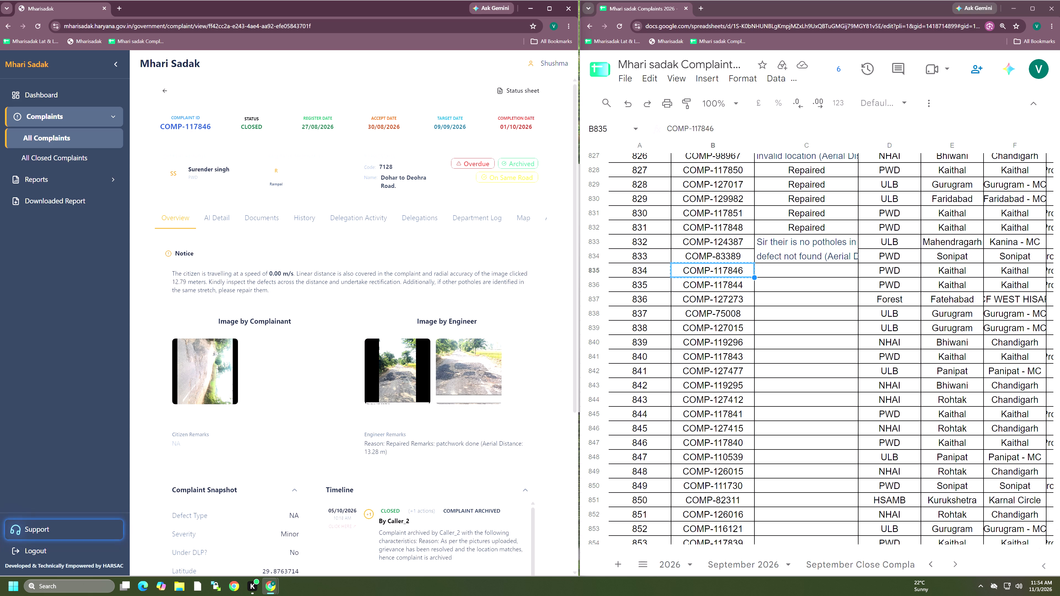
left_click(804, 228)
key("ctrl+c")
left_click(779, 271)
key("ctrl+v")
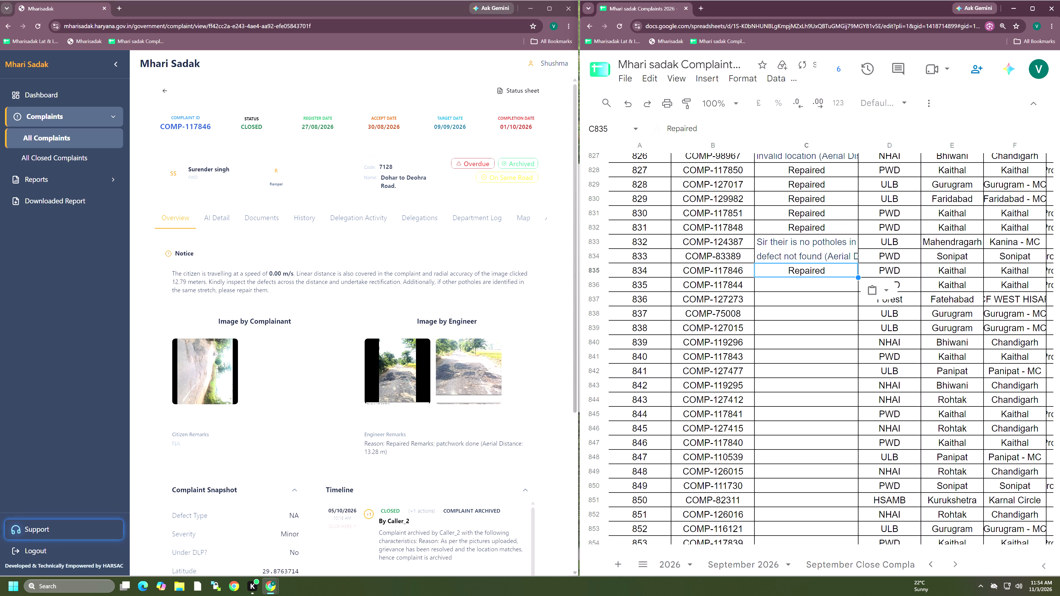
left_click(749, 285)
key("ctrl+c")
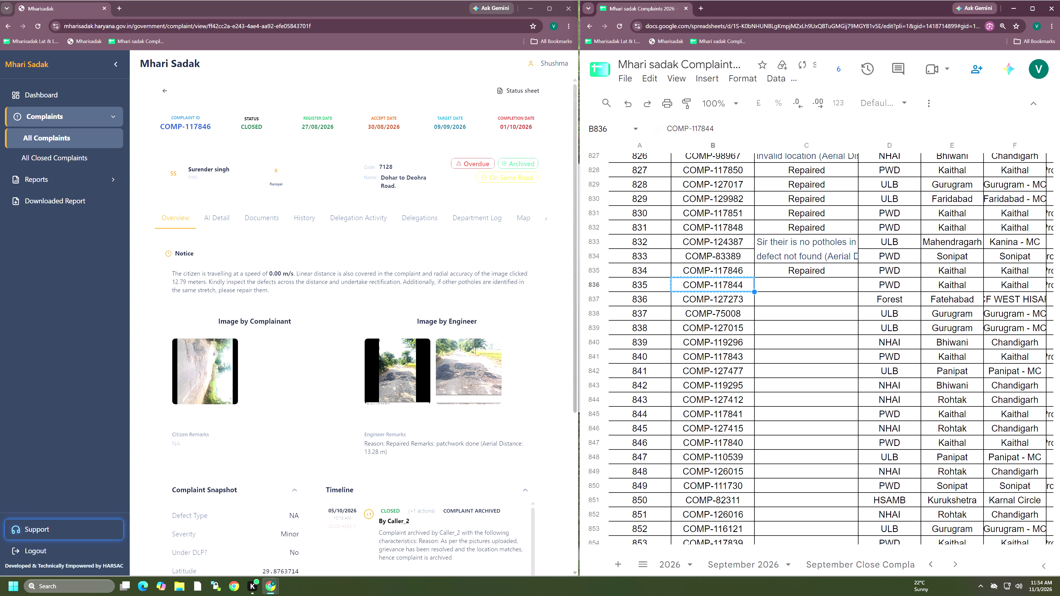
left_click(164, 92)
left_click_drag(226, 104, 146, 136)
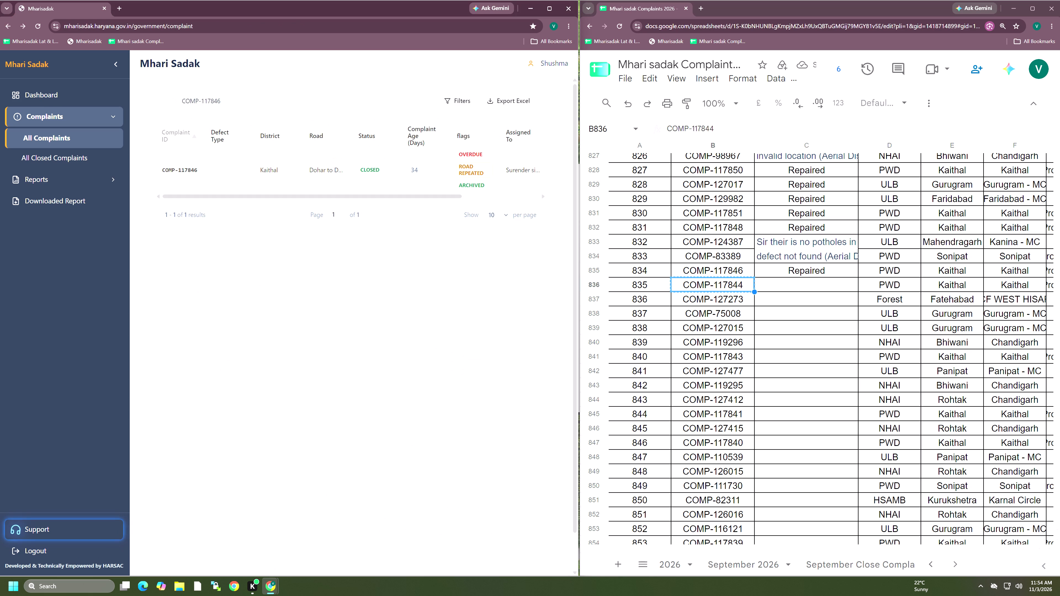
key("ctrl+v")
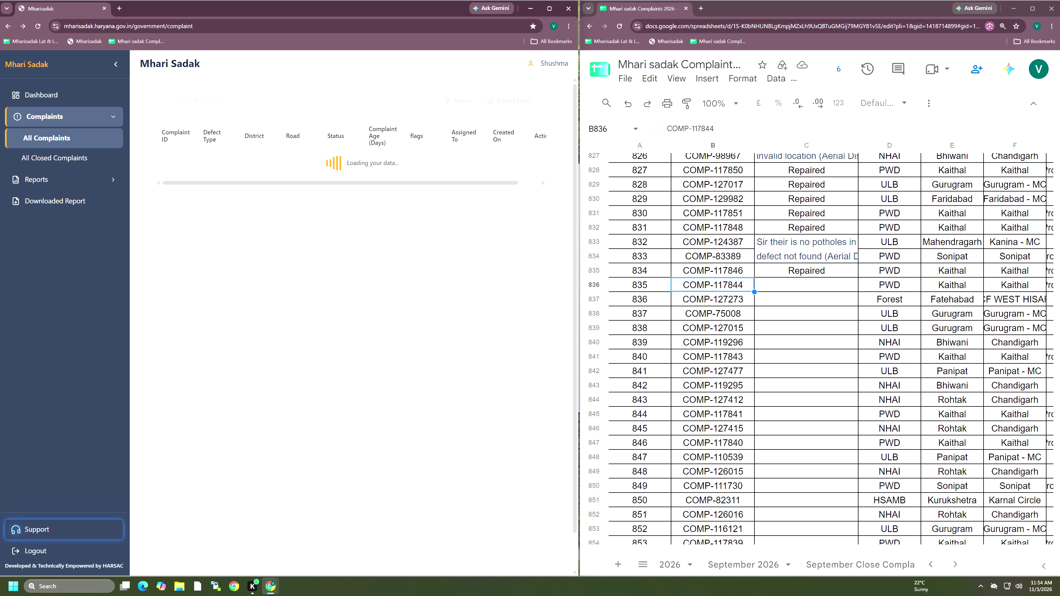
left_click(247, 169)
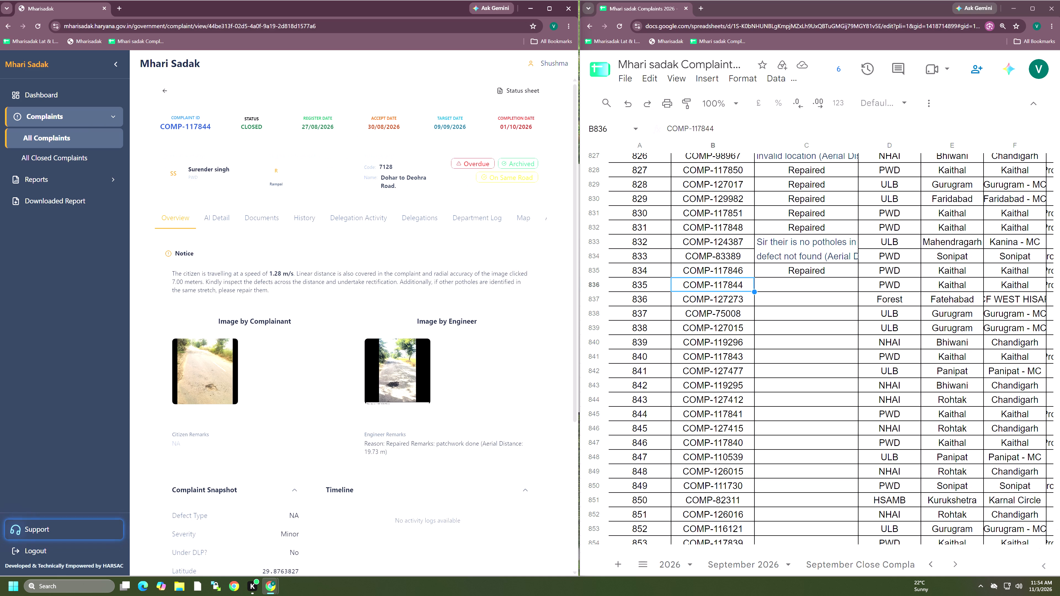
left_click(801, 283)
key("ctrl+d")
Look up COMP-127273 in the portal using its sheet ID, check the engineer remarks and image, and fill Repaired down into its column C cell.
left_click(738, 300)
key("ctrl+c")
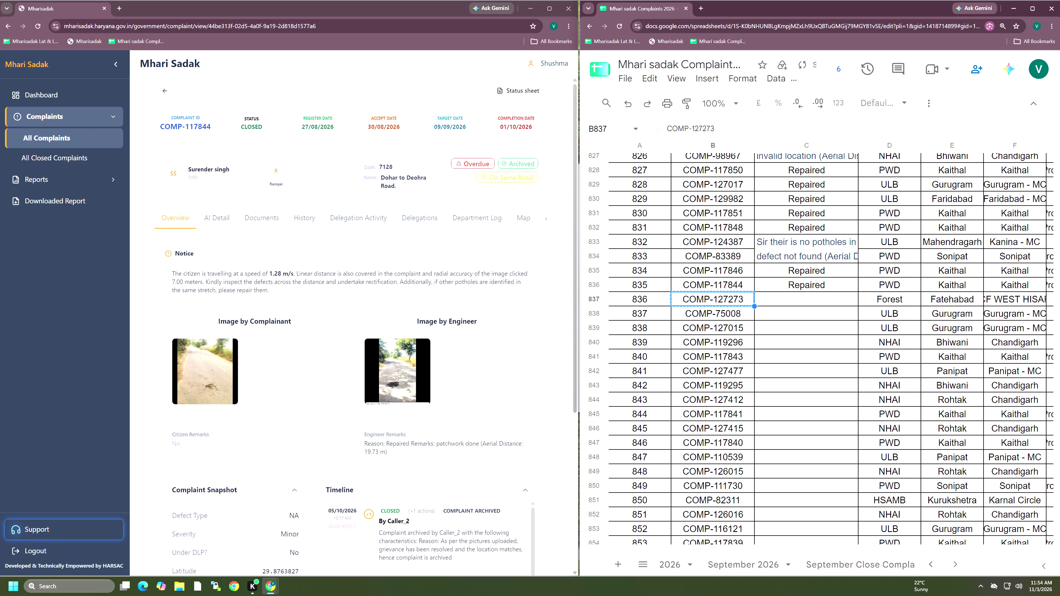
left_click(163, 93)
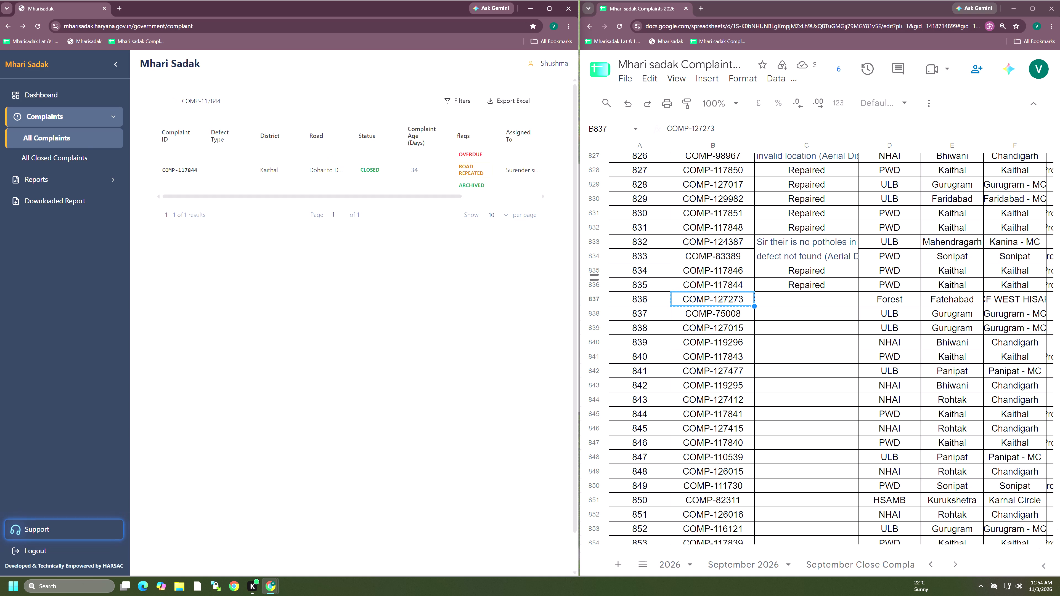
left_click_drag(228, 98, 116, 135)
key("ctrl+v")
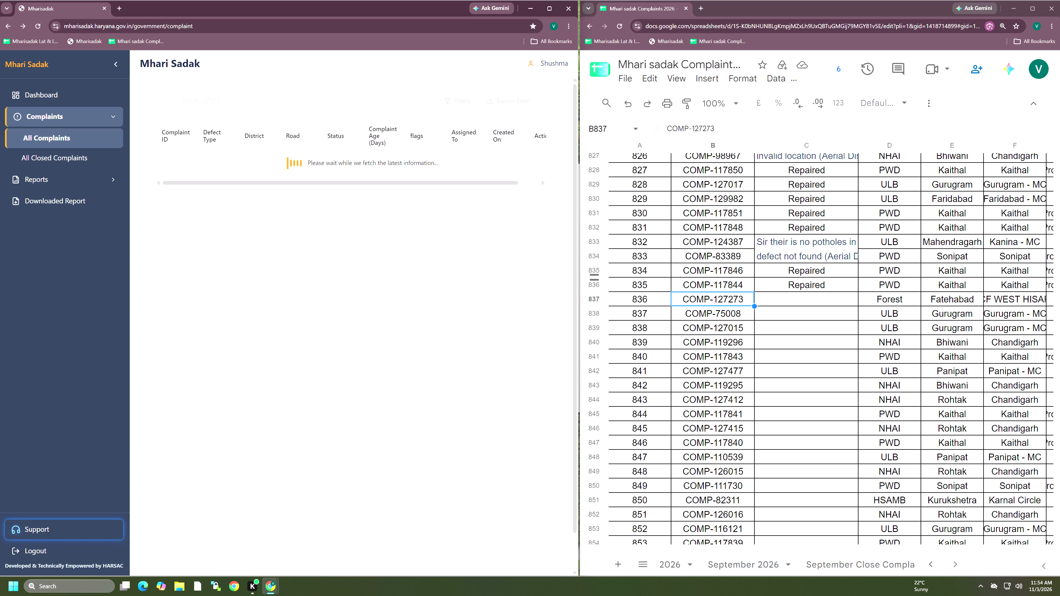
left_click(335, 172)
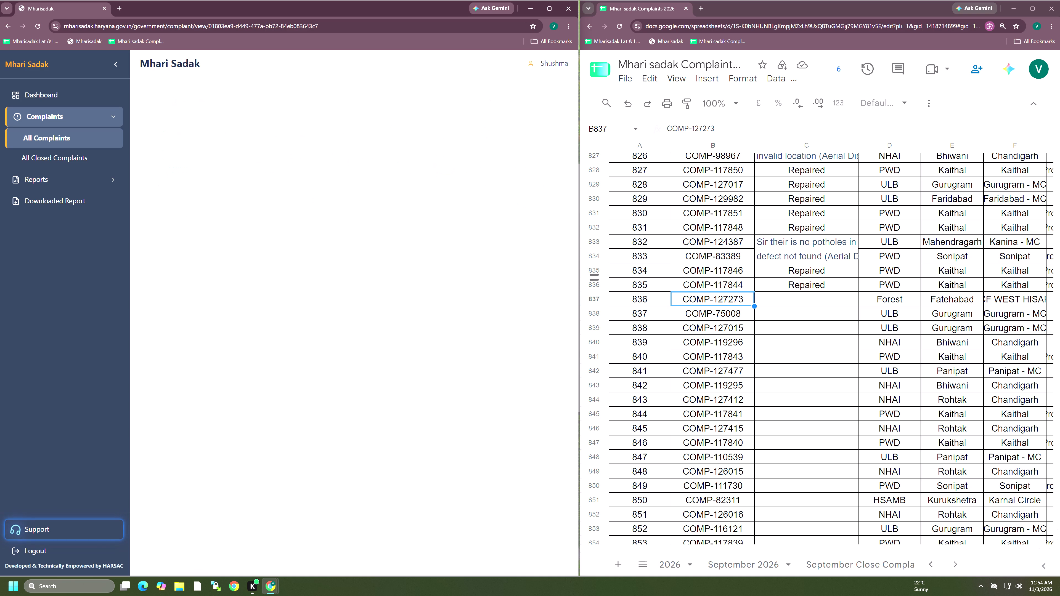
scroll(281, 400, "down", 3)
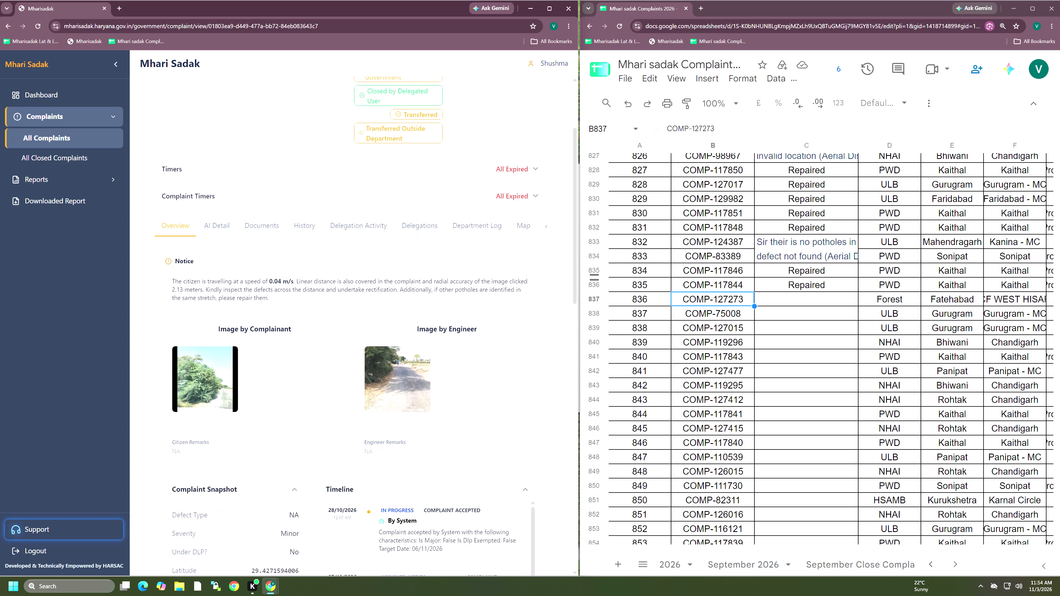
scroll(281, 400, "up", 5)
left_click(810, 302)
key("ctrl+d")
scroll(418, 322, "down", 4)
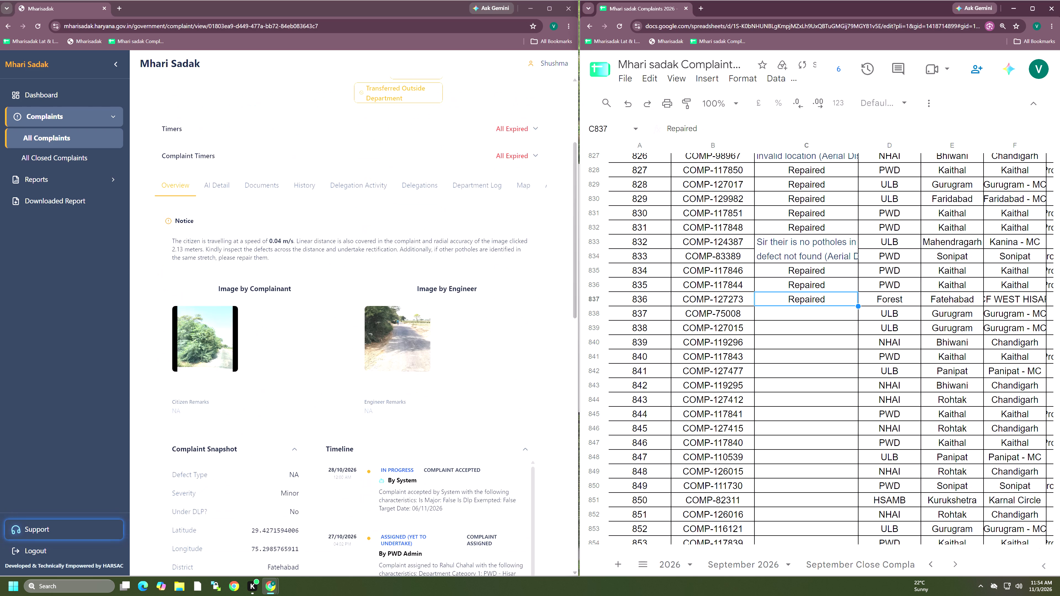
scroll(418, 322, "up", 5)
left_click(742, 317)
key("ctrl+c")
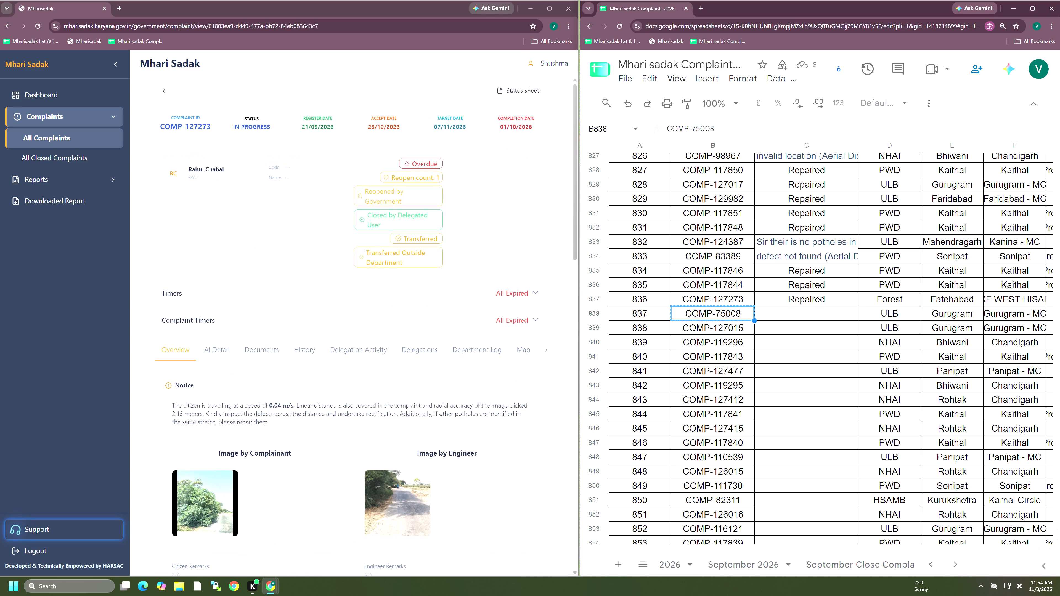
left_click(161, 89)
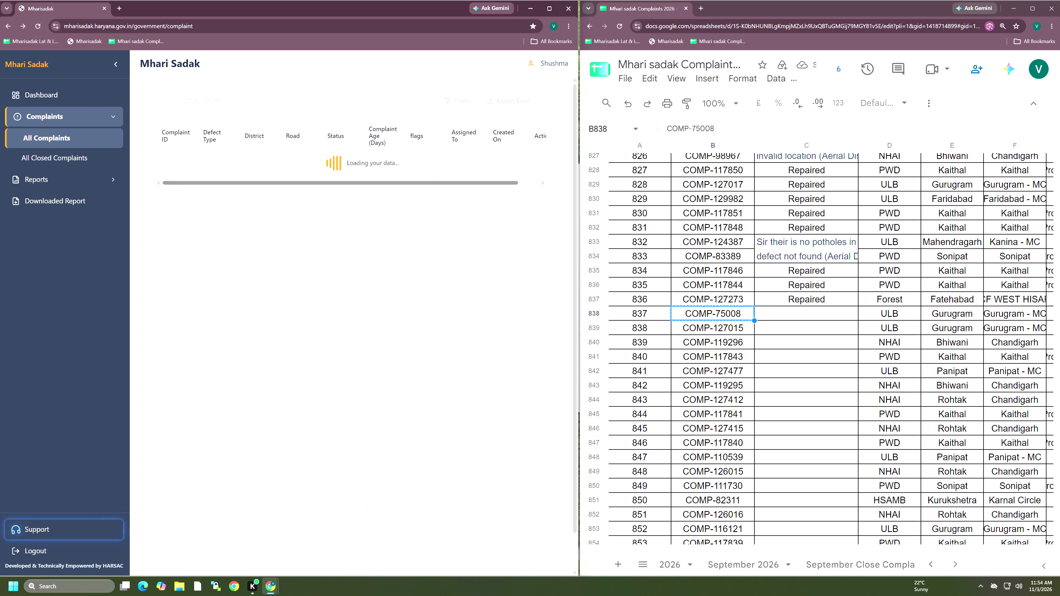
left_click_drag(229, 100, 153, 125)
key("ctrl+v")
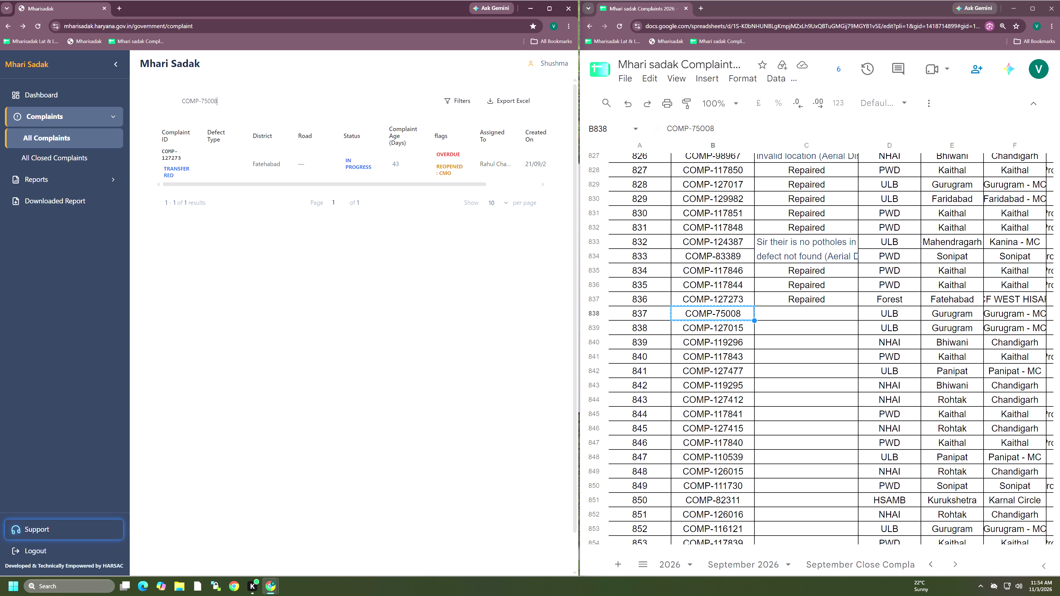
left_click(338, 168)
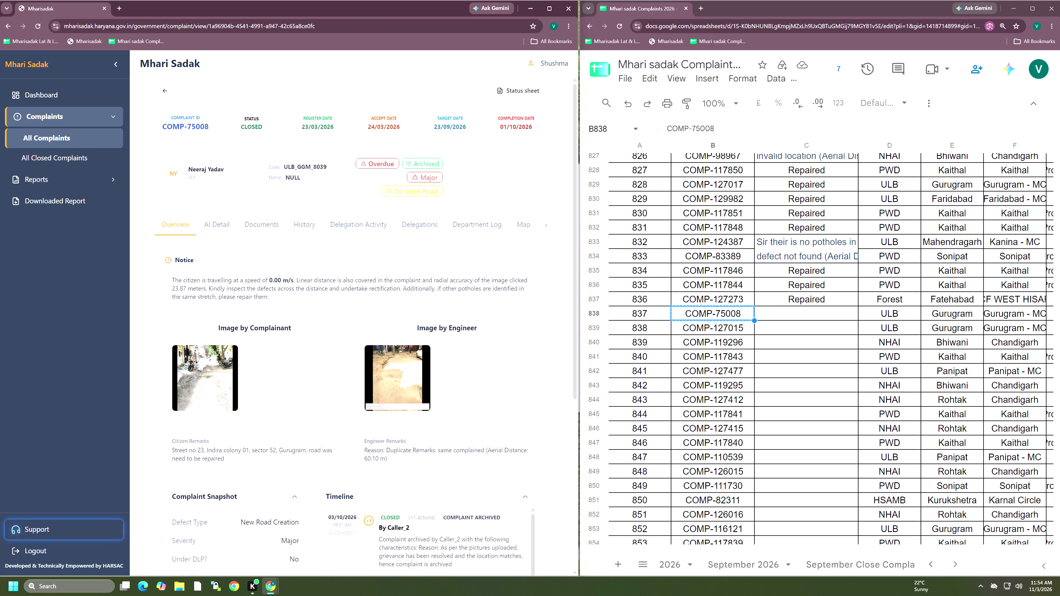
left_click(214, 364)
left_click(469, 276)
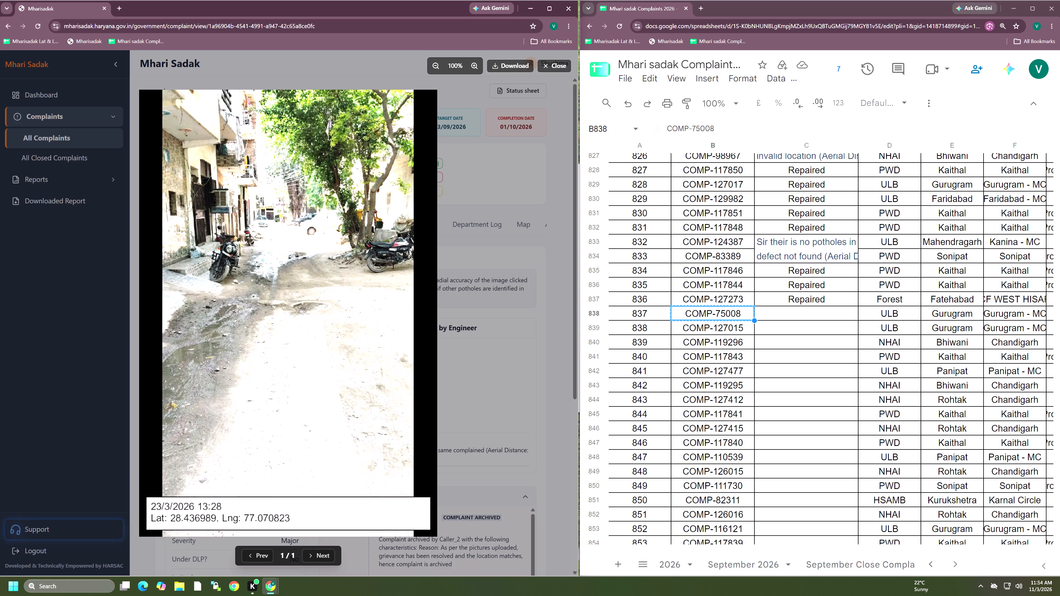
left_click(384, 400)
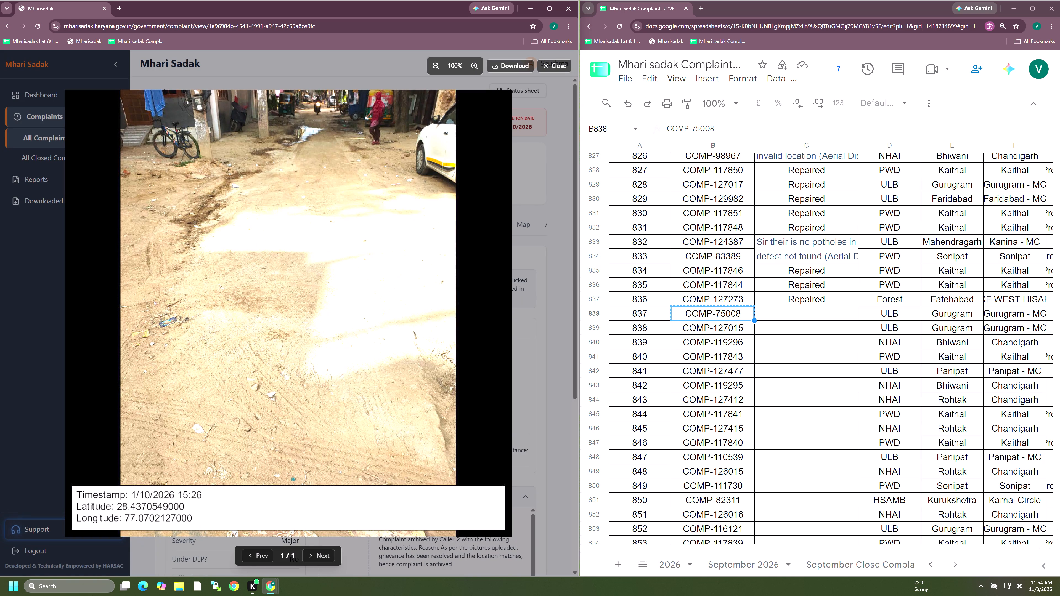
left_click(514, 319)
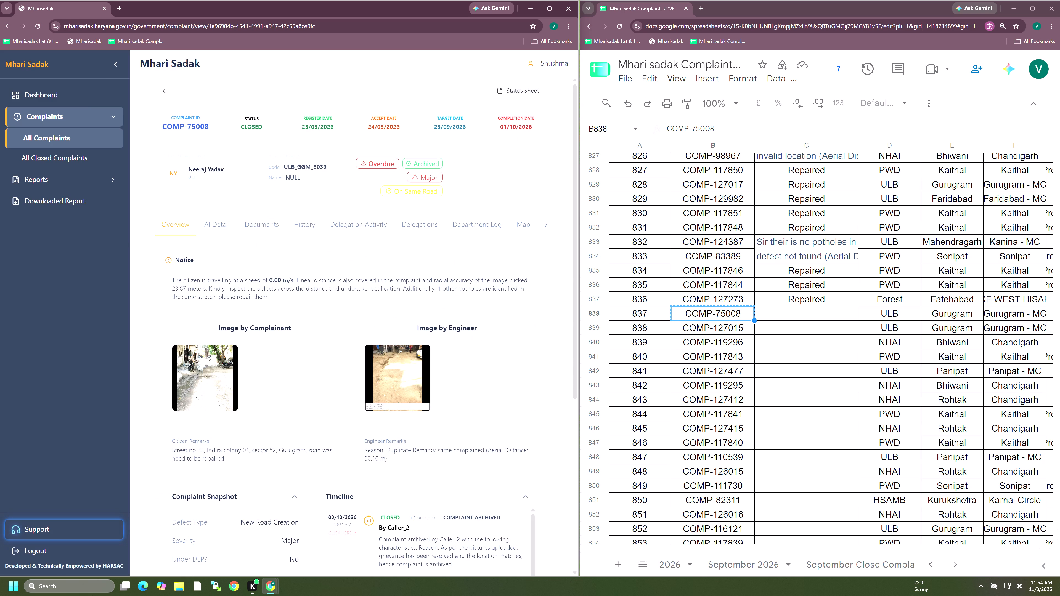
left_click_drag(364, 451, 388, 465)
key("ctrl+c")
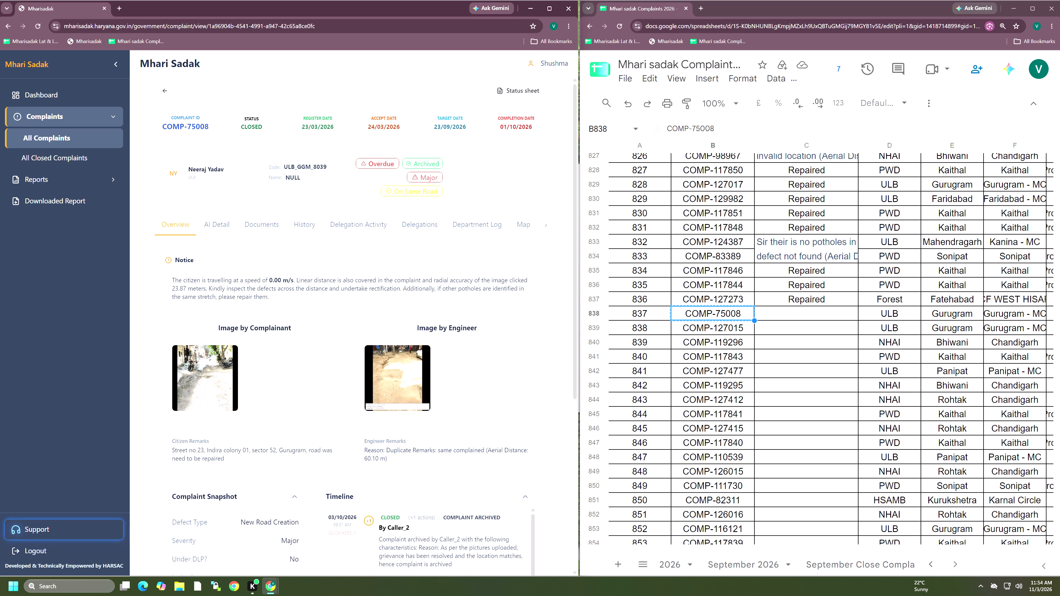
left_click(784, 315)
key("ctrl+v")
Look up COMP-127015 in the portal using its sheet ID, check the engineer remarks, and copy Repaired from COMP-127273's row into its column C cell.
left_click(726, 327)
key("ctrl+c")
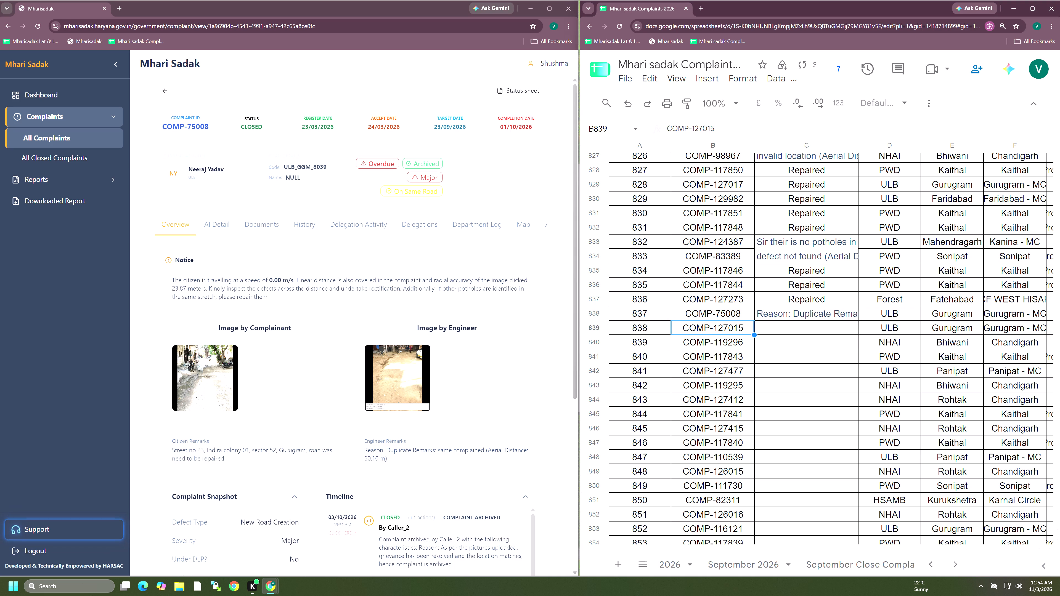
left_click(165, 92)
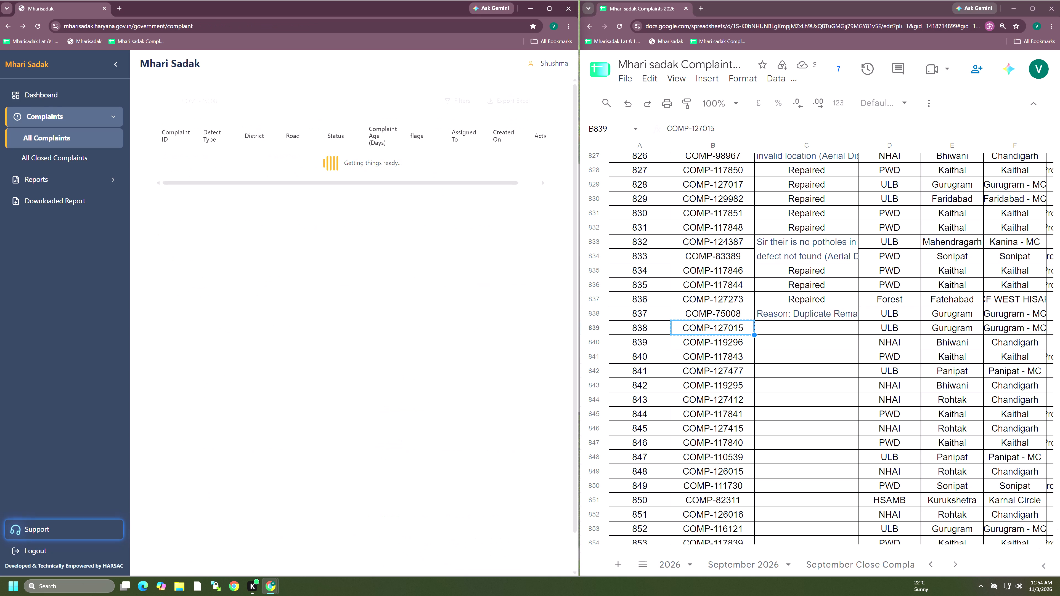
left_click_drag(219, 100, 120, 138)
key("ctrl+v")
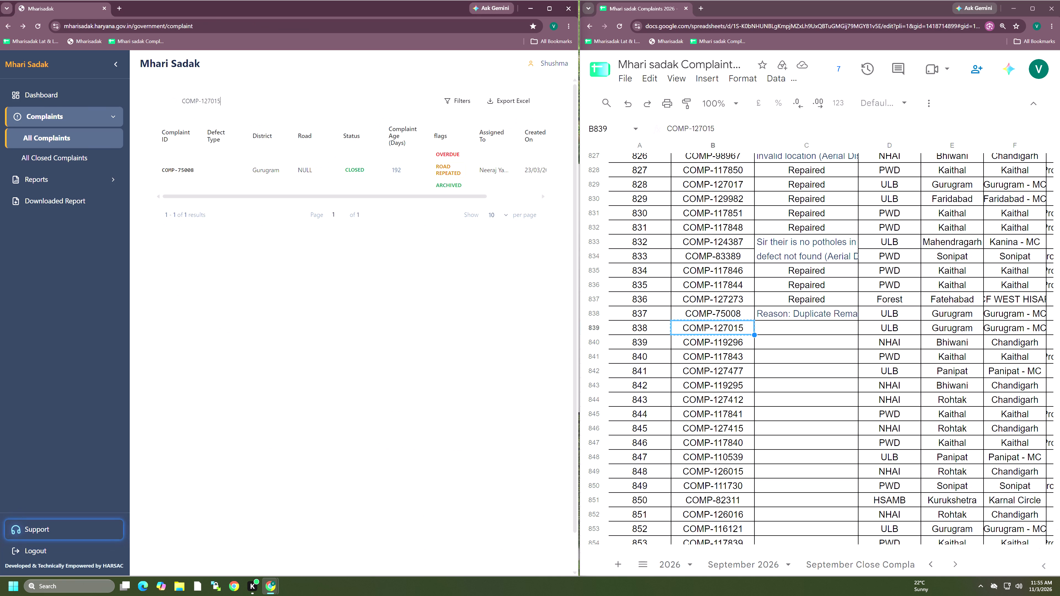
left_click(311, 168)
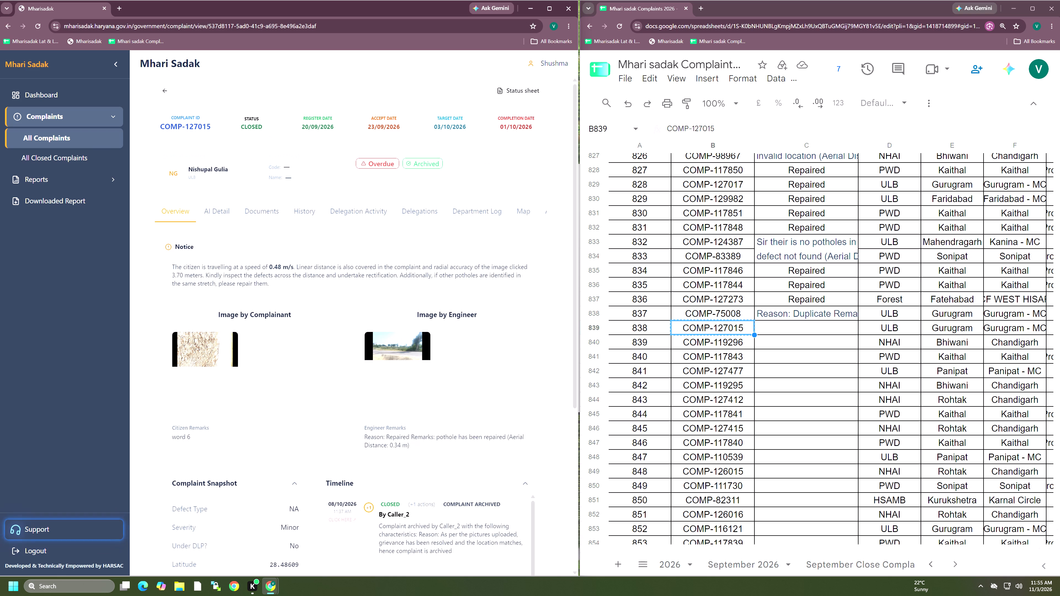
left_click(806, 299)
key("ctrl+d")
left_click(776, 327)
key("ctrl+v")
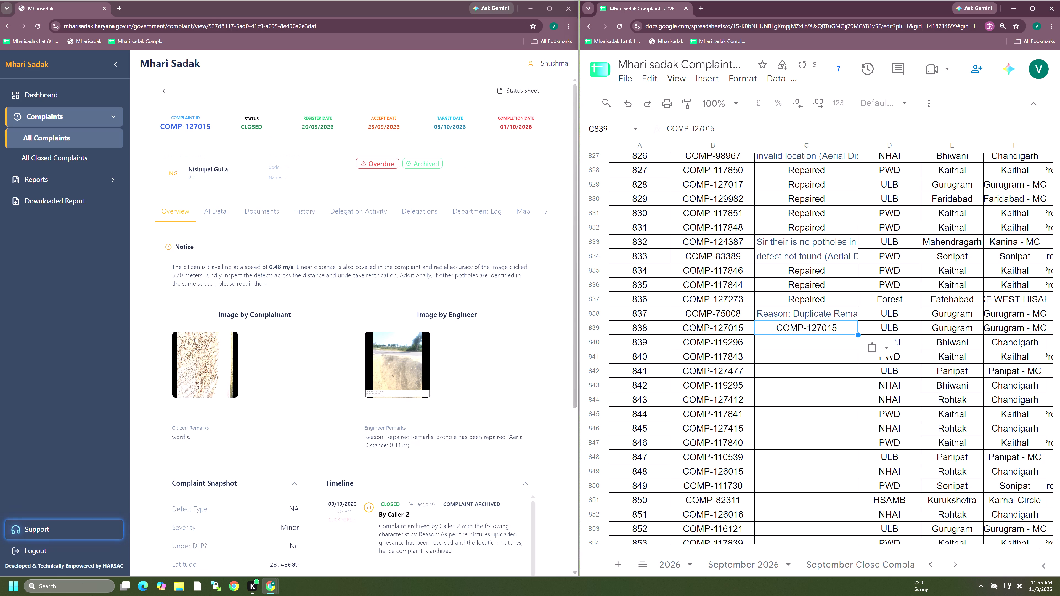
left_click(811, 296)
key("ctrl+c")
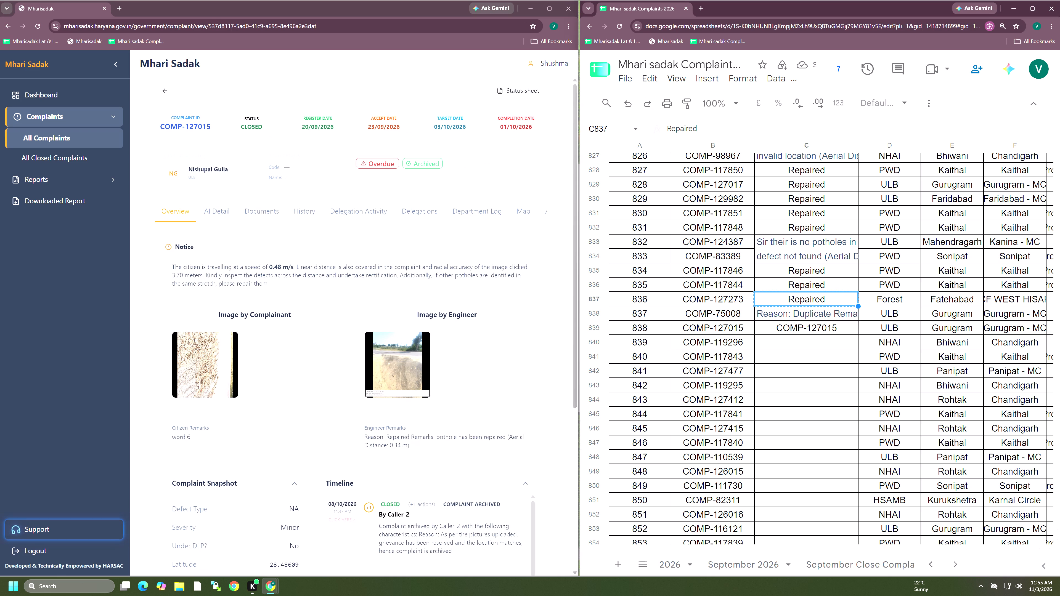
left_click(791, 342)
key("ctrl+v")
left_click(788, 323)
key("ctrl+v")
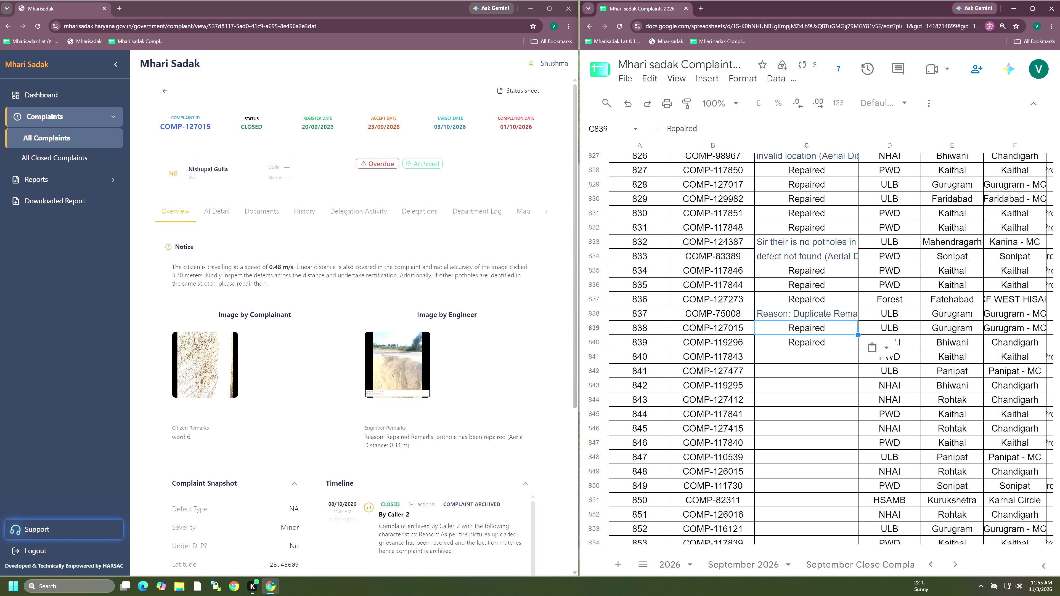
Look up COMP-119296 using its sheet ID and copy its full "Reason: Invalid Location" engineer remark into its column C cell, replacing the existing entry.
left_click(735, 344)
key("ctrl+c")
left_click(165, 91)
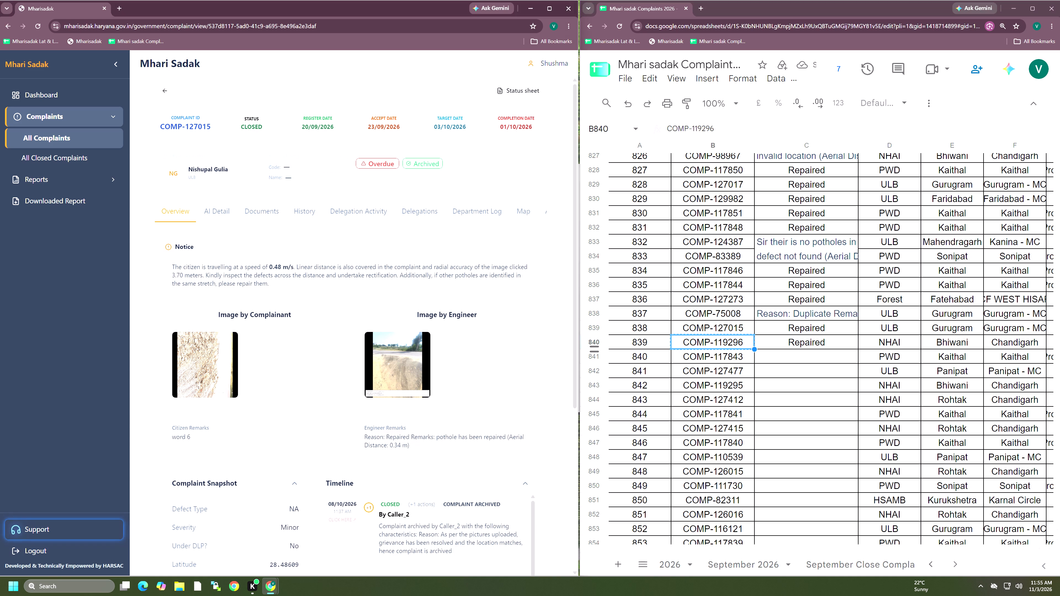
left_click_drag(223, 102, 115, 136)
key("ctrl+v")
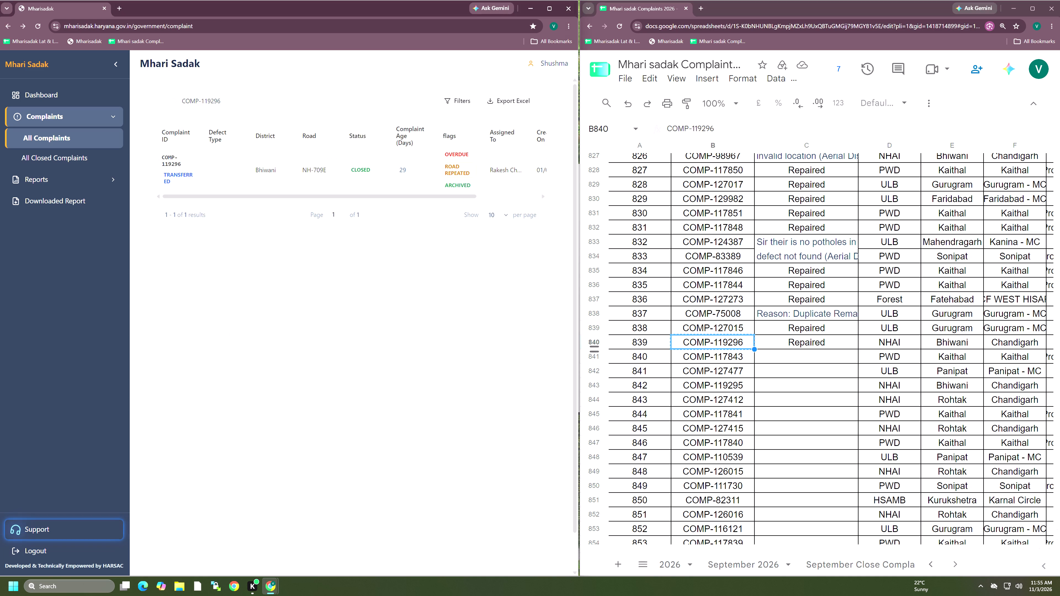
left_click(256, 171)
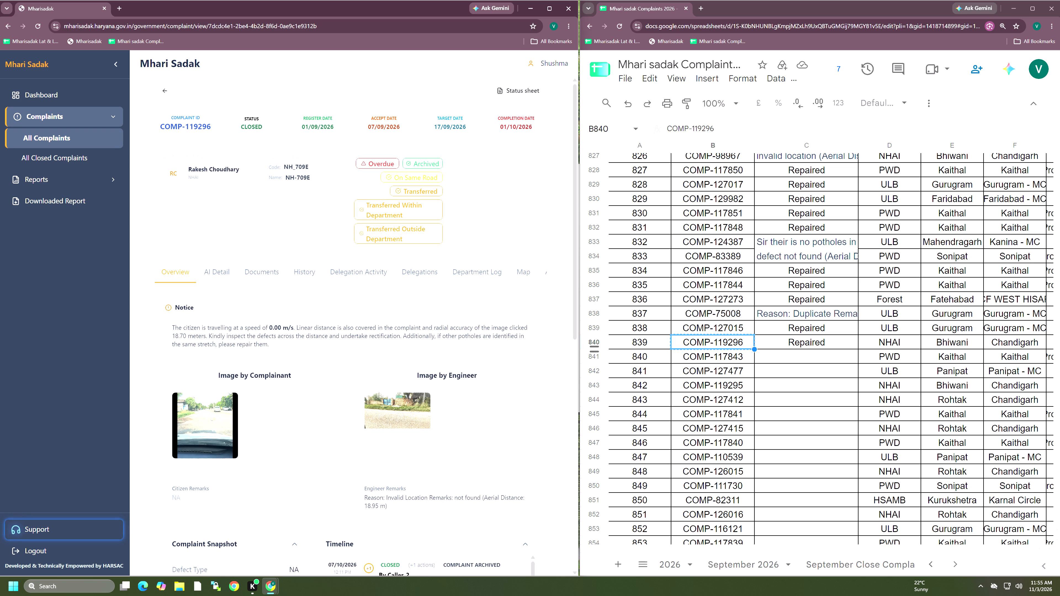
left_click_drag(366, 498, 388, 507)
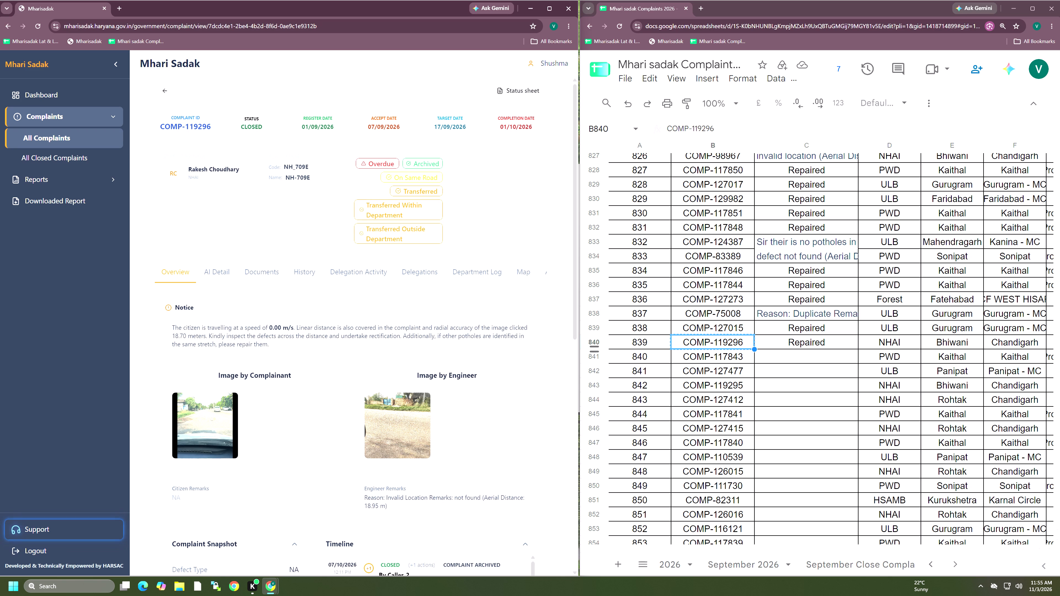
left_click_drag(388, 507, 394, 508)
left_click_drag(365, 497, 394, 506)
key("ctrl+c")
left_click(818, 341)
key("ctrl+v")
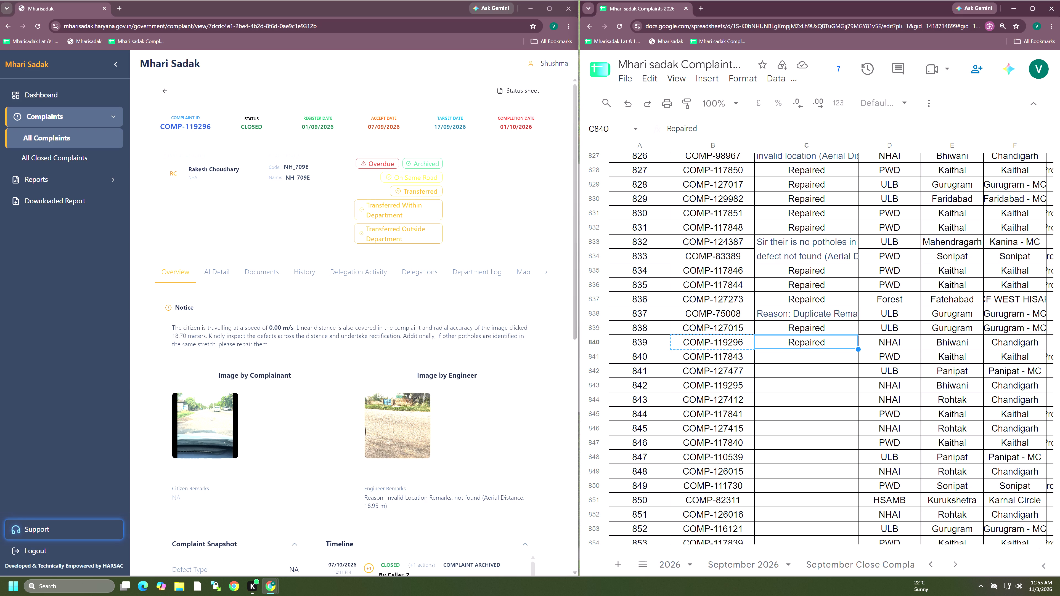
left_click(728, 357)
key("ctrl+c")
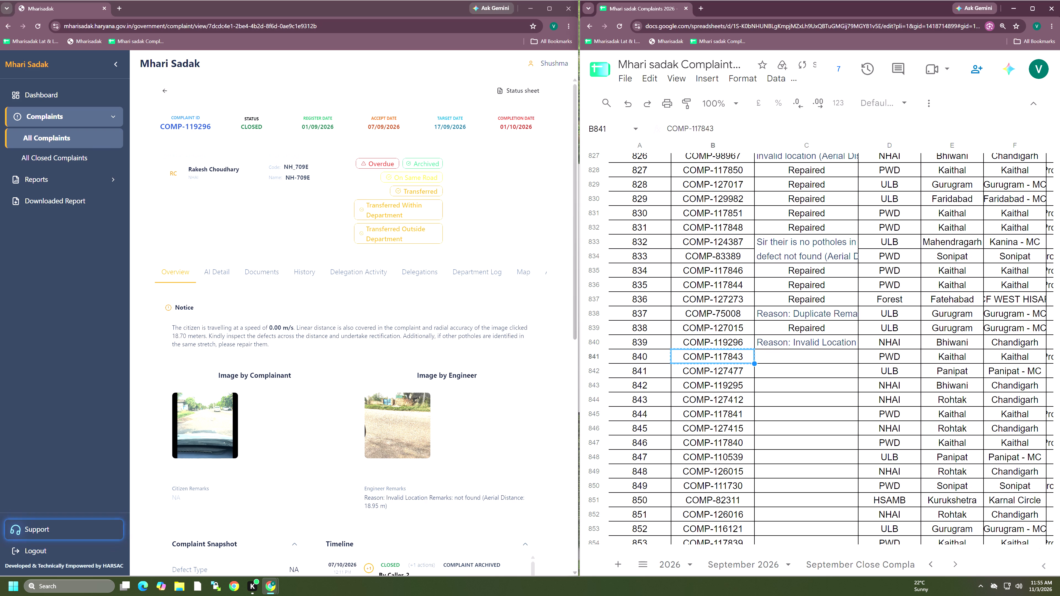
left_click(165, 89)
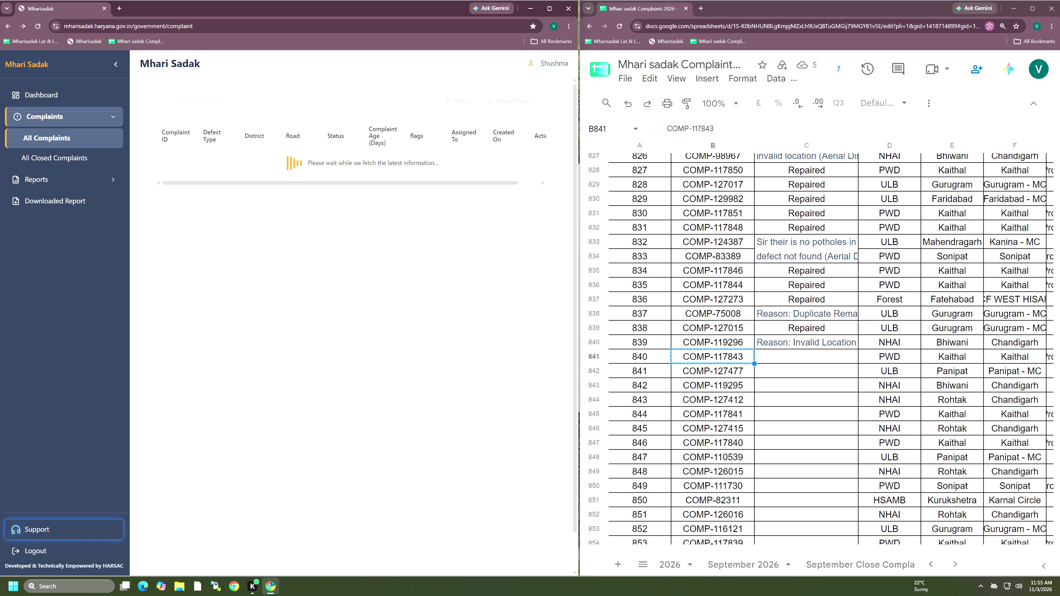
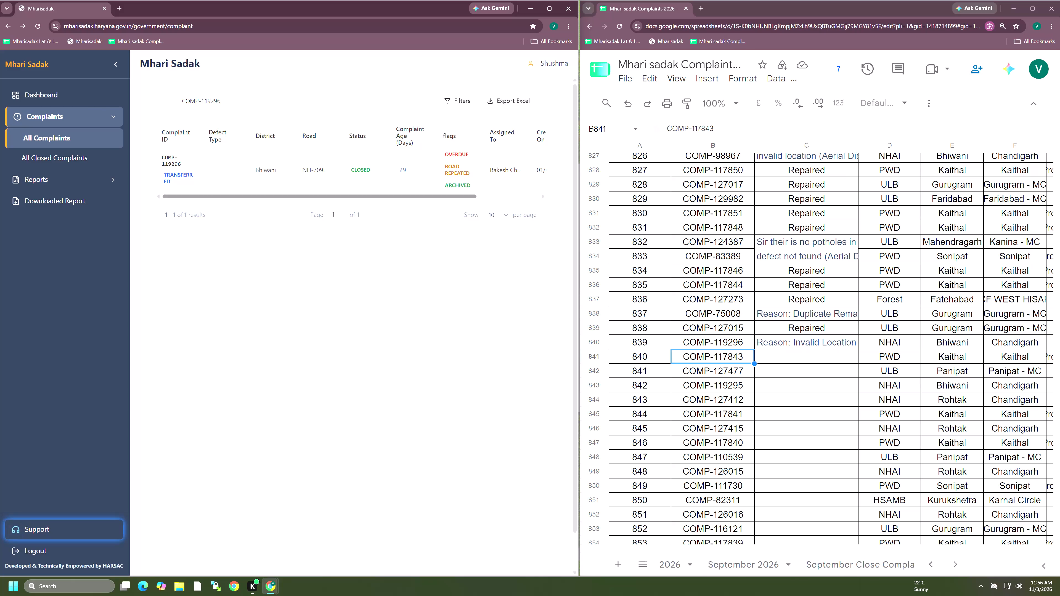
Look up COMP-117843 using its sheet ID, open its engineer remarks, and copy Repaired from COMP-127015's row into its column C cell.
left_click(295, 182)
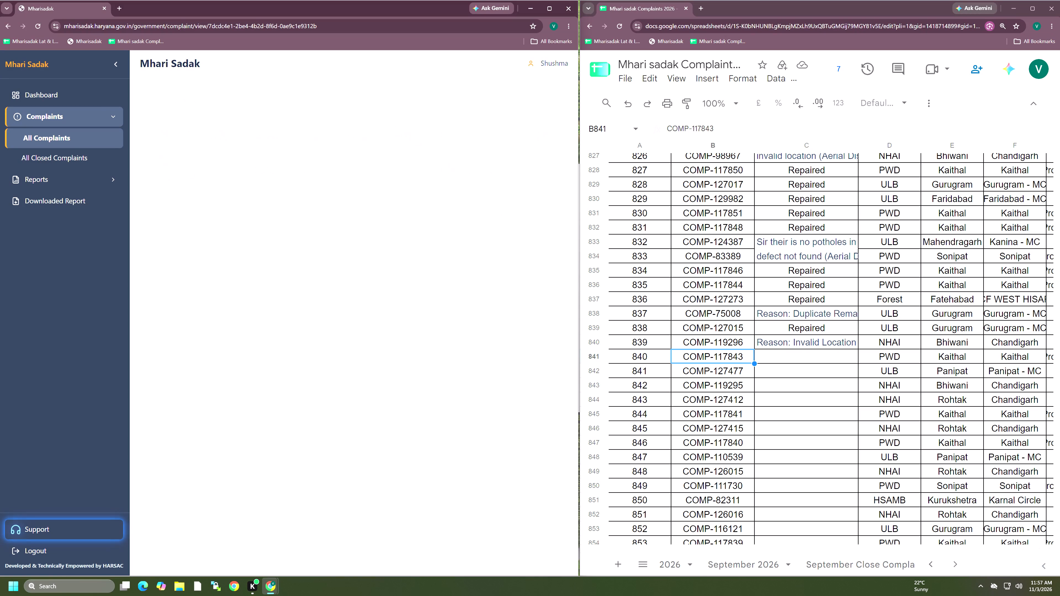
left_click(702, 355)
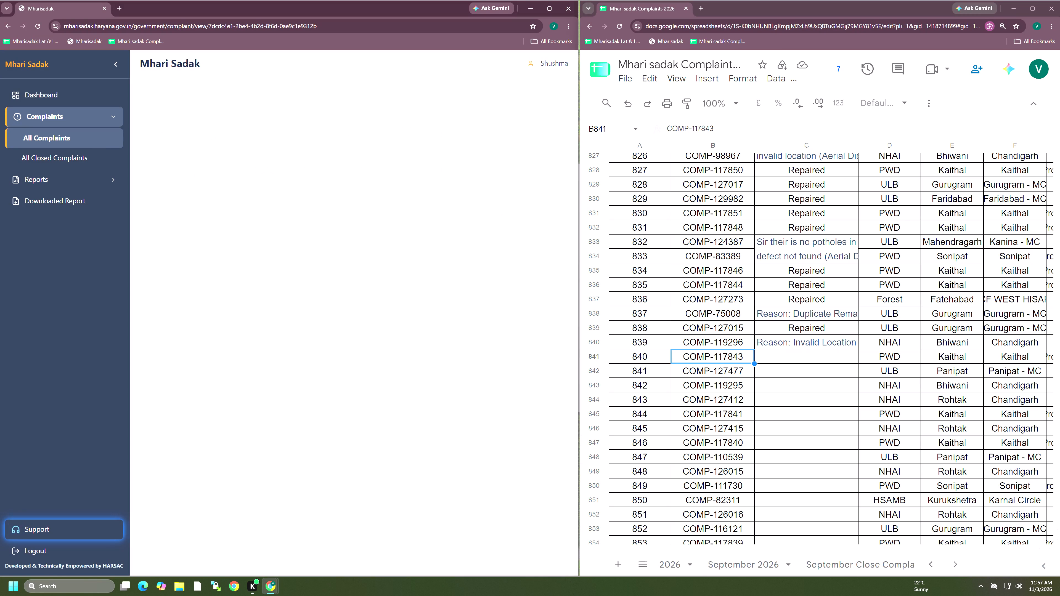
key("ctrl+c")
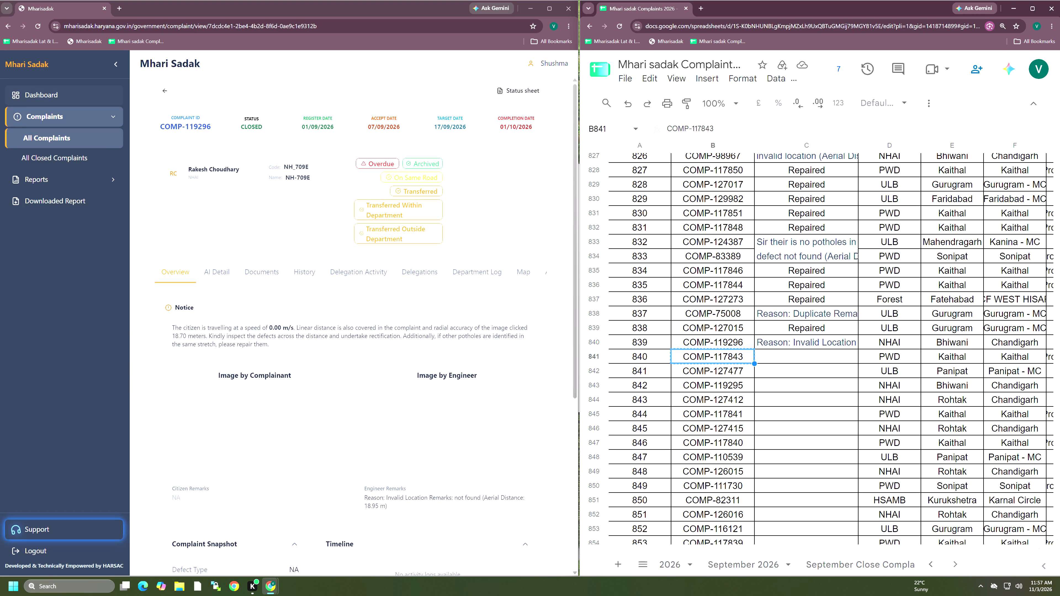
left_click(62, 140)
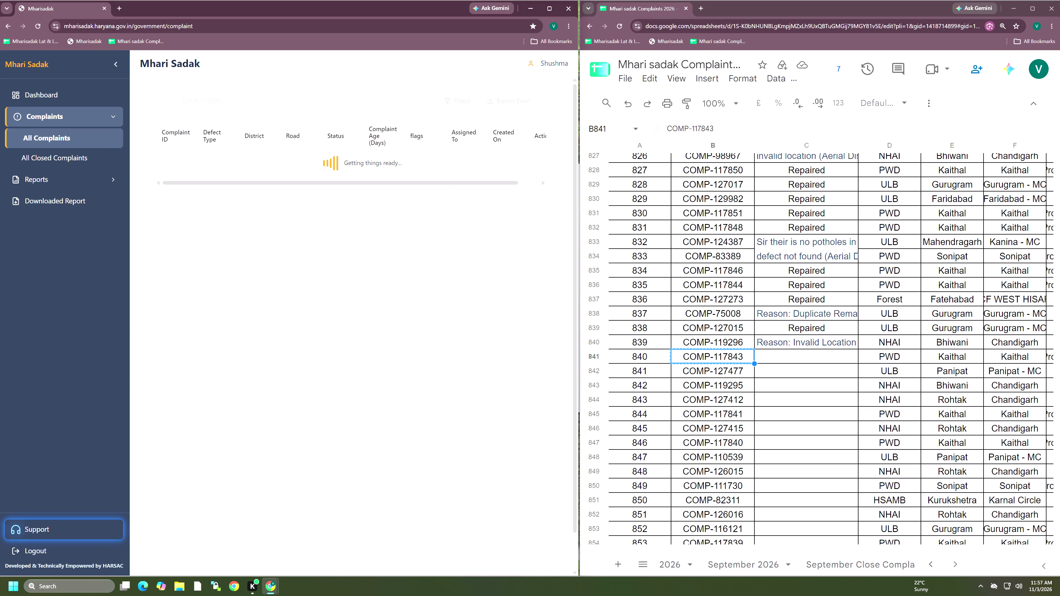
left_click_drag(231, 98, 140, 135)
key("ctrl+v")
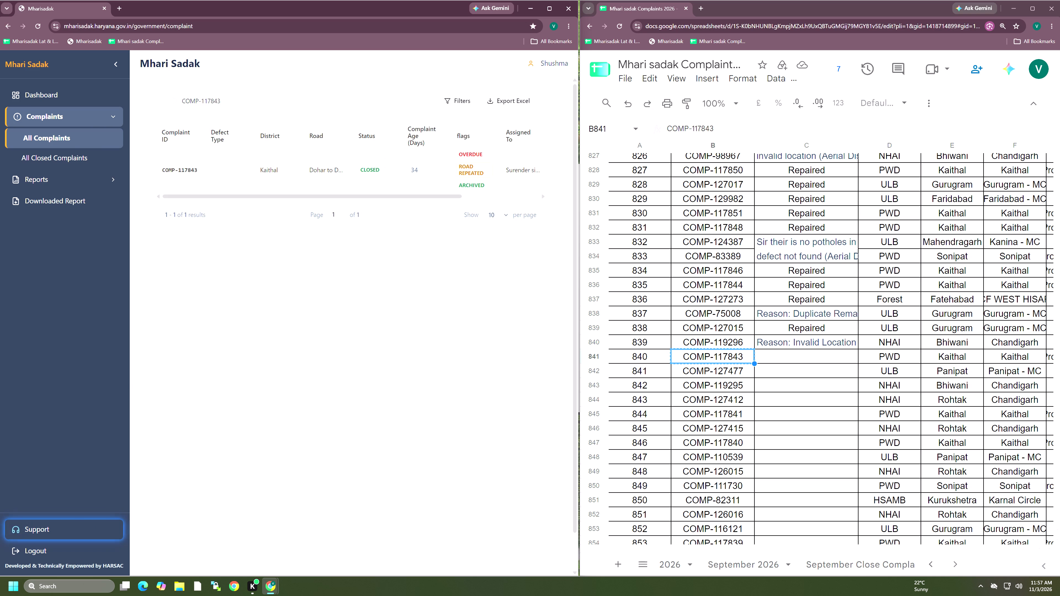
left_click(276, 180)
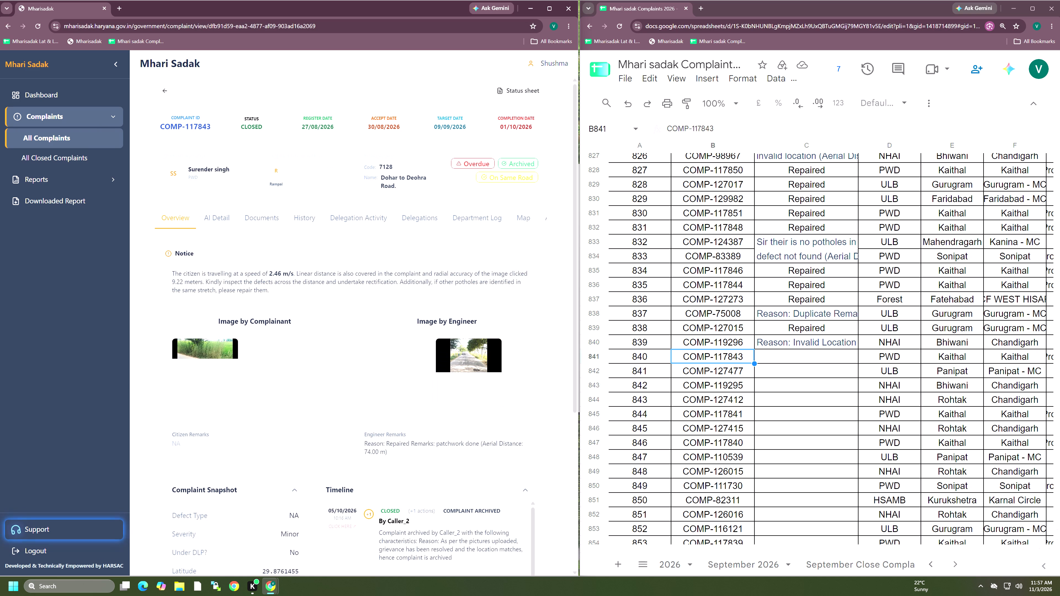
left_click(800, 330)
key("ctrl+c")
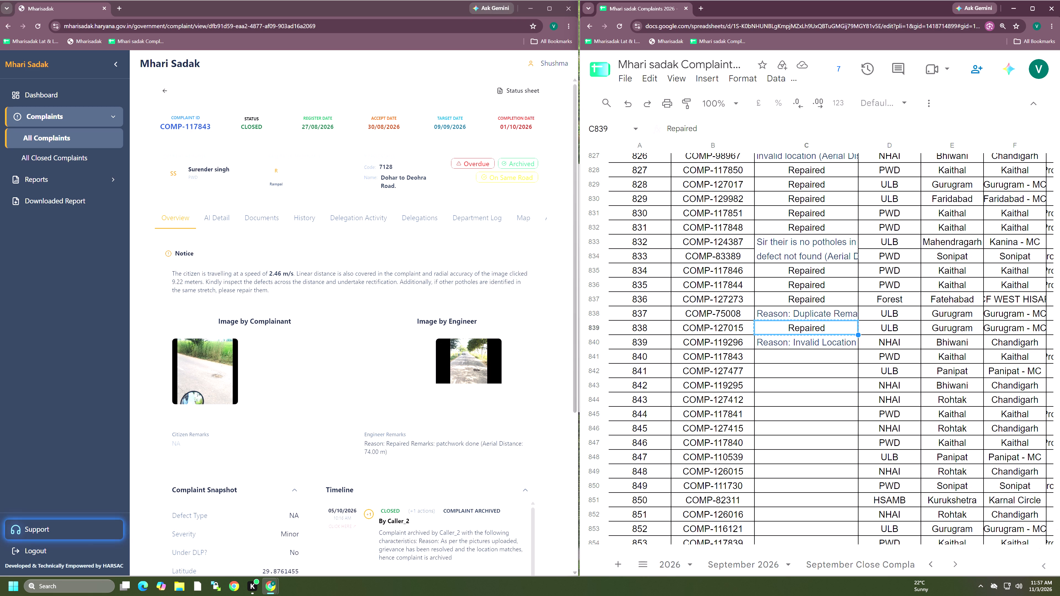
left_click(780, 360)
key("ctrl+v")
left_click(735, 372)
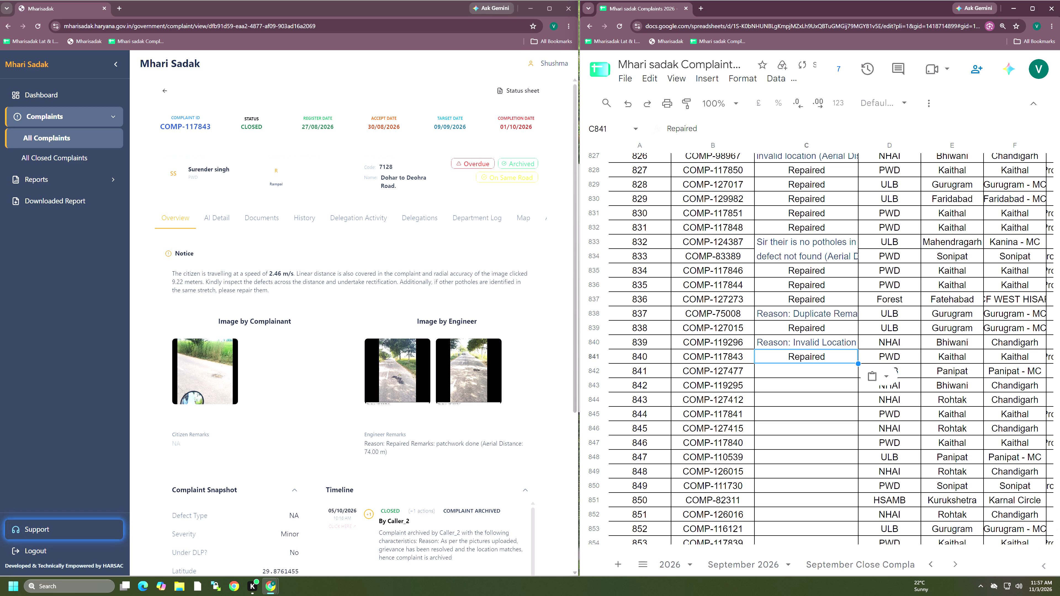
key("ctrl+c")
left_click(165, 93)
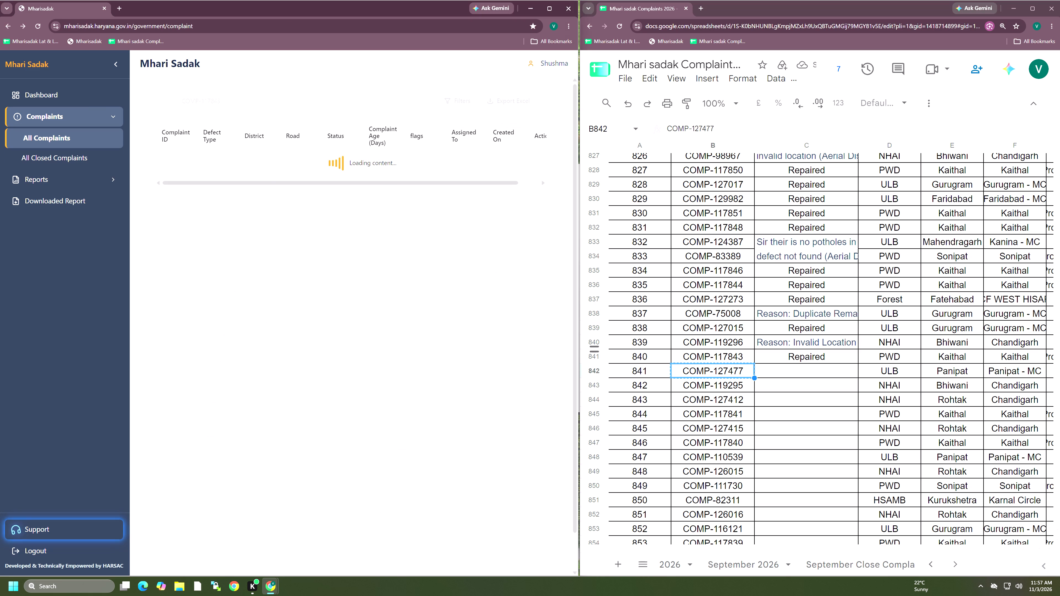
left_click_drag(232, 102, 145, 136)
key("ctrl+v")
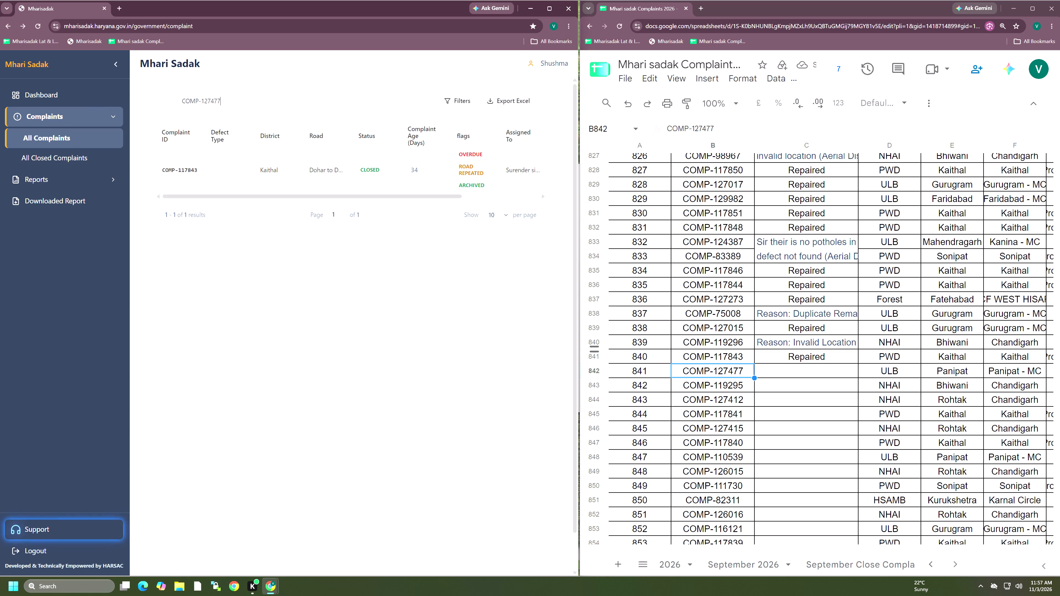